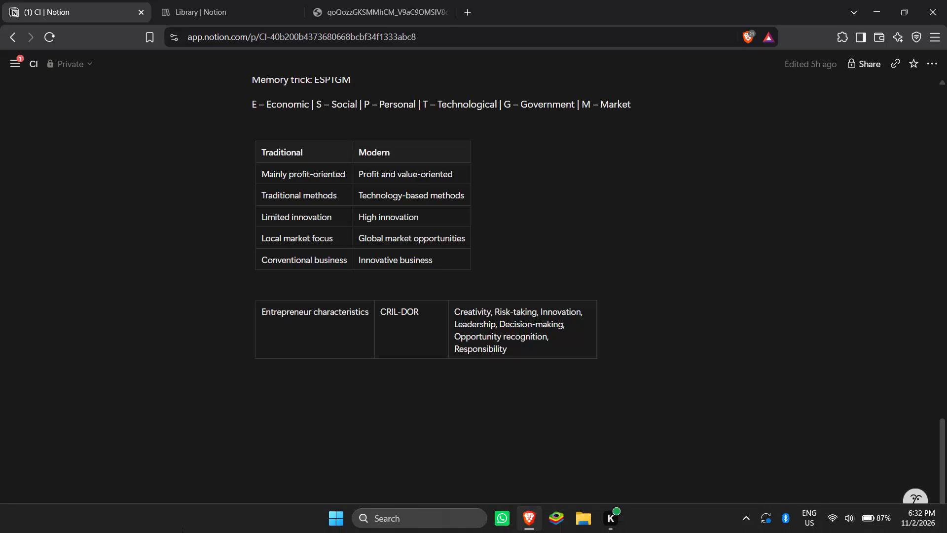
{"action": "scroll", "coordinate": [378, 362], "scroll_direction": "up", "scroll_amount": 6}
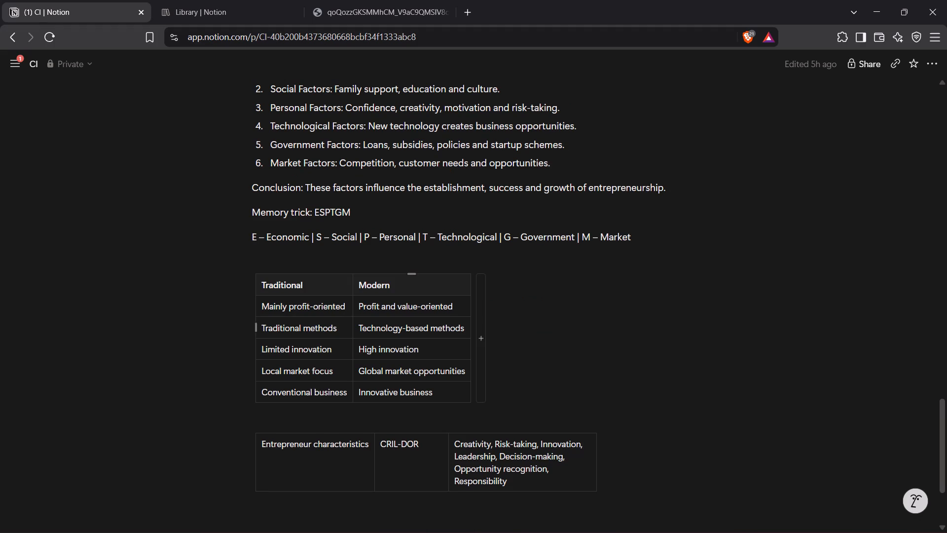
{"action": "left_click", "coordinate": [200, 0]}
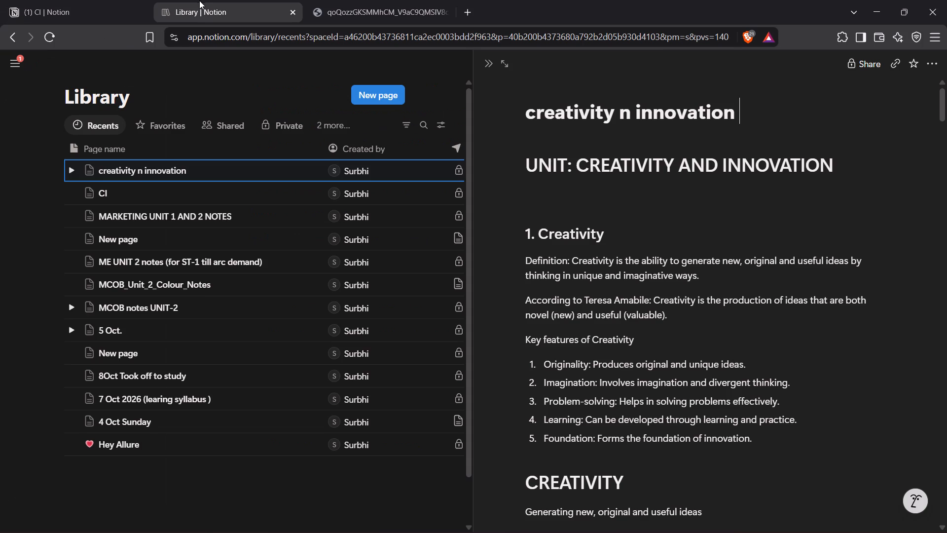
{"action": "left_click", "coordinate": [103, 0]}
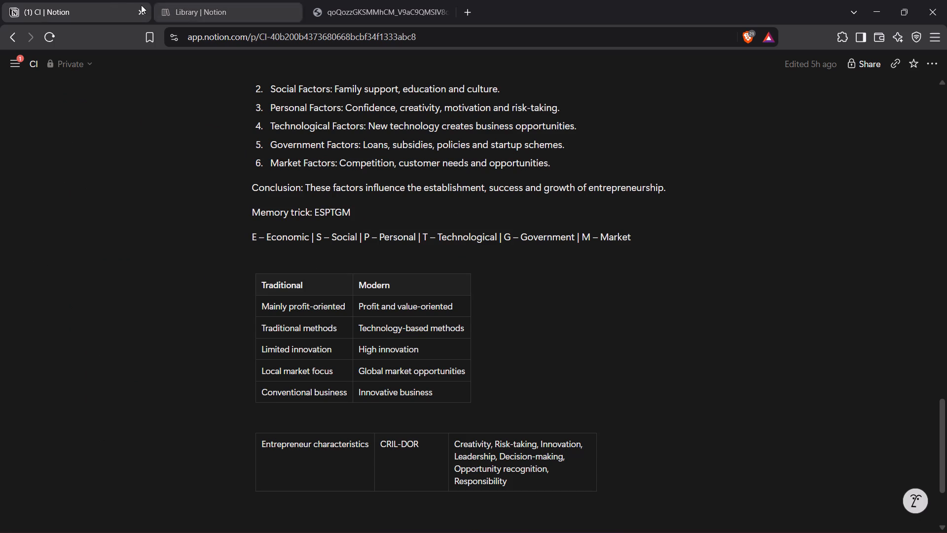
{"action": "left_click", "coordinate": [141, 13]}
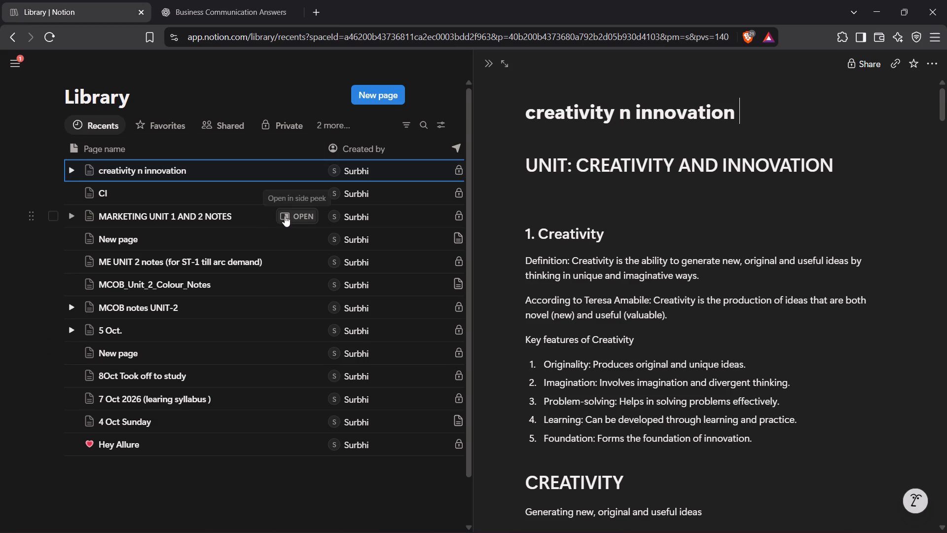
{"action": "left_click", "coordinate": [500, 62]}
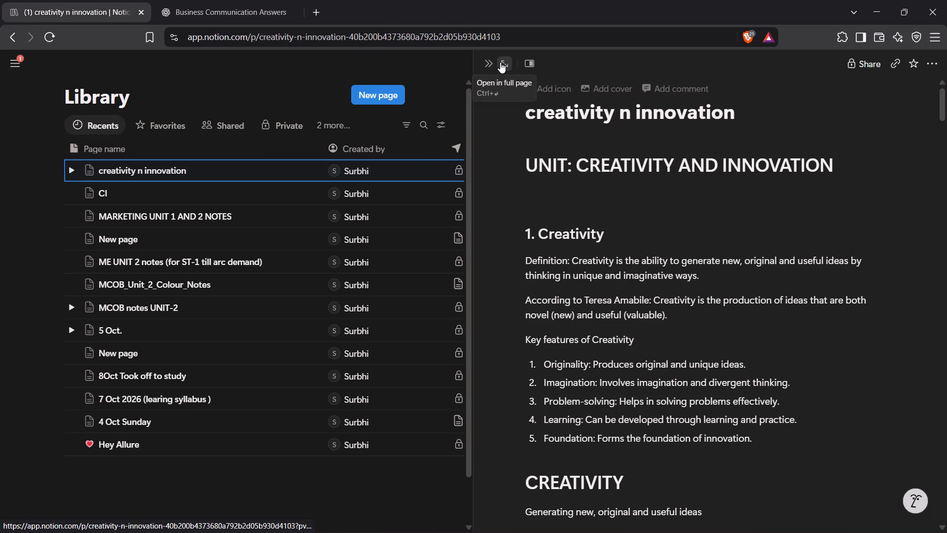
{"action": "left_click", "coordinate": [16, 35]}
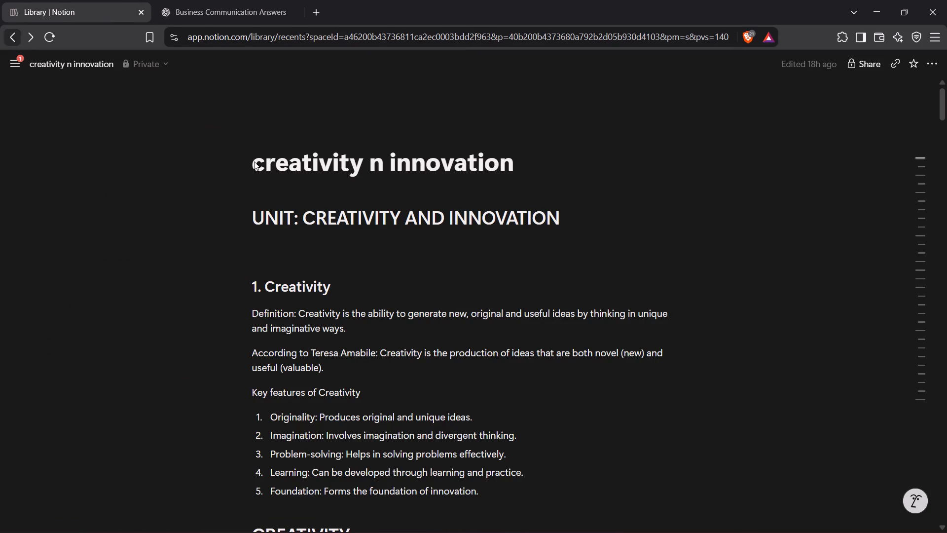
{"action": "left_click", "coordinate": [486, 63]}
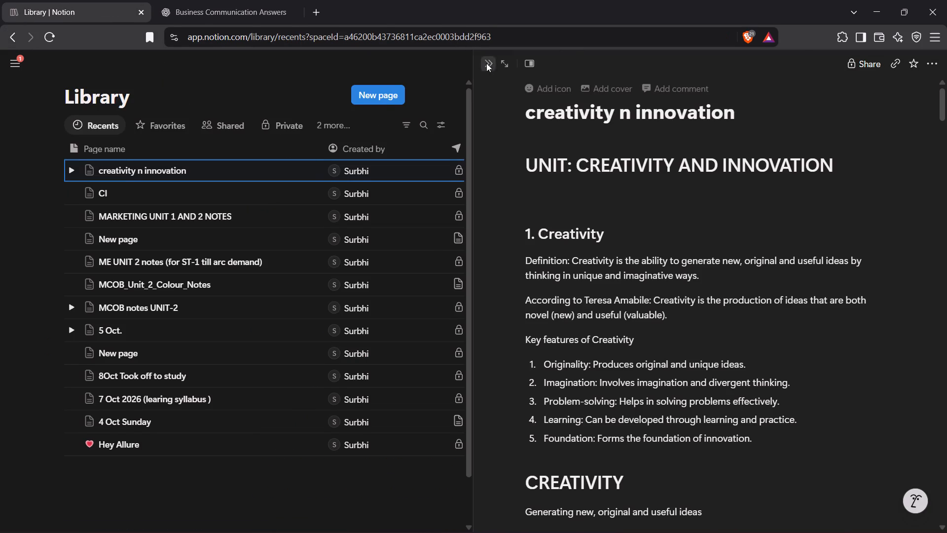
Create a new Notion page titled "Business communication".
{"action": "left_click", "coordinate": [847, 99]}
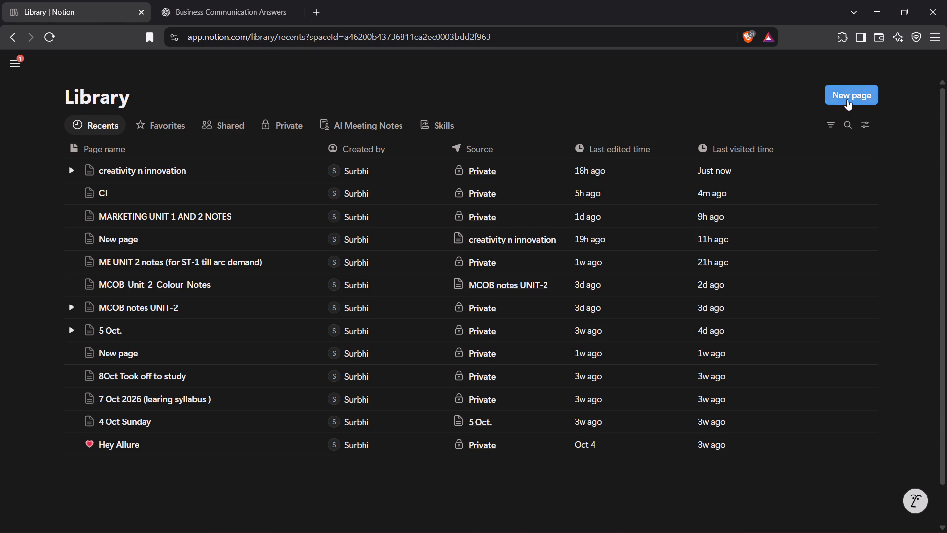
{"action": "key", "text": "space"}
{"action": "type", "text": "b"}
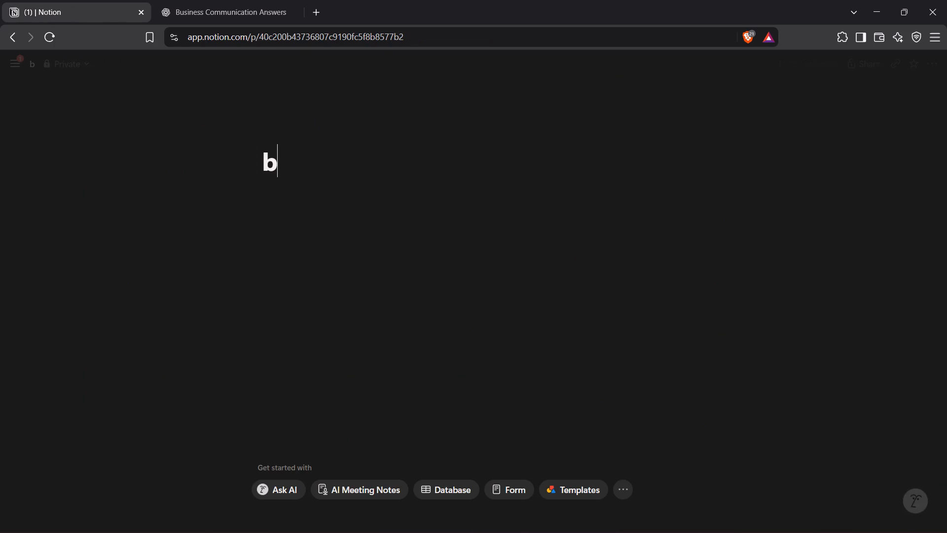
{"action": "key", "text": "BackSpace"}
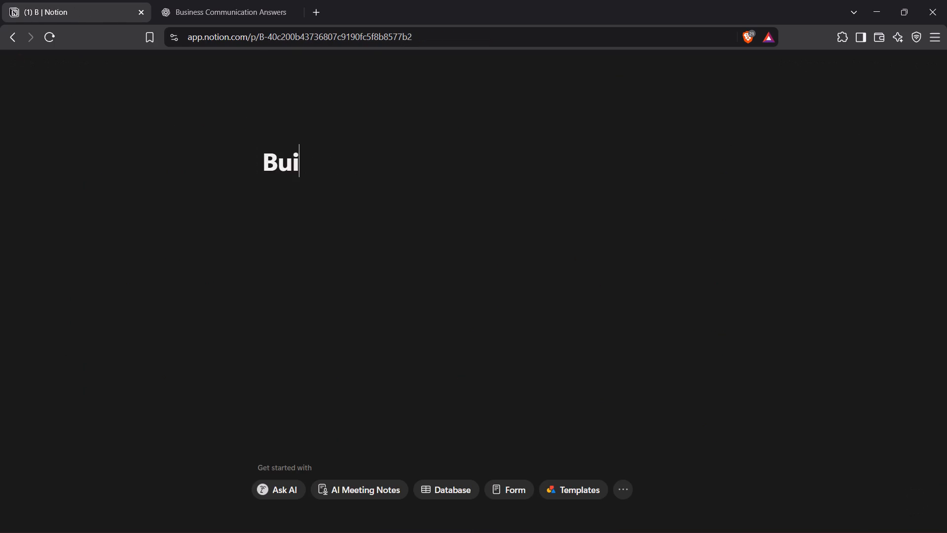
{"action": "key", "text": "BackSpace"}
{"action": "key", "text": "BackSpace"}
{"action": "type", "text": "siness comm"}
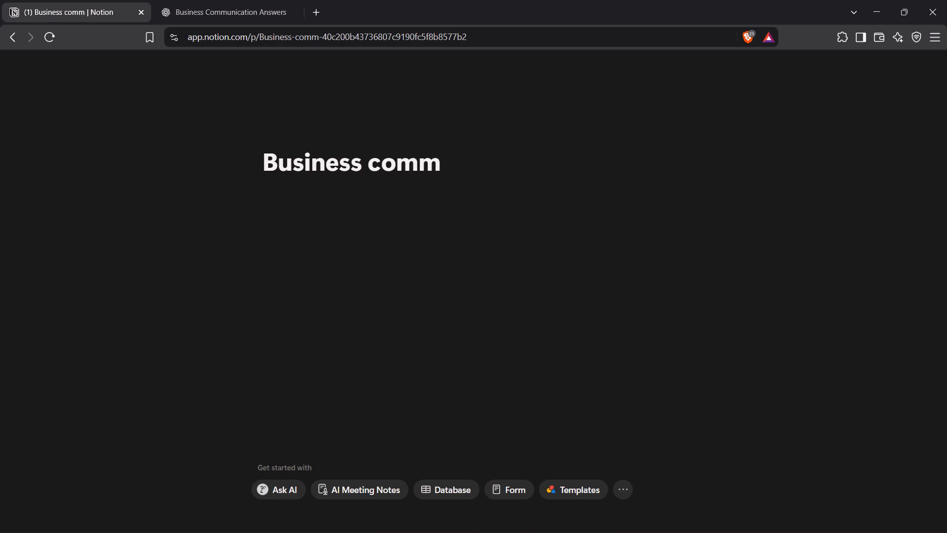
{"action": "type", "text": "unit"}
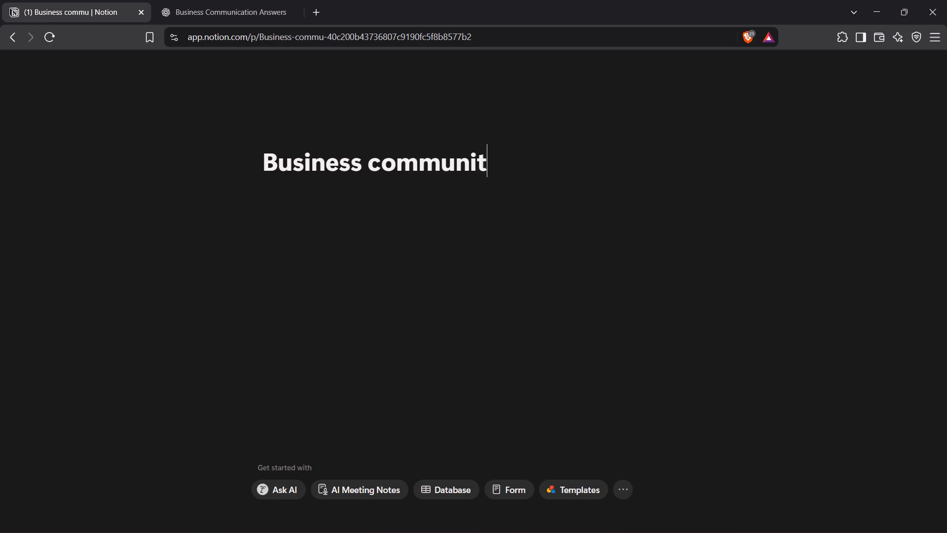
{"action": "key", "text": "BackSpace"}
{"action": "type", "text": "cation"}
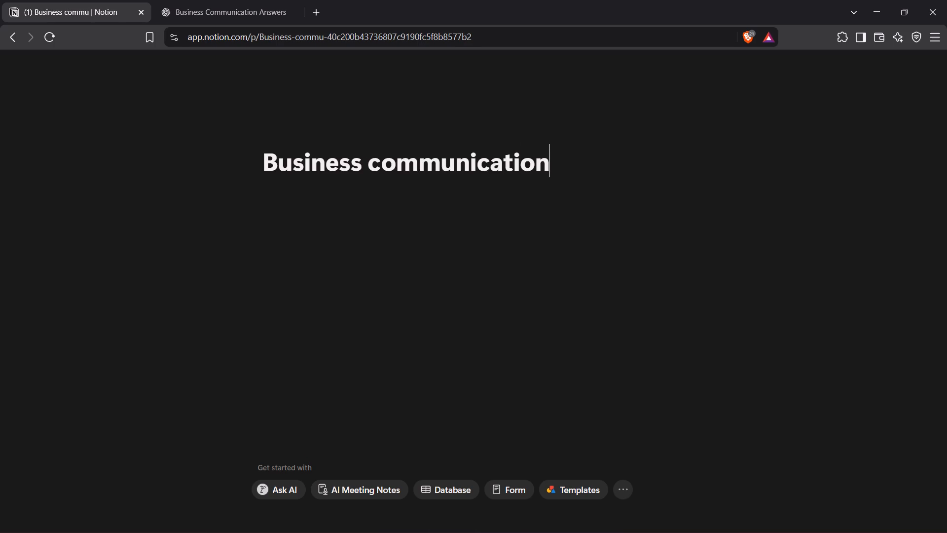
{"action": "left_click", "coordinate": [722, 284]}
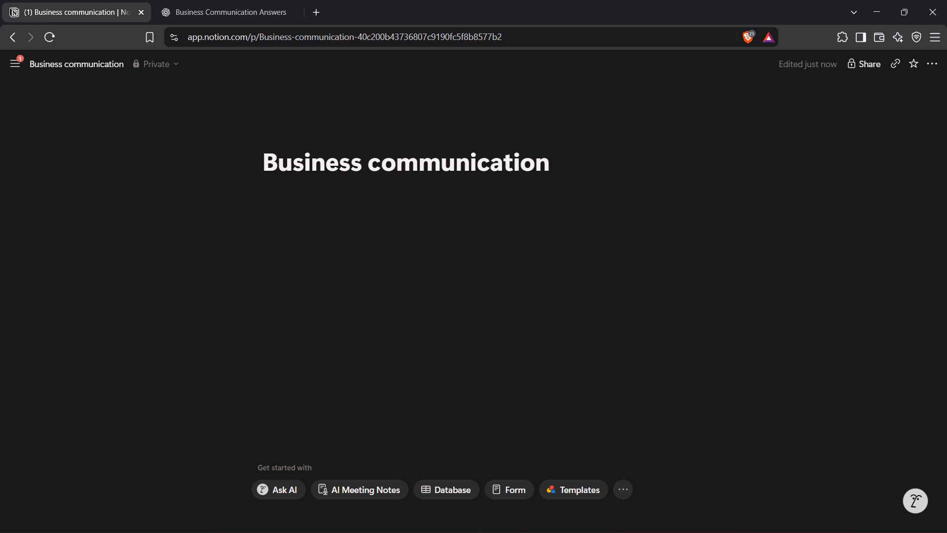
Paste the copied Business Communication answers into the body of the new page.
{"action": "left_click", "coordinate": [361, 263]}
{"action": "key", "text": "ctrl+v"}
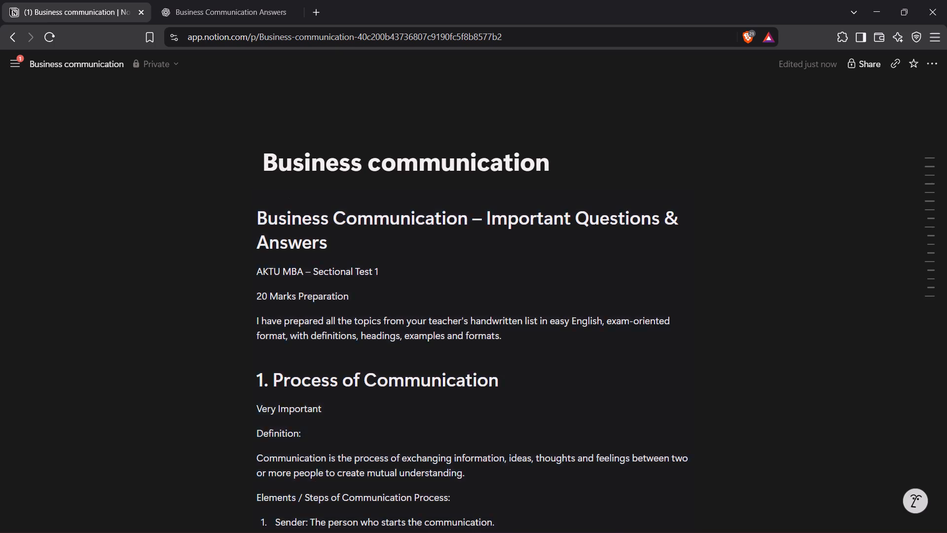
{"action": "key", "text": "ctrl+v"}
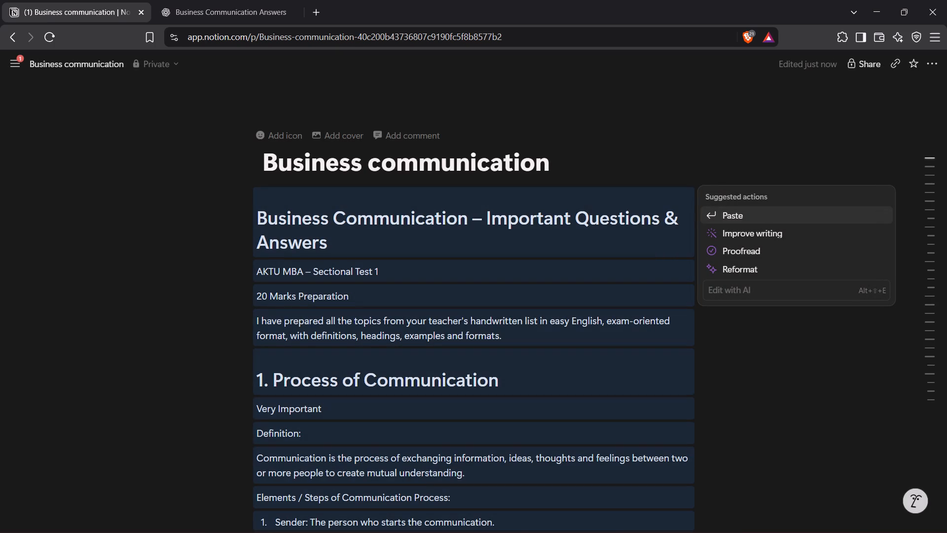
{"action": "left_click", "coordinate": [681, 109]}
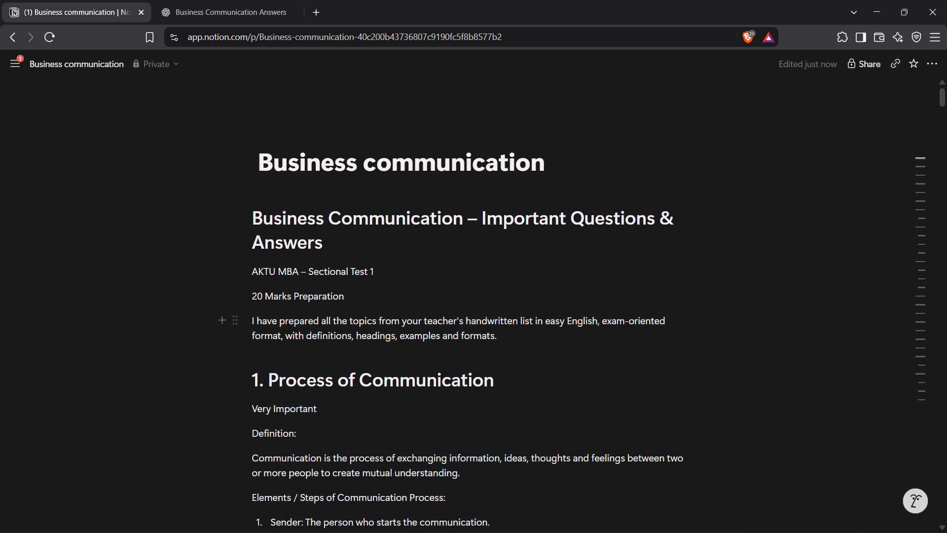
Delete the "AKTU MBA – Sectional Test 1" line, the "20 Marks Preparation" line and the introductory paragraph below the main heading.
{"action": "scroll", "coordinate": [435, 340], "scroll_direction": "down", "scroll_amount": 1}
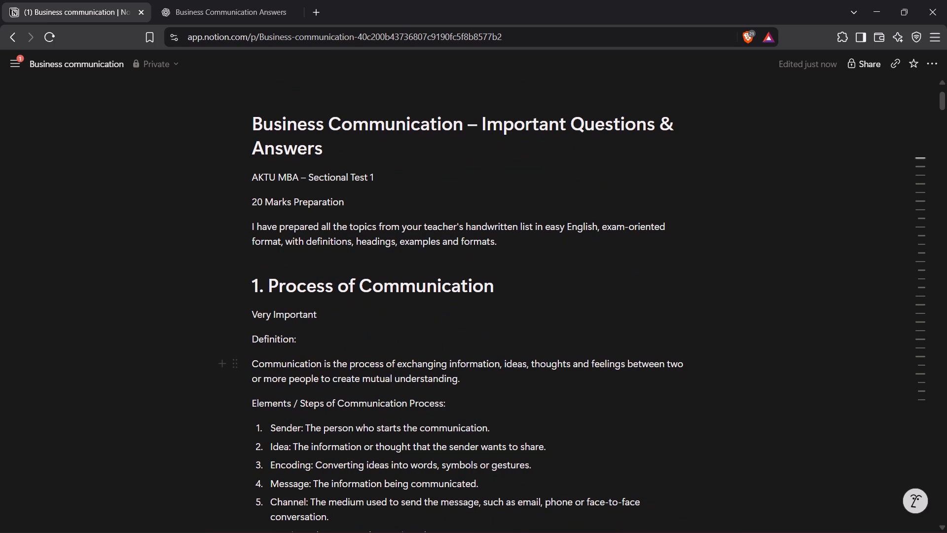
{"action": "scroll", "coordinate": [526, 366], "scroll_direction": "down", "scroll_amount": 1}
{"action": "left_click_drag", "start_coordinate": [515, 235], "coordinate": [287, 203]}
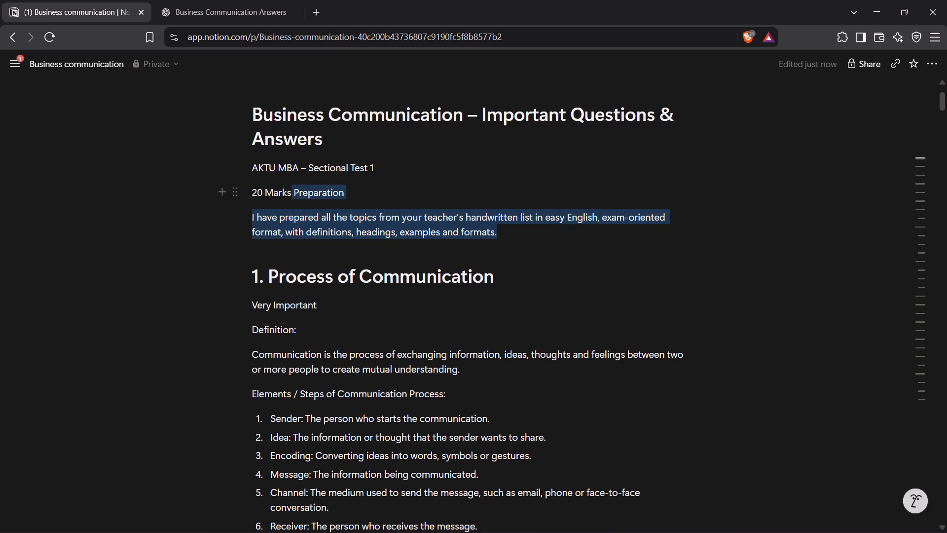
{"action": "left_click_drag", "start_coordinate": [287, 203], "coordinate": [245, 189]}
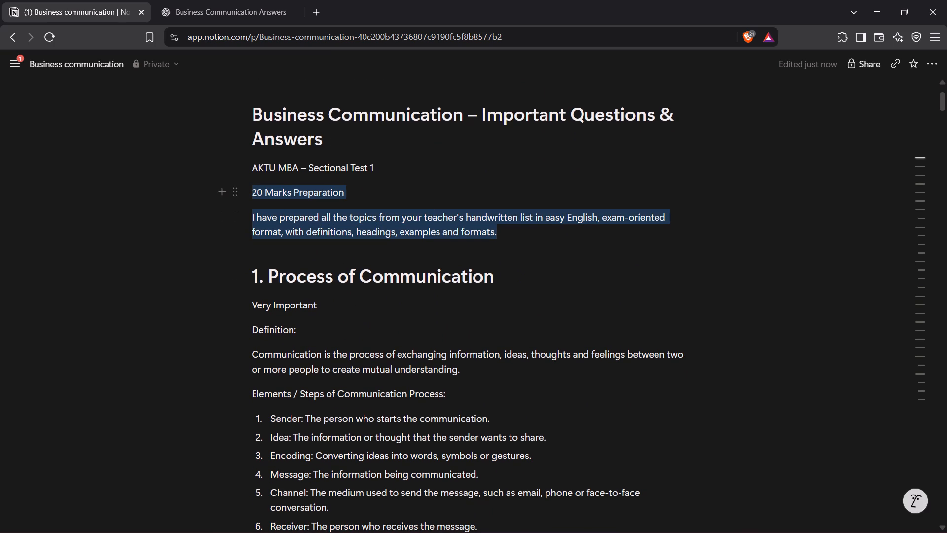
{"action": "left_click_drag", "start_coordinate": [245, 189], "coordinate": [245, 189]}
{"action": "key", "text": "BackSpace"}
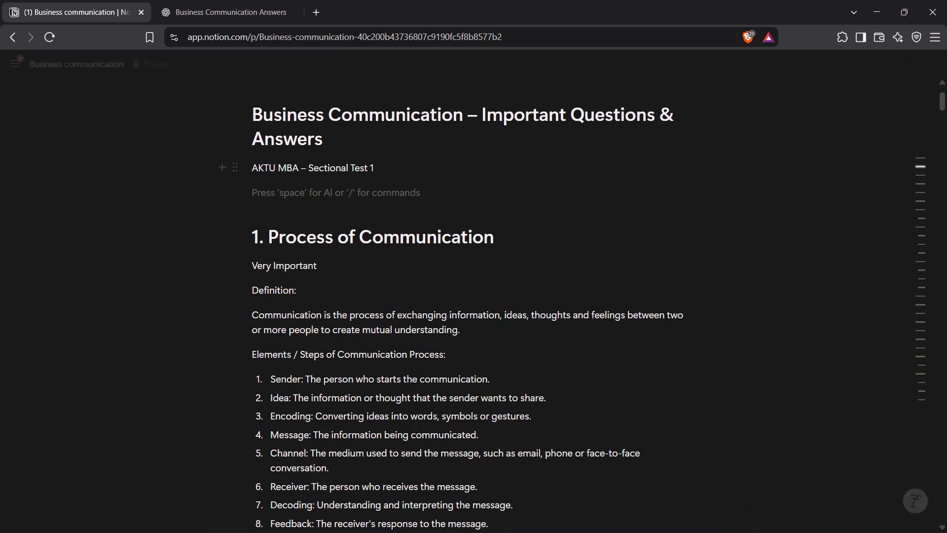
{"action": "left_click_drag", "start_coordinate": [380, 170], "coordinate": [251, 168]}
{"action": "key", "text": "BackSpace"}
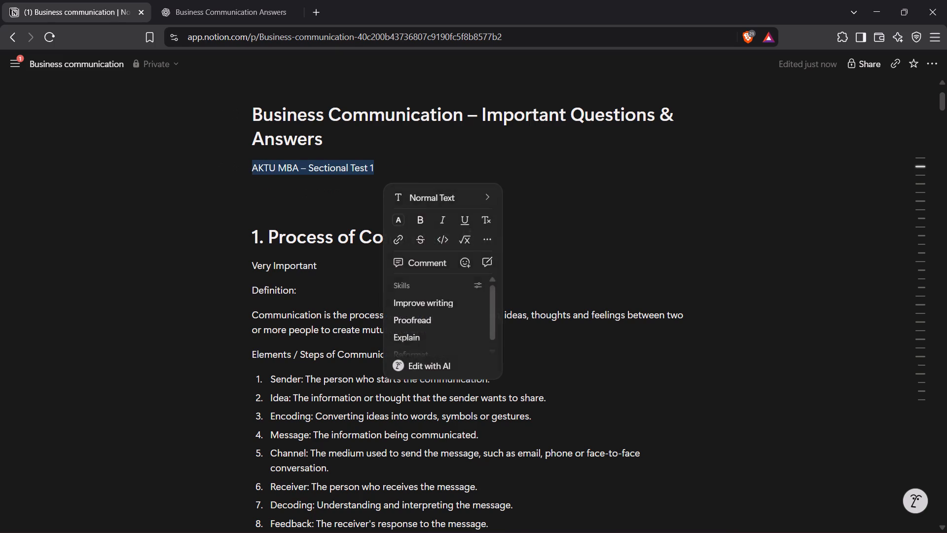
Merge the "1. Process of Communication" heading into the empty text line above it and insert a line break before its text.
{"action": "left_click", "coordinate": [246, 232]}
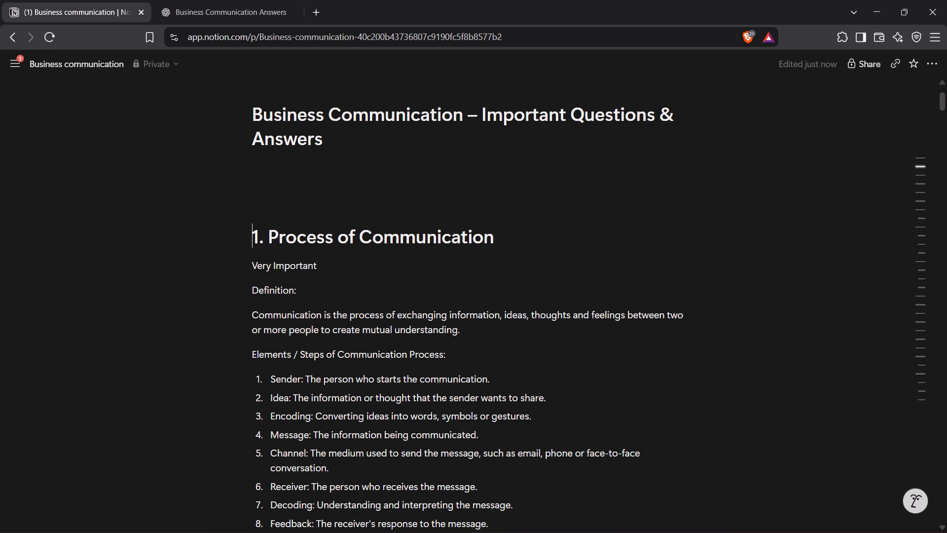
{"action": "key", "text": "backslash"}
{"action": "key", "text": "BackSpace"}
{"action": "key", "text": "BackSpace"}
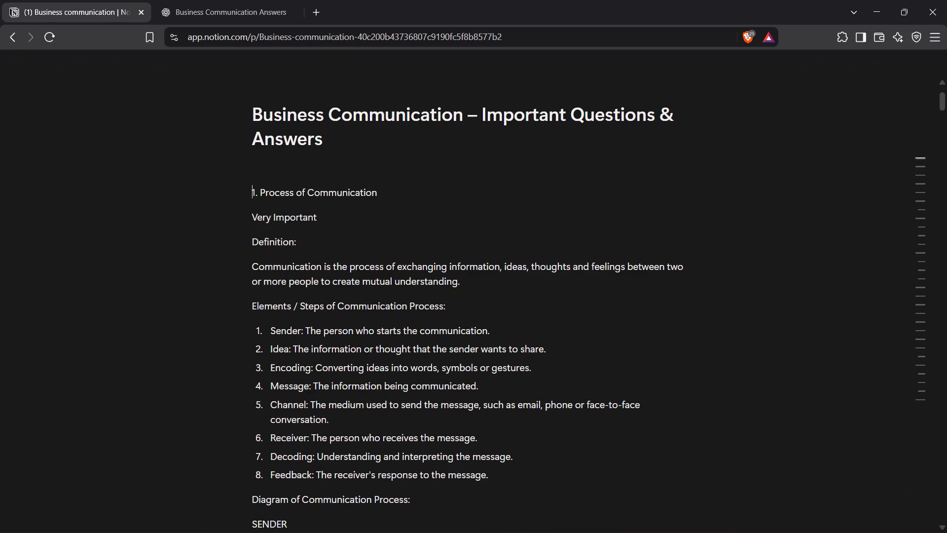
{"action": "key", "text": "shift+Return"}
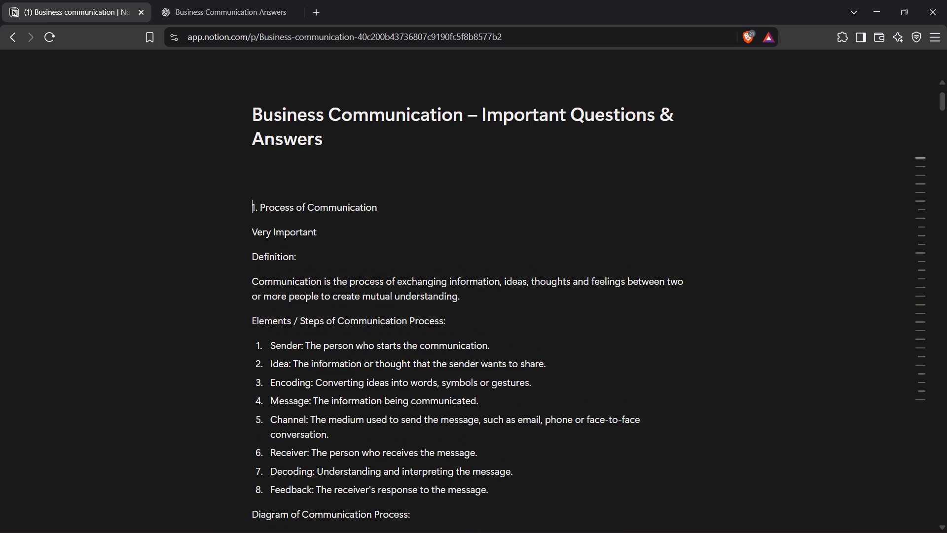
{"action": "left_click", "coordinate": [254, 201]}
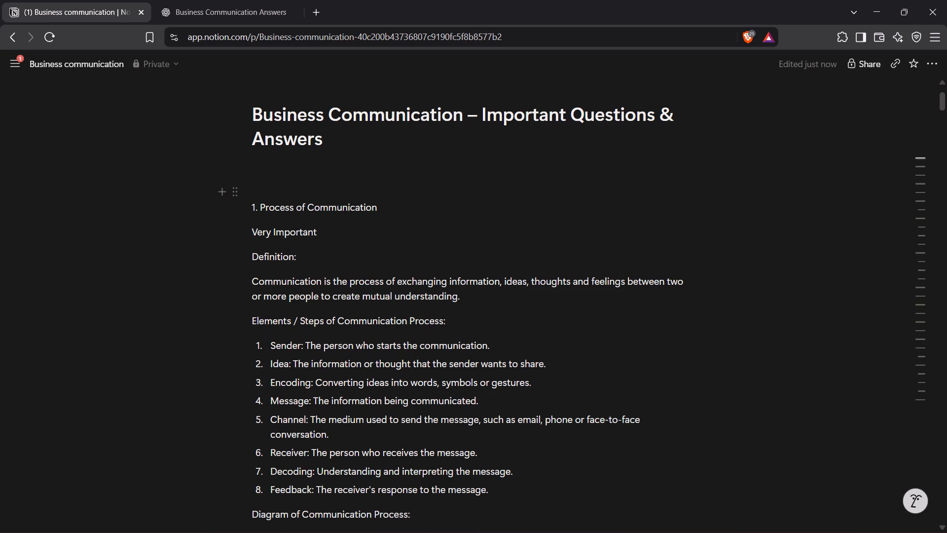
{"action": "left_click", "coordinate": [254, 201]}
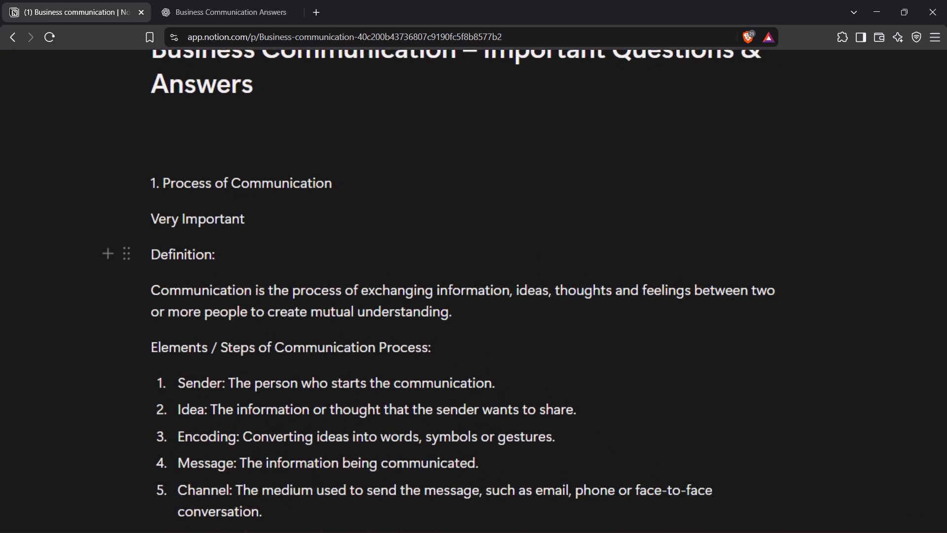
Delete the "Very Important" line below "1. Process of Communication".
{"action": "scroll", "coordinate": [478, 262], "scroll_direction": "down", "scroll_amount": 2}
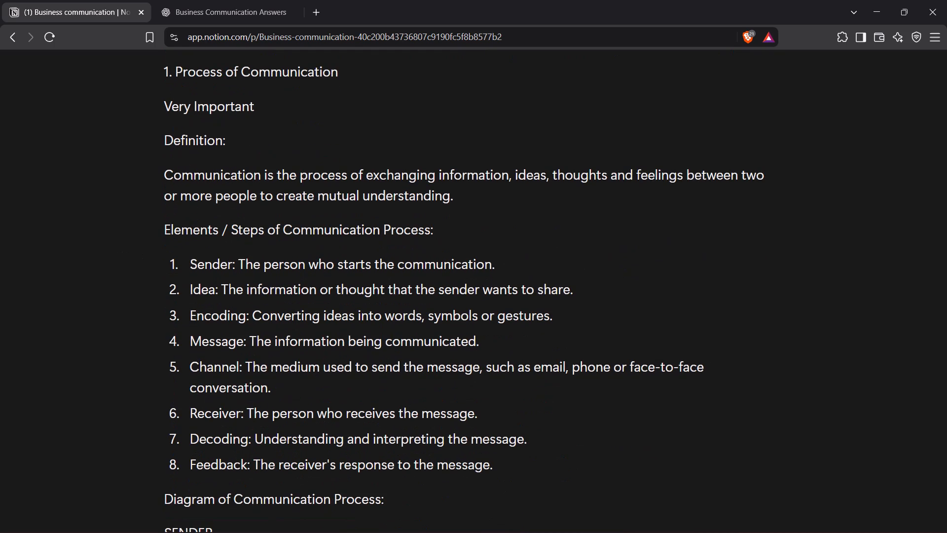
{"action": "left_click", "coordinate": [266, 100]}
{"action": "key", "text": "BackSpace"}
{"action": "key", "text": "BackSpace"}
{"action": "key", "text": "BackSpace"}
{"action": "key", "text": "BackSpace"}
{"action": "key", "text": "BackSpace"}
{"action": "key", "text": "BackSpace"}
{"action": "key", "text": "BackSpace"}
{"action": "key", "text": "BackSpace"}
{"action": "key", "text": "BackSpace"}
{"action": "key", "text": "BackSpace"}
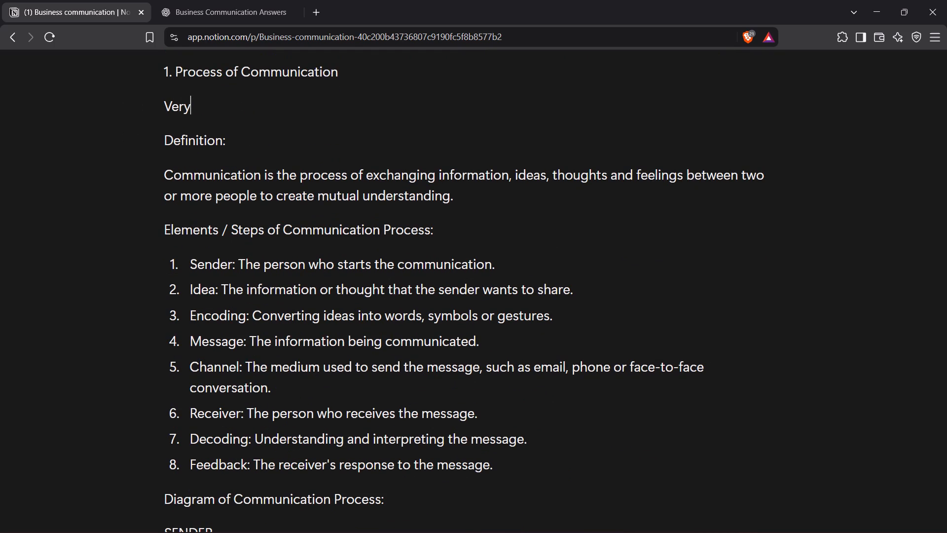
{"action": "key", "text": "BackSpace"}
{"action": "key", "text": "BackSpace"}
{"action": "key", "text": "BackSpace"}
{"action": "key", "text": "BackSpace"}
{"action": "key", "text": "BackSpace"}
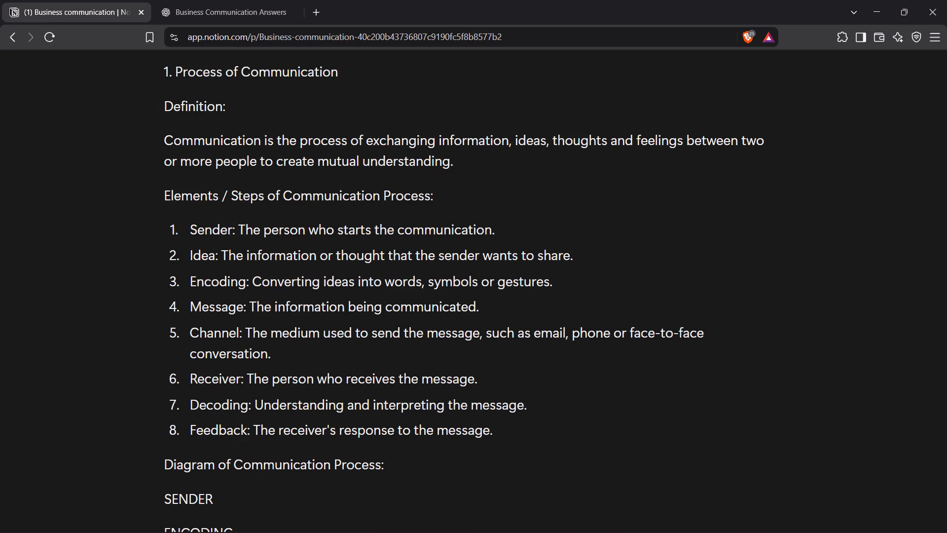
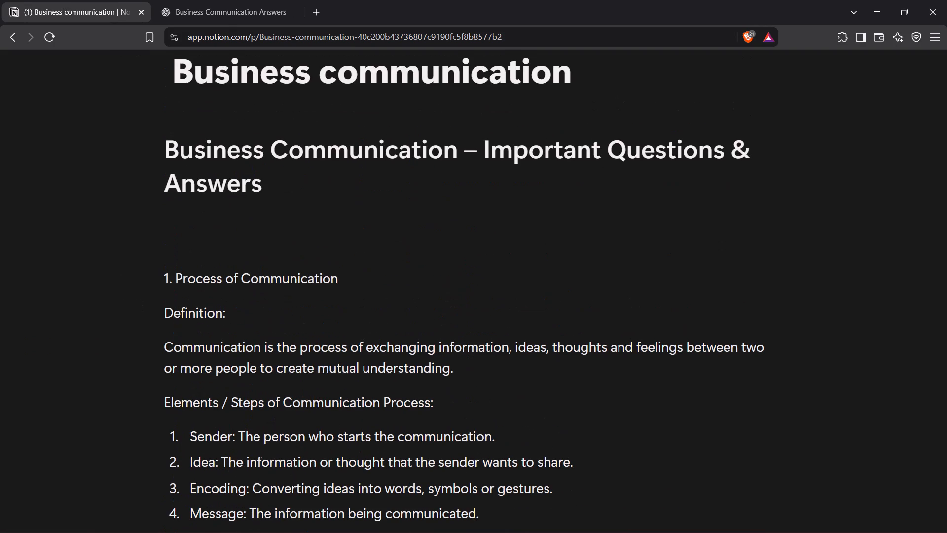
{"action": "scroll", "coordinate": [328, 319], "scroll_direction": "up", "scroll_amount": 1}
{"action": "scroll", "coordinate": [328, 319], "scroll_direction": "down", "scroll_amount": 1}
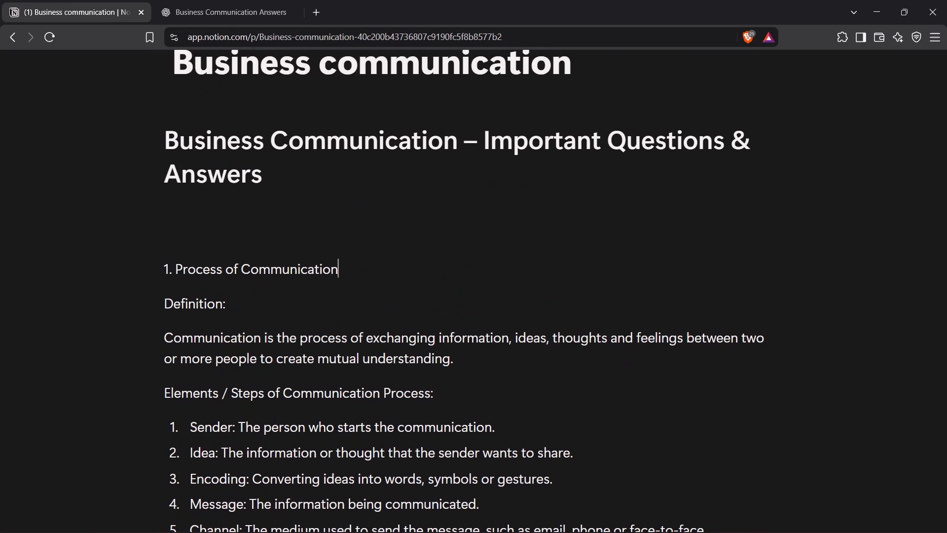
{"action": "scroll", "coordinate": [328, 319], "scroll_direction": "down", "scroll_amount": 1}
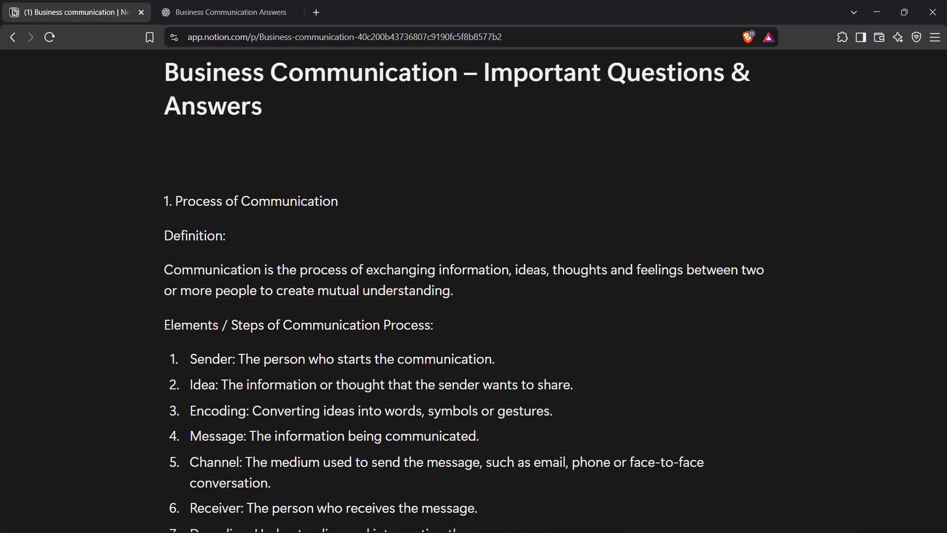
{"action": "scroll", "coordinate": [328, 319], "scroll_direction": "down", "scroll_amount": 1}
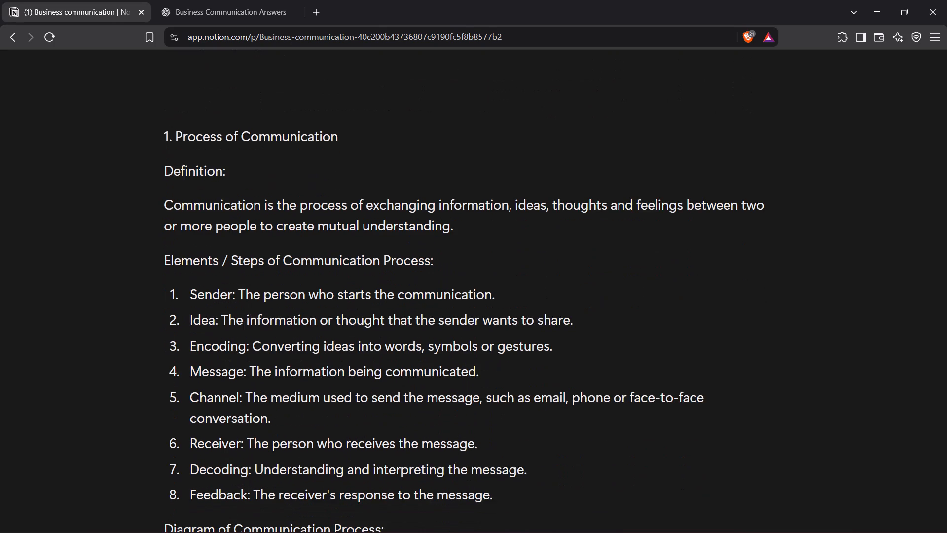
{"action": "scroll", "coordinate": [328, 319], "scroll_direction": "down", "scroll_amount": 1}
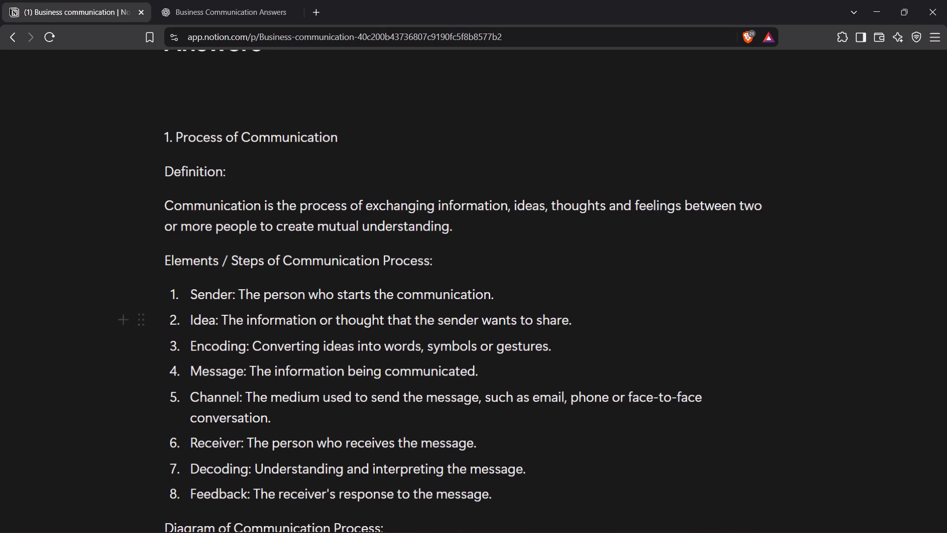
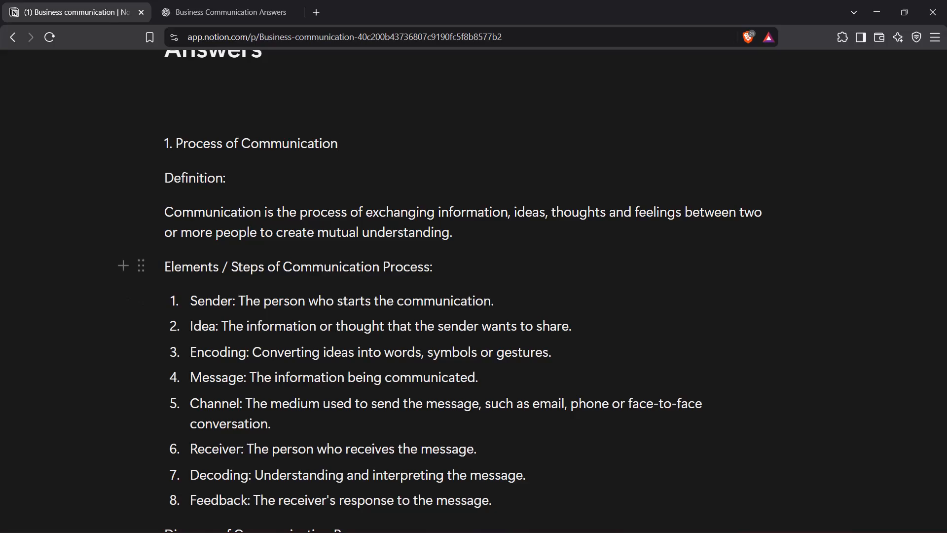
Read the communication definition and the list of elements and steps in the Process of Communication section.
{"action": "scroll", "coordinate": [215, 248], "scroll_direction": "down", "scroll_amount": 1}
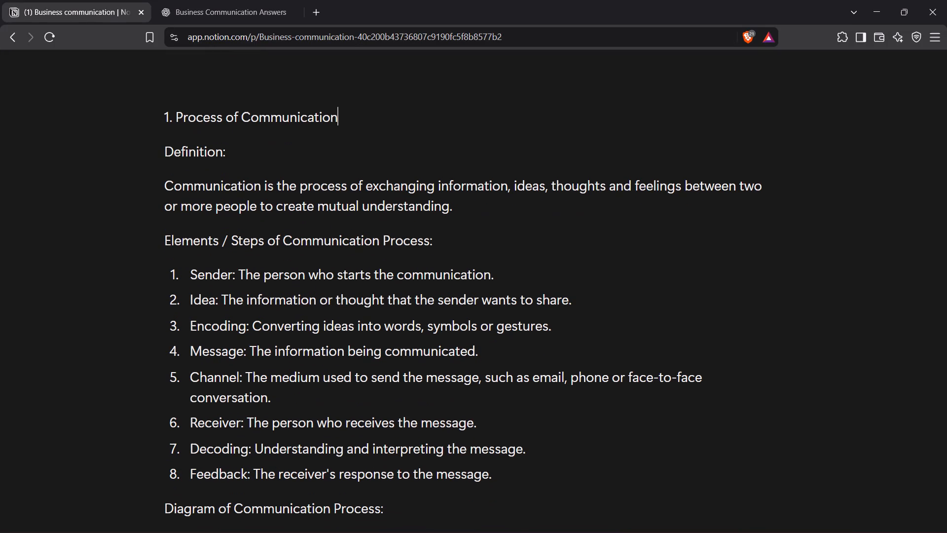
{"action": "scroll", "coordinate": [215, 248], "scroll_direction": "down", "scroll_amount": 1}
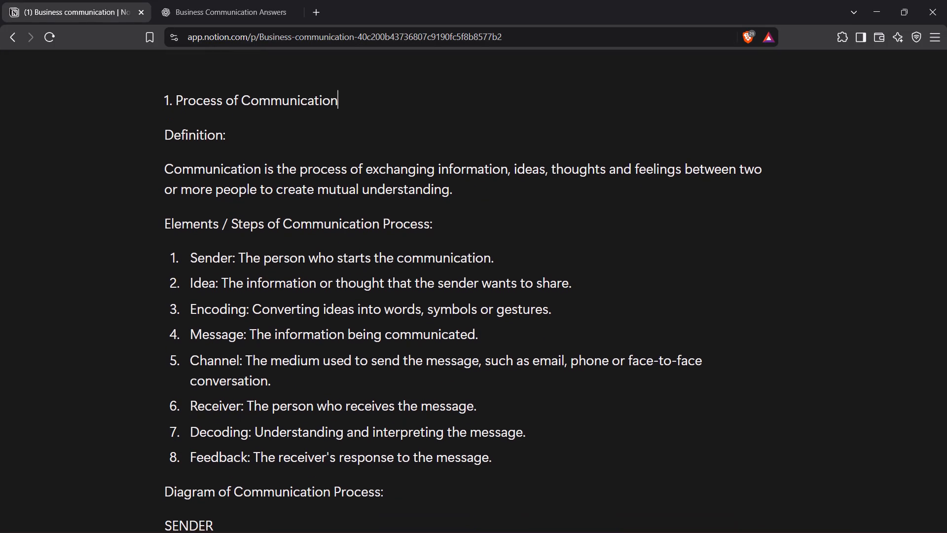
{"action": "scroll", "coordinate": [215, 248], "scroll_direction": "down", "scroll_amount": 1}
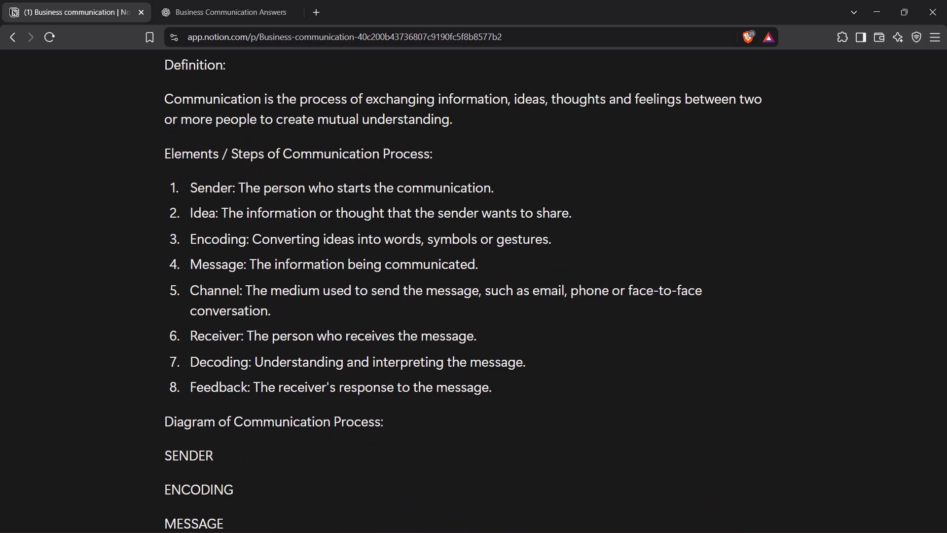
{"action": "scroll", "coordinate": [215, 248], "scroll_direction": "up", "scroll_amount": 1}
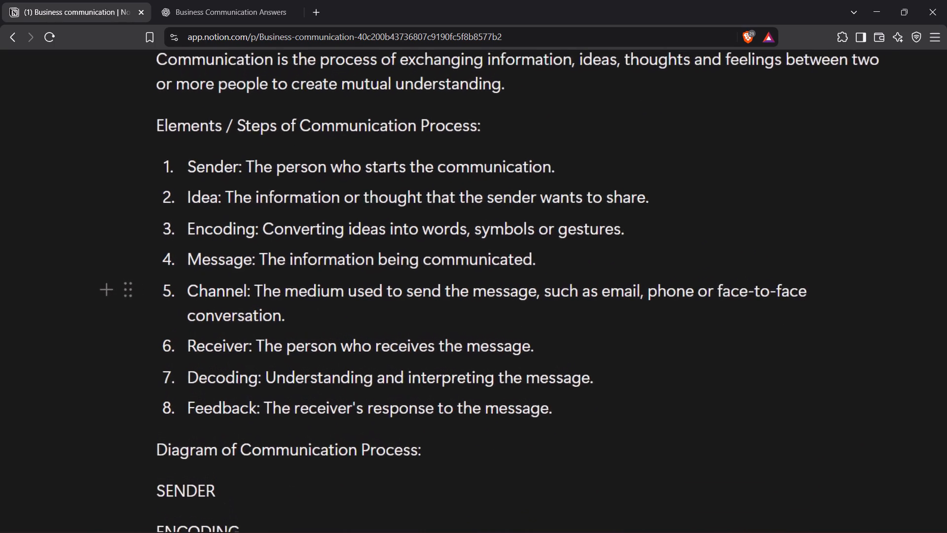
{"action": "scroll", "coordinate": [202, 289], "scroll_direction": "up", "scroll_amount": 1}
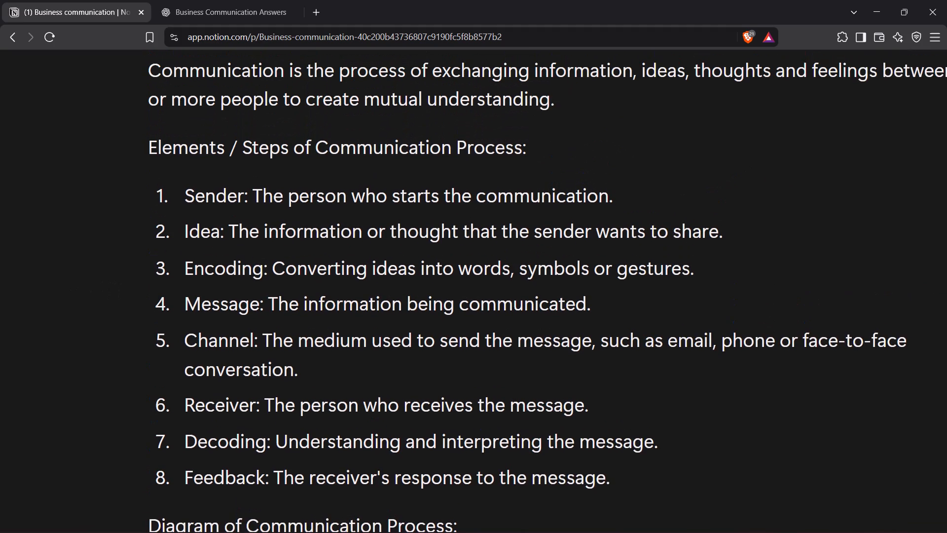
{"action": "scroll", "coordinate": [202, 289], "scroll_direction": "down", "scroll_amount": 1}
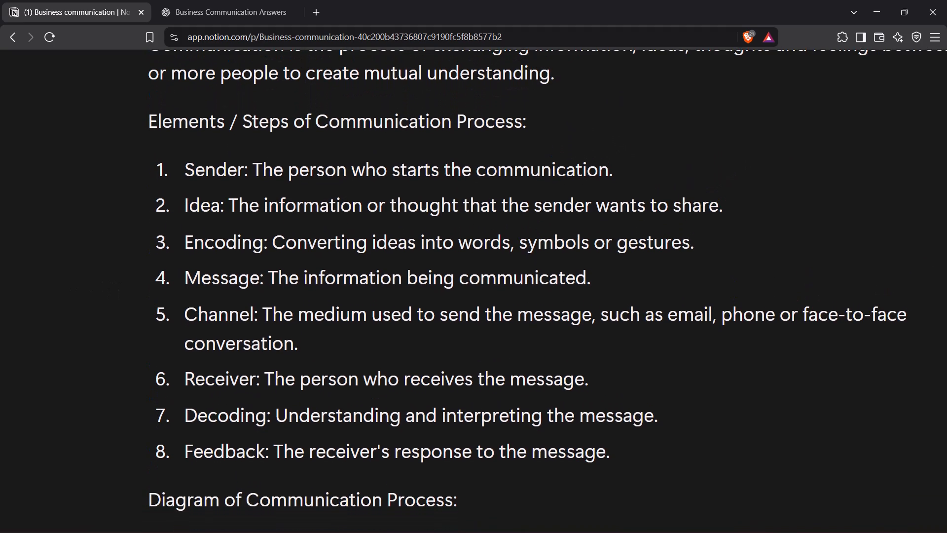
{"action": "scroll", "coordinate": [202, 289], "scroll_direction": "down", "scroll_amount": 1}
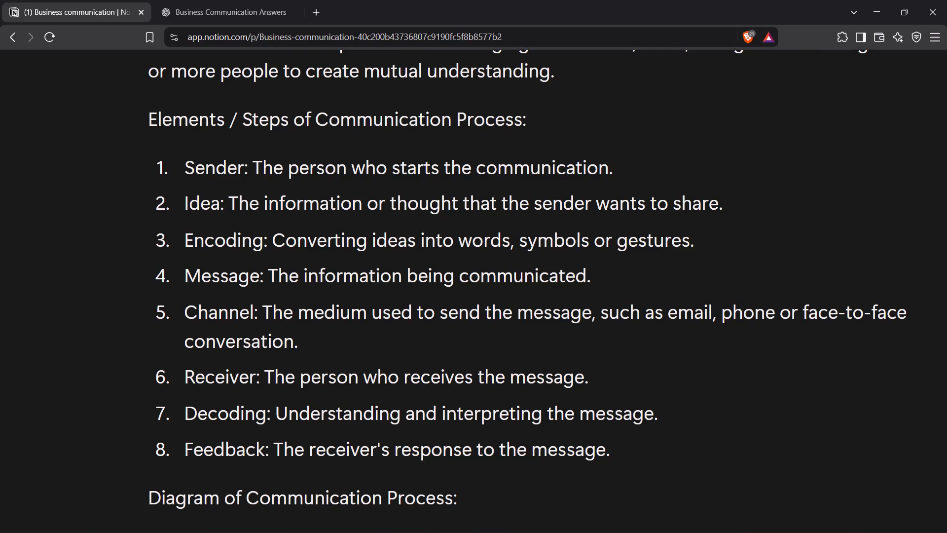
{"action": "left_click", "coordinate": [254, 211]}
{"action": "left_click", "coordinate": [279, 256]}
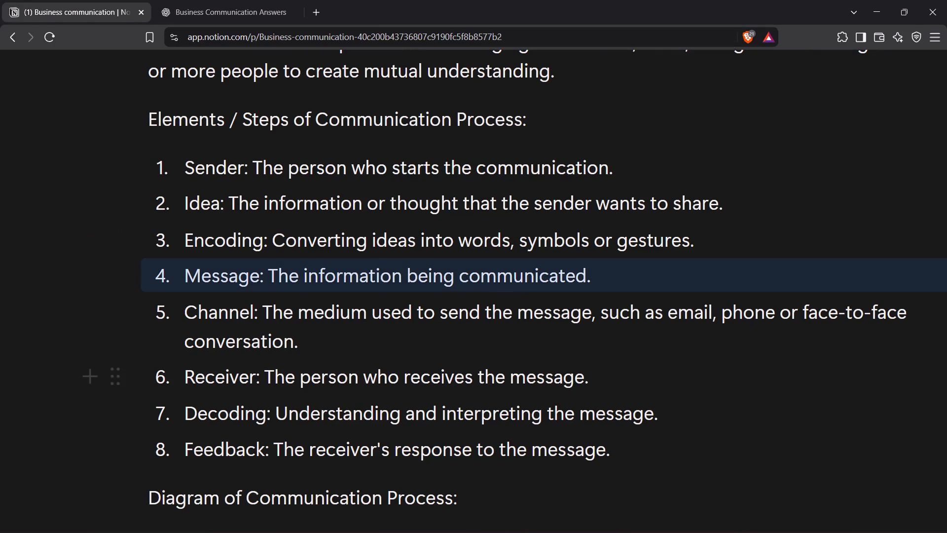
{"action": "left_click", "coordinate": [263, 357]}
{"action": "left_click", "coordinate": [310, 341]}
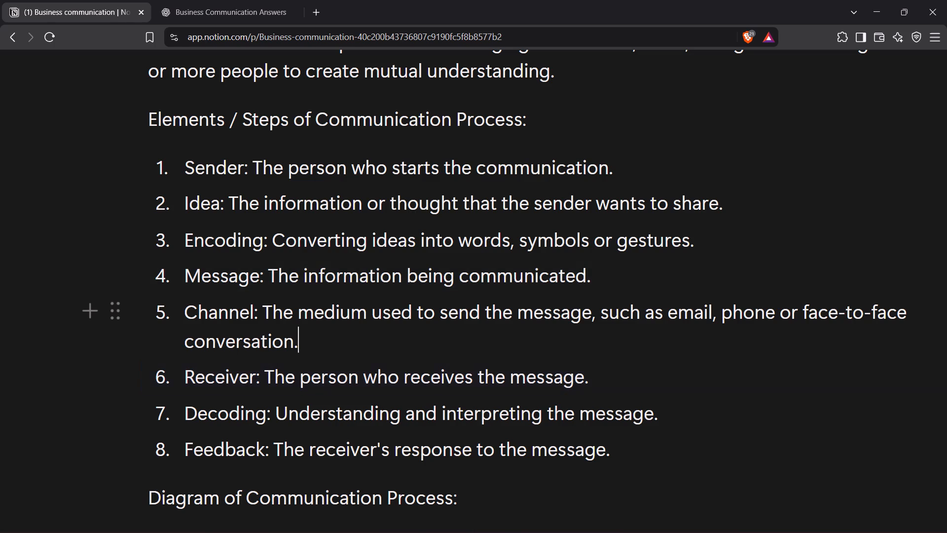
{"action": "scroll", "coordinate": [272, 273], "scroll_direction": "down", "scroll_amount": 3}
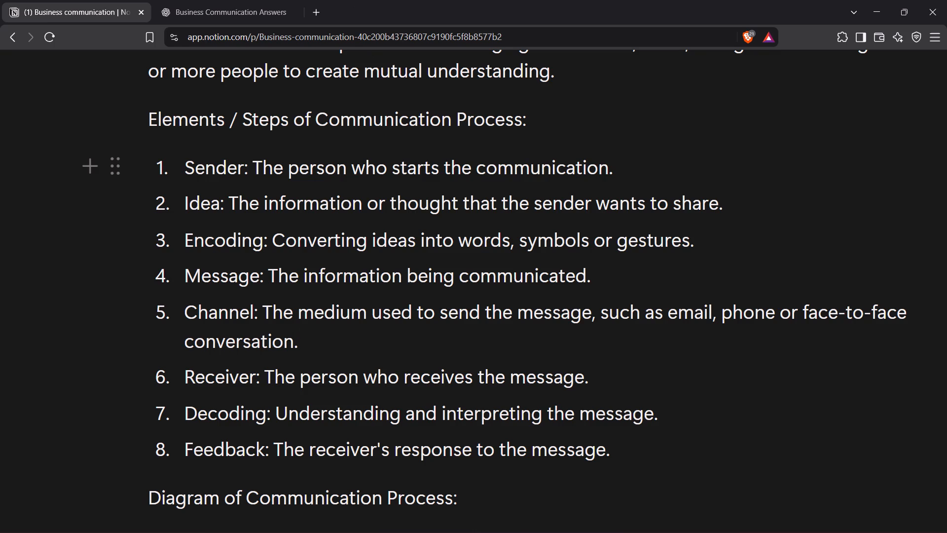
{"action": "scroll", "coordinate": [381, 178], "scroll_direction": "down", "scroll_amount": 1}
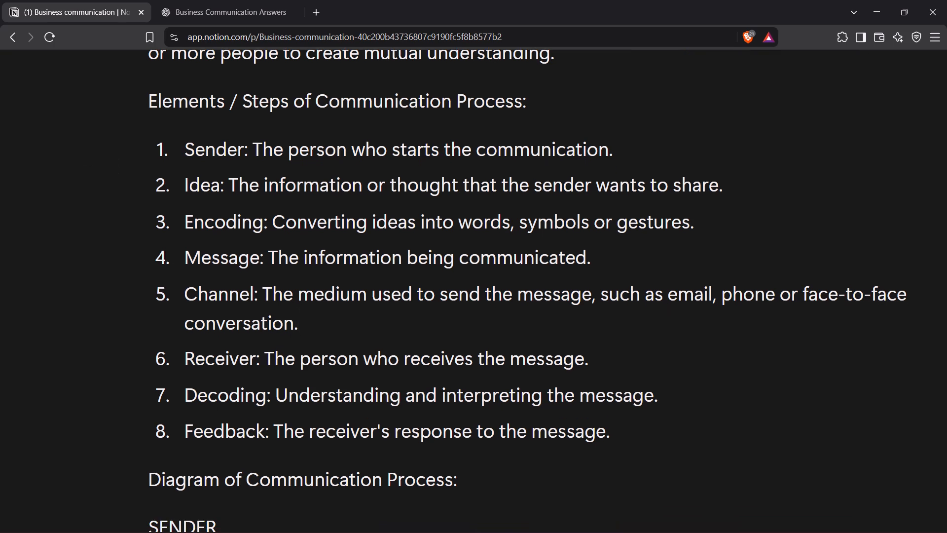
{"action": "scroll", "coordinate": [381, 178], "scroll_direction": "down", "scroll_amount": 2}
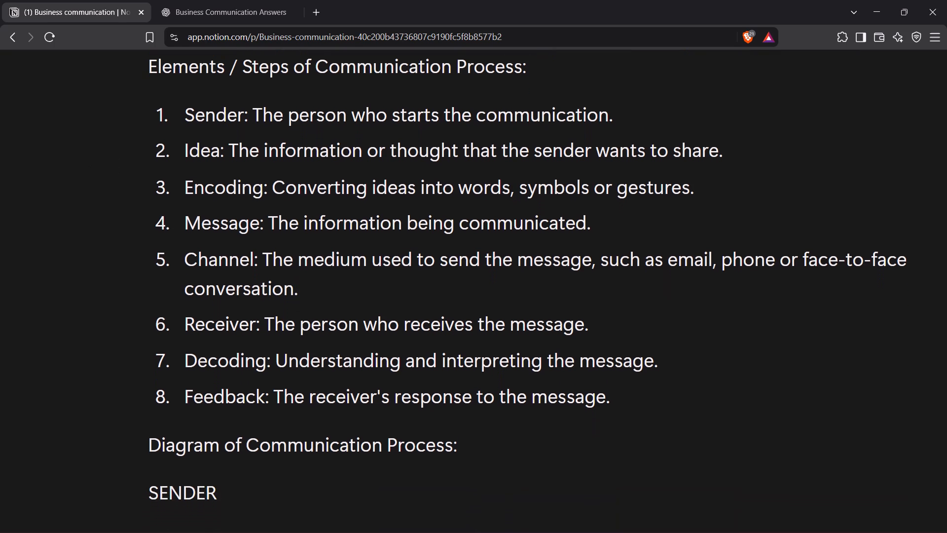
Read the Diagram of Communication Process sequence from sender to feedback, along with the section's example and conclusion.
{"action": "scroll", "coordinate": [381, 178], "scroll_direction": "down", "scroll_amount": 3}
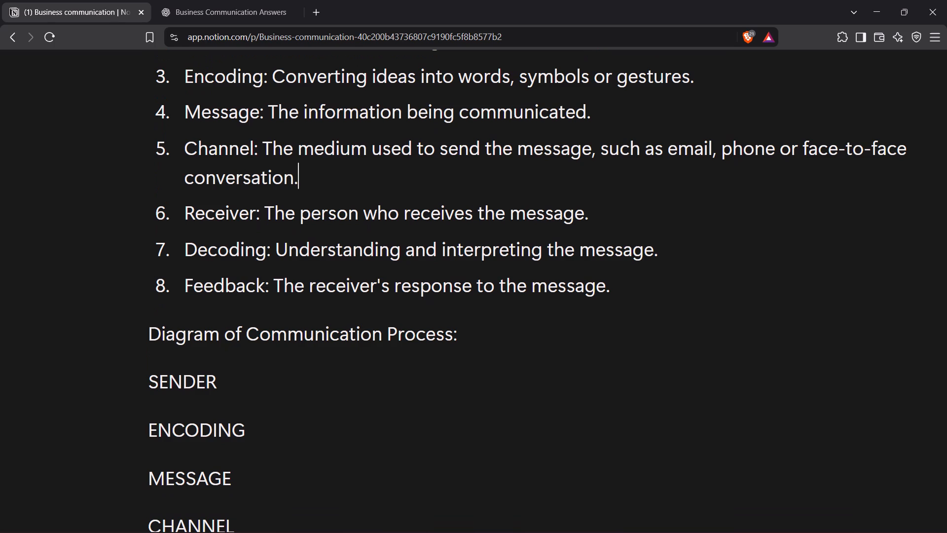
{"action": "scroll", "coordinate": [388, 405], "scroll_direction": "down", "scroll_amount": 2}
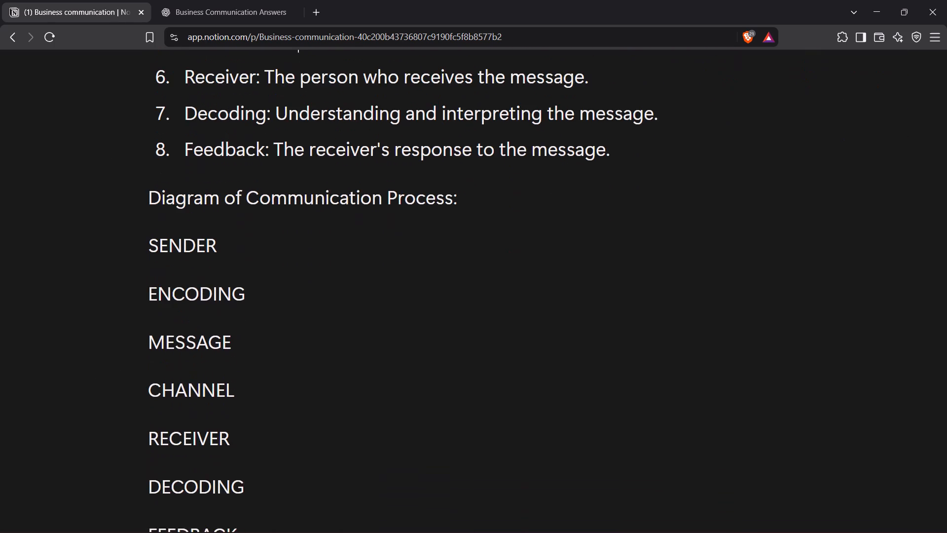
{"action": "scroll", "coordinate": [388, 405], "scroll_direction": "down", "scroll_amount": 2}
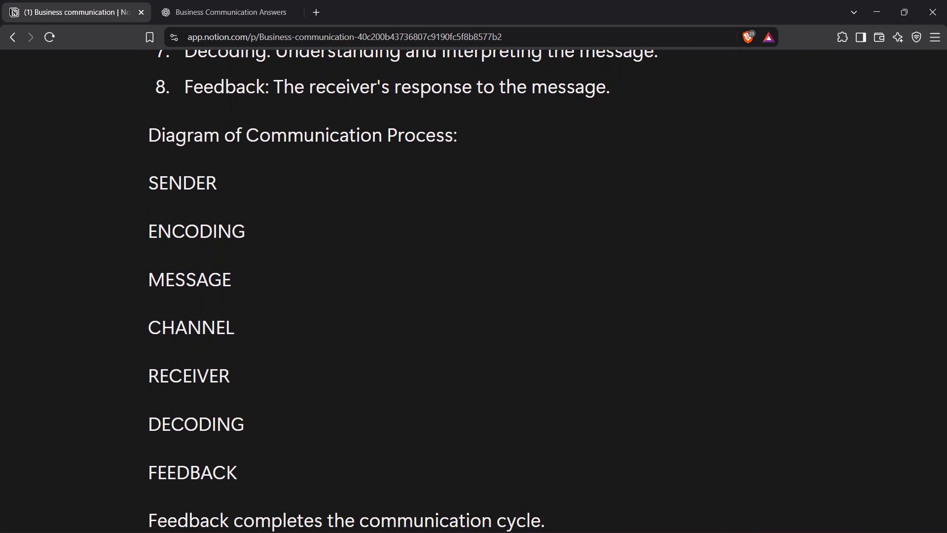
{"action": "scroll", "coordinate": [388, 405], "scroll_direction": "down", "scroll_amount": 2}
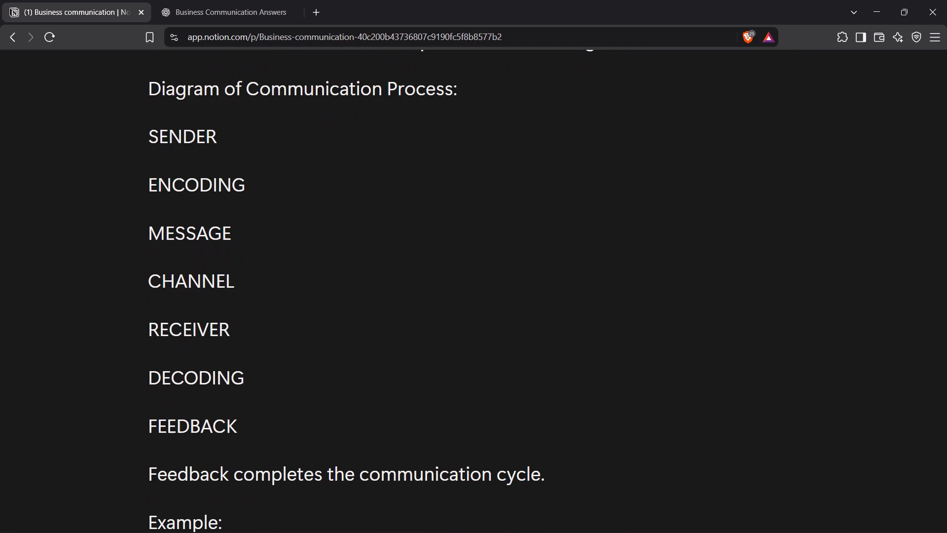
{"action": "scroll", "coordinate": [388, 405], "scroll_direction": "up", "scroll_amount": 6}
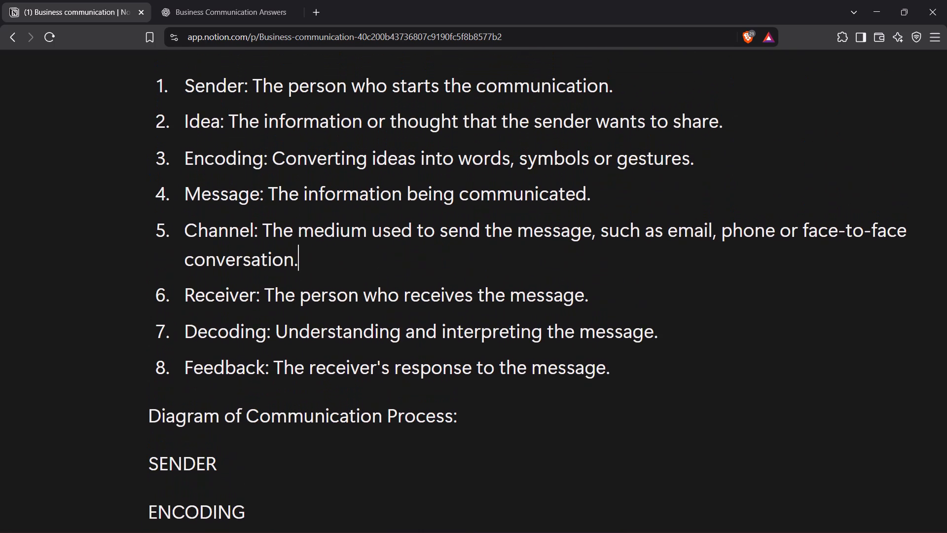
{"action": "scroll", "coordinate": [388, 405], "scroll_direction": "up", "scroll_amount": 1}
{"action": "scroll", "coordinate": [388, 405], "scroll_direction": "down", "scroll_amount": 5}
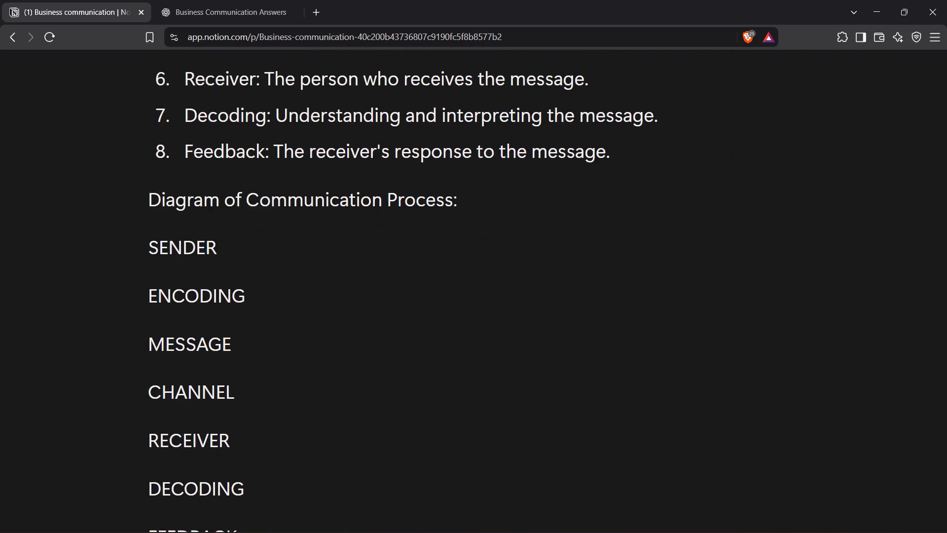
{"action": "scroll", "coordinate": [388, 405], "scroll_direction": "down", "scroll_amount": 4}
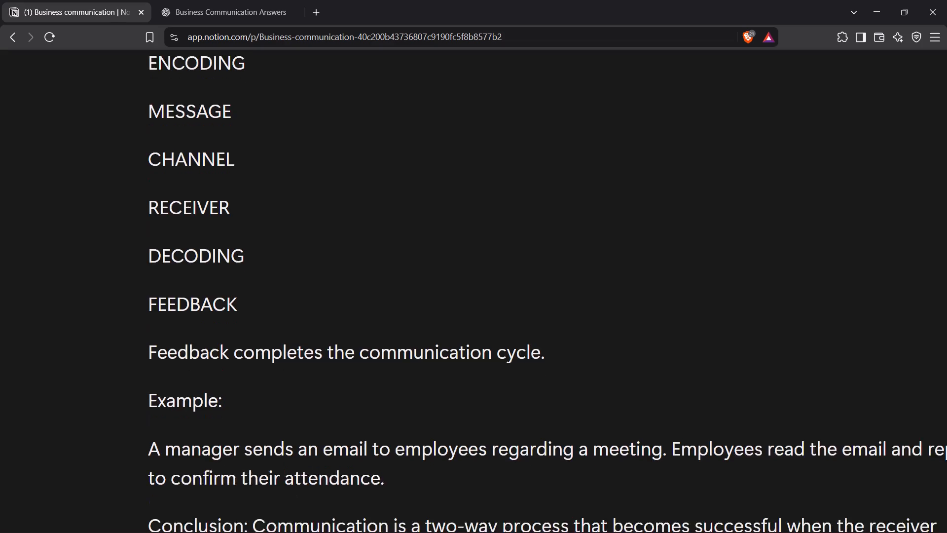
{"action": "scroll", "coordinate": [388, 405], "scroll_direction": "down", "scroll_amount": 3}
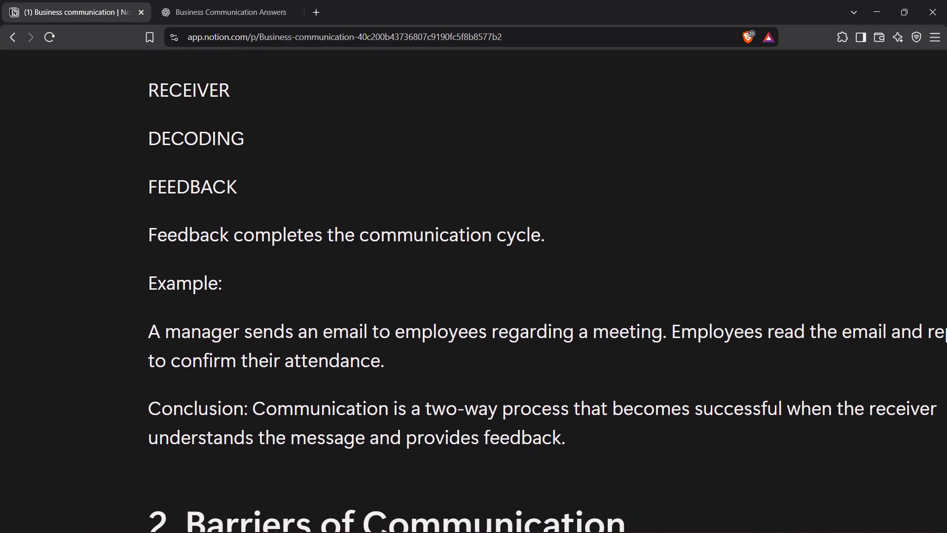
{"action": "scroll", "coordinate": [388, 405], "scroll_direction": "down", "scroll_amount": 2}
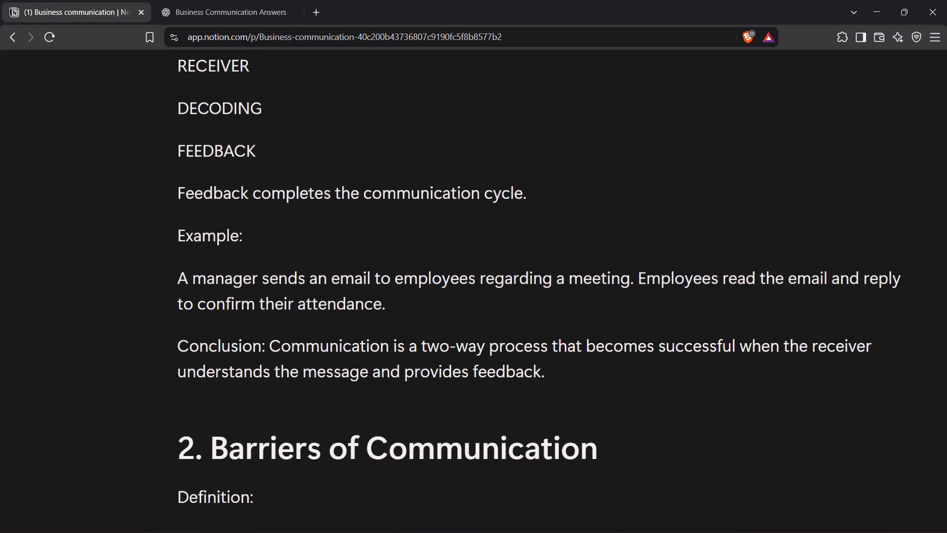
Examine the opening of the Barriers of Communication section, covering its definition and the physical and language barriers.
{"action": "scroll", "coordinate": [388, 405], "scroll_direction": "down", "scroll_amount": 4}
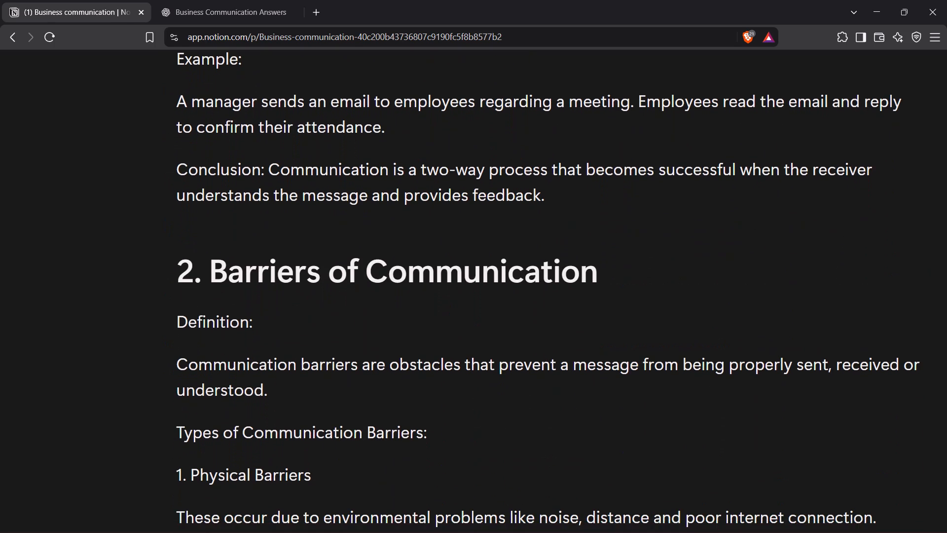
{"action": "scroll", "coordinate": [388, 405], "scroll_direction": "down", "scroll_amount": 3}
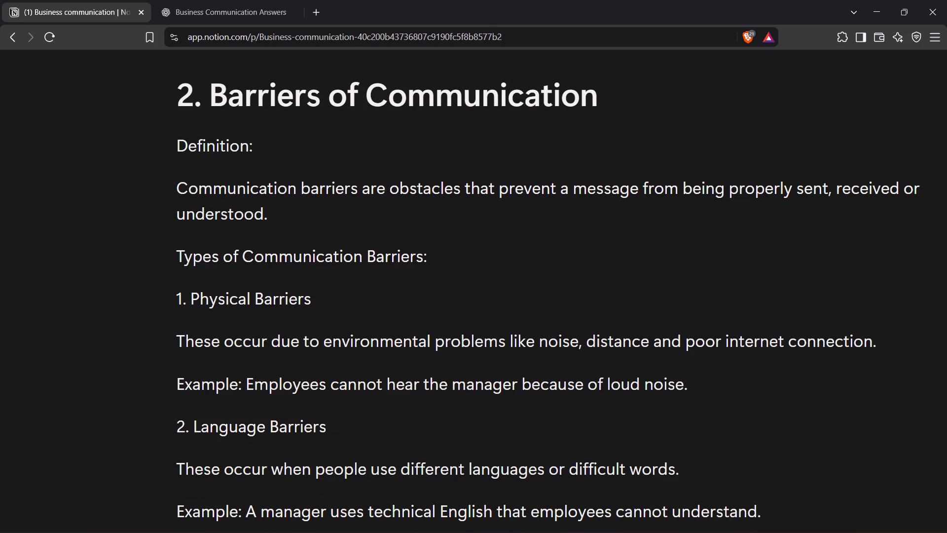
{"action": "scroll", "coordinate": [388, 405], "scroll_direction": "down", "scroll_amount": 2}
{"action": "scroll", "coordinate": [388, 405], "scroll_direction": "up", "scroll_amount": 2}
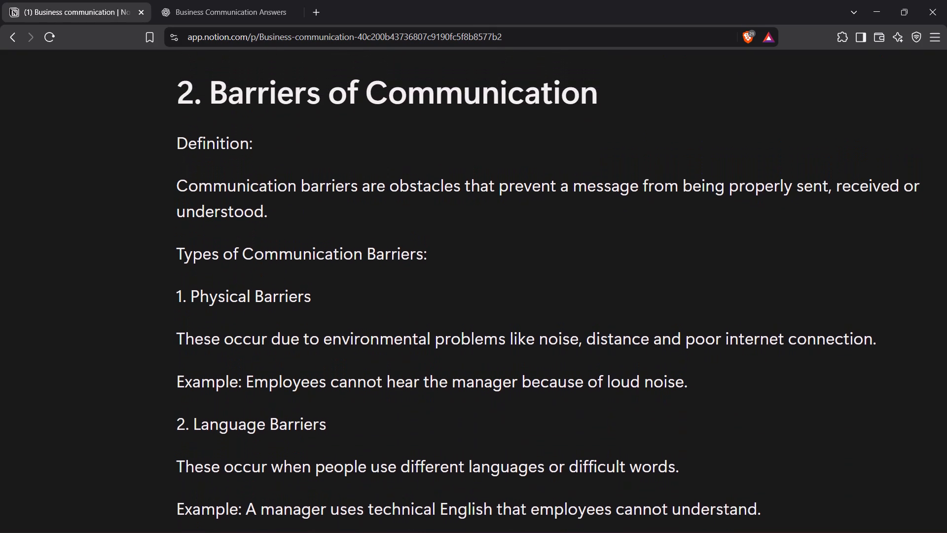
{"action": "scroll", "coordinate": [388, 405], "scroll_direction": "up", "scroll_amount": 1}
{"action": "scroll", "coordinate": [388, 405], "scroll_direction": "down", "scroll_amount": 3}
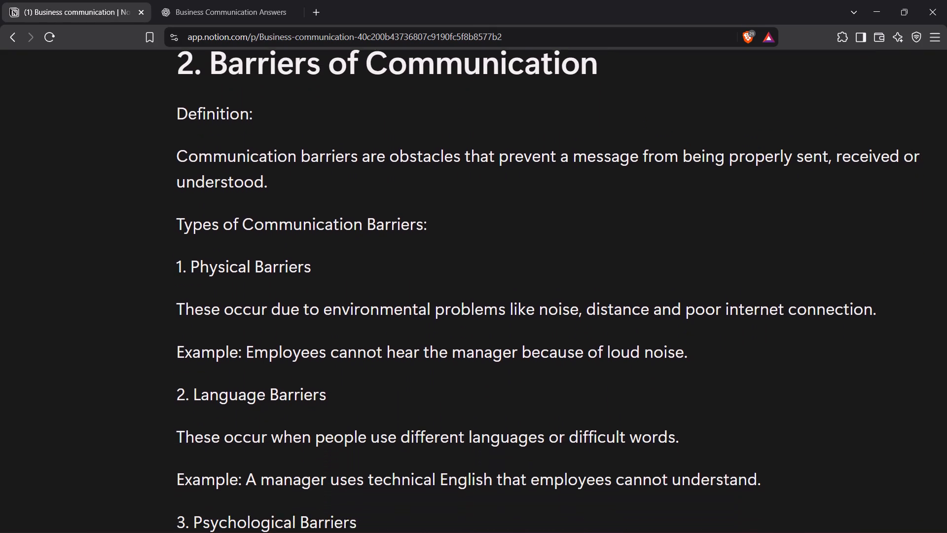
{"action": "scroll", "coordinate": [388, 405], "scroll_direction": "down", "scroll_amount": 1}
{"action": "scroll", "coordinate": [388, 405], "scroll_direction": "up", "scroll_amount": 3}
{"action": "scroll", "coordinate": [388, 405], "scroll_direction": "down", "scroll_amount": 1}
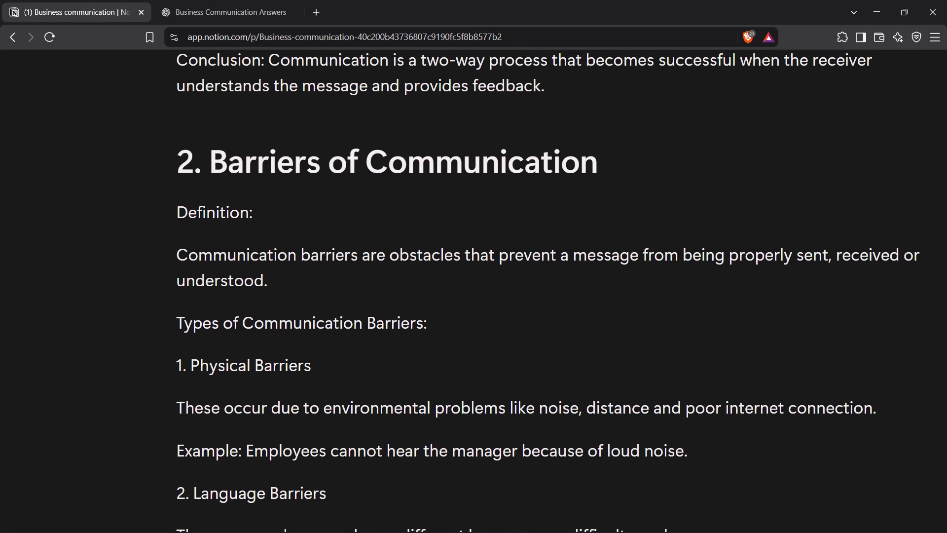
{"action": "scroll", "coordinate": [388, 405], "scroll_direction": "down", "scroll_amount": 1}
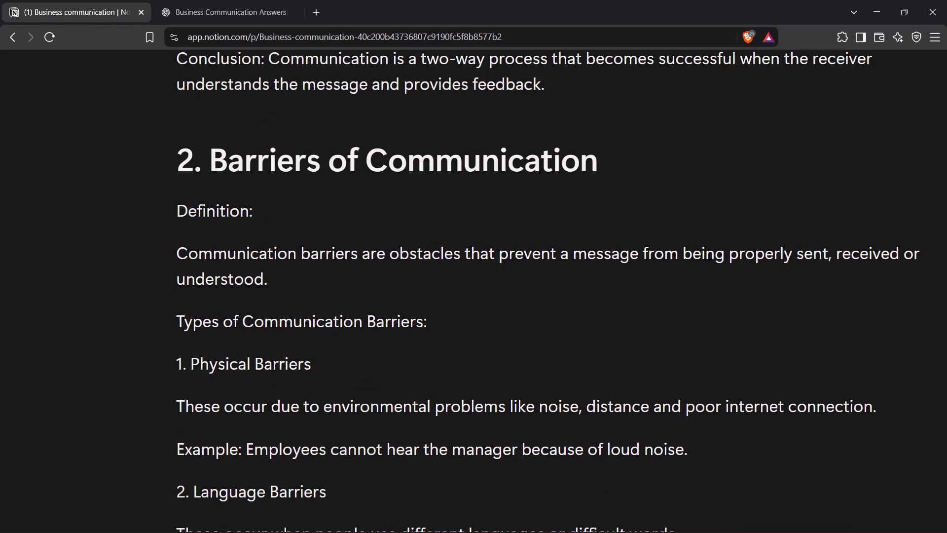
{"action": "scroll", "coordinate": [388, 405], "scroll_direction": "down", "scroll_amount": 1}
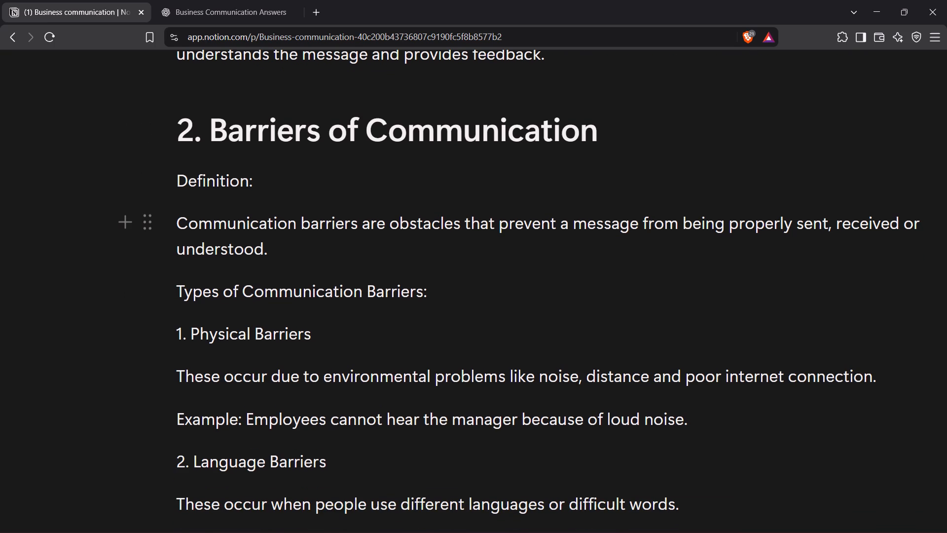
Read the remaining barrier types, the Measures to Overcome Communication Barriers list and the conclusion, down to Principles of Oral Communication.
{"action": "scroll", "coordinate": [363, 263], "scroll_direction": "down", "scroll_amount": 3}
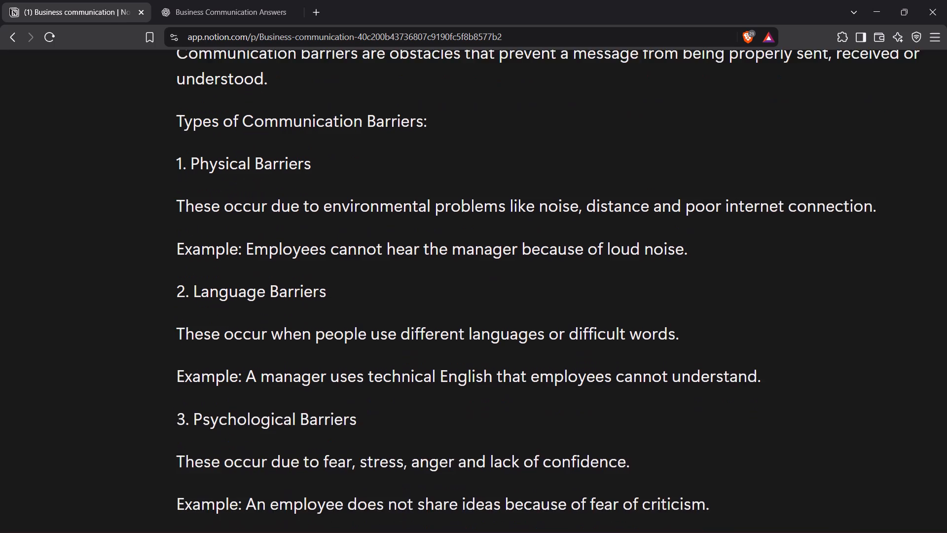
{"action": "scroll", "coordinate": [363, 263], "scroll_direction": "down", "scroll_amount": 4}
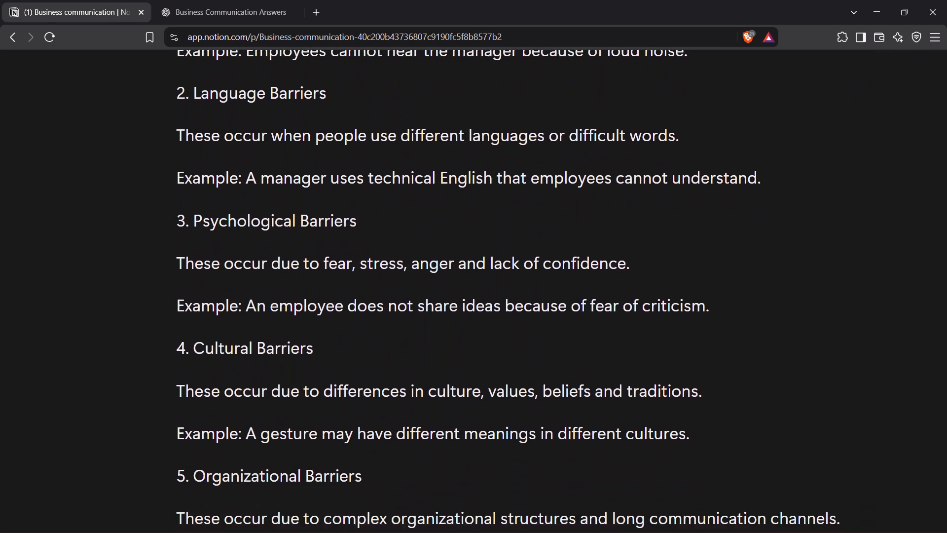
{"action": "scroll", "coordinate": [363, 263], "scroll_direction": "down", "scroll_amount": 3}
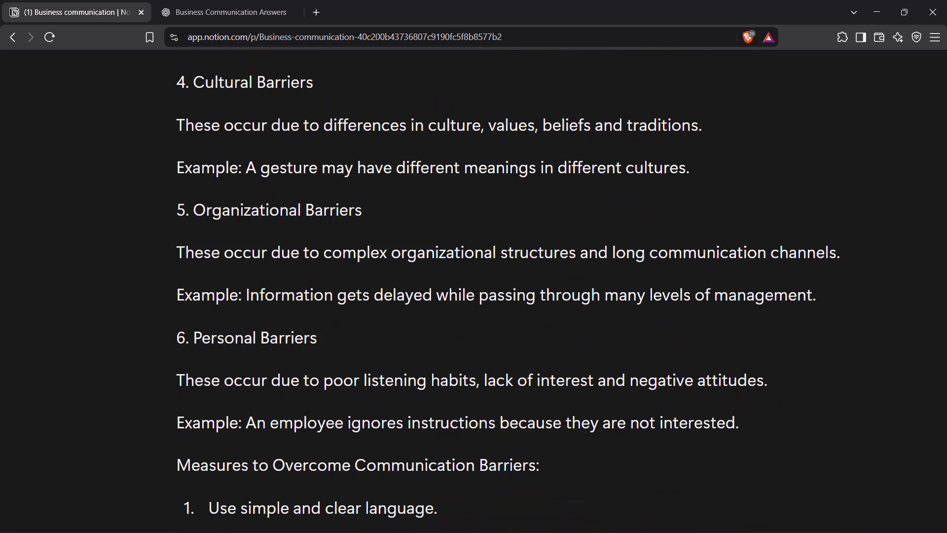
{"action": "scroll", "coordinate": [363, 263], "scroll_direction": "down", "scroll_amount": 3}
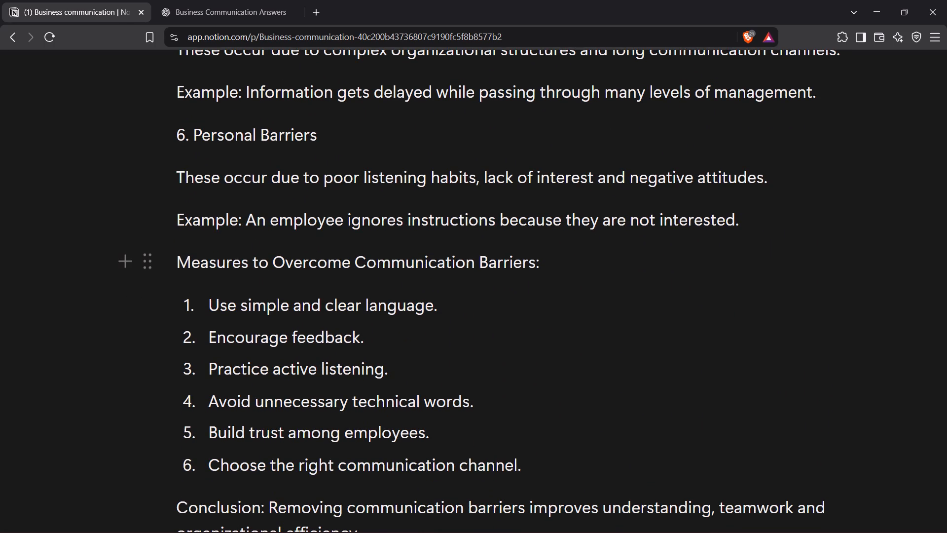
{"action": "scroll", "coordinate": [568, 307], "scroll_direction": "down", "scroll_amount": 1}
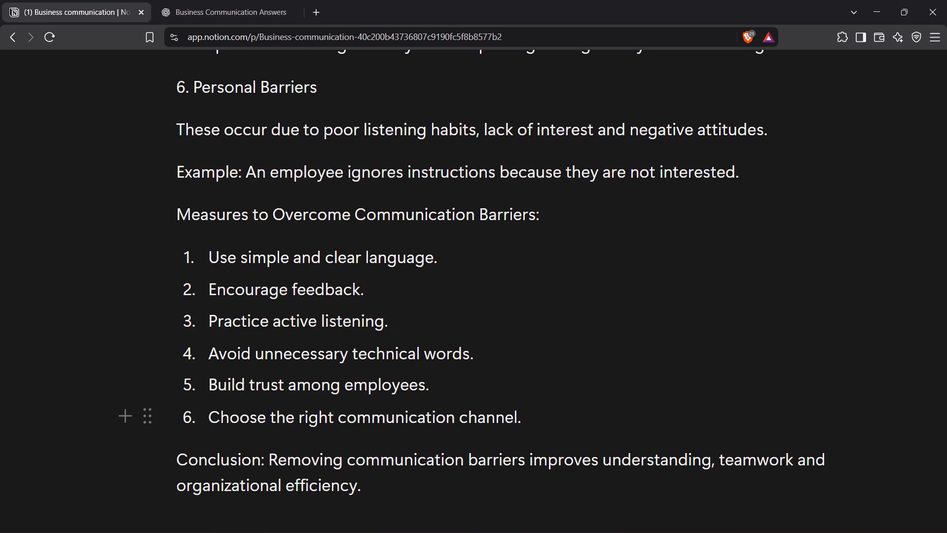
{"action": "scroll", "coordinate": [614, 435], "scroll_direction": "down", "scroll_amount": 2}
{"action": "scroll", "coordinate": [530, 461], "scroll_direction": "down", "scroll_amount": 2}
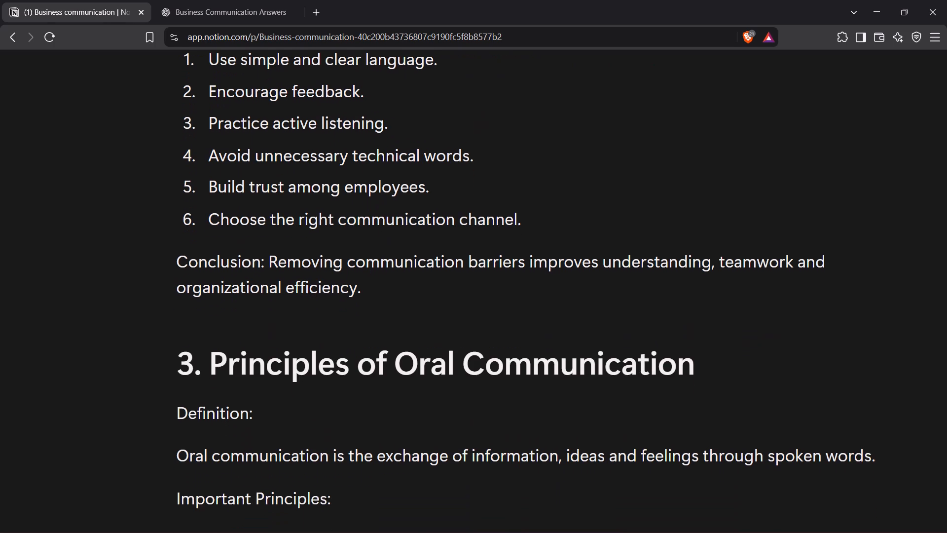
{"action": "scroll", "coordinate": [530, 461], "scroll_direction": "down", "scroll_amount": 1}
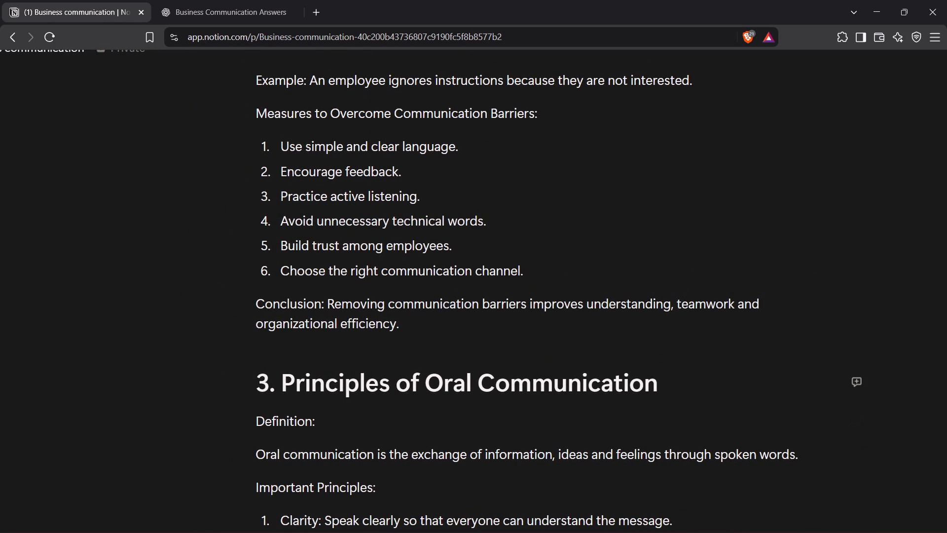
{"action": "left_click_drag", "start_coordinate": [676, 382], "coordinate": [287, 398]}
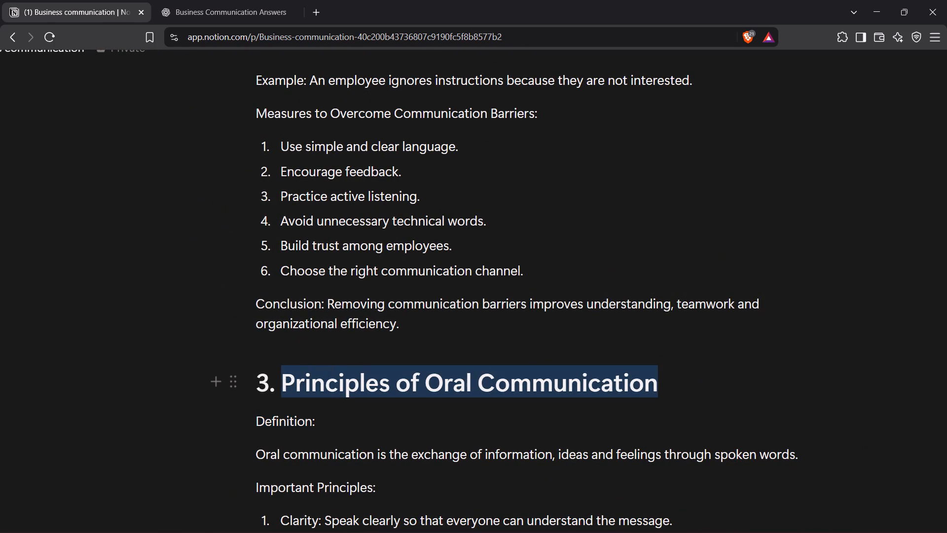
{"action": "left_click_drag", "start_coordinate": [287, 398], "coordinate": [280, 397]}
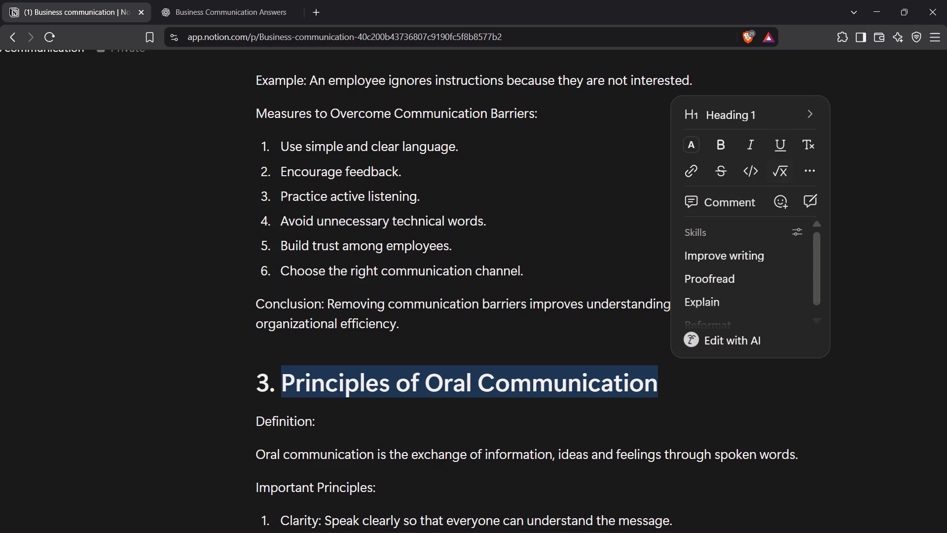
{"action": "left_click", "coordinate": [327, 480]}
Join the oral communication definition sentence onto the "Definition:" line under Principles of Oral Communication, separated by a space.
{"action": "scroll", "coordinate": [327, 480], "scroll_direction": "down", "scroll_amount": 1}
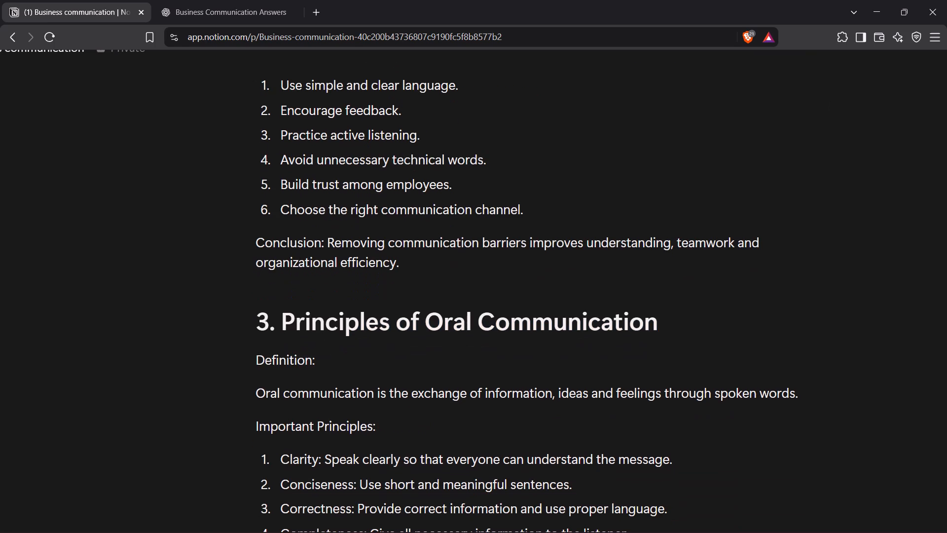
{"action": "scroll", "coordinate": [327, 480], "scroll_direction": "down", "scroll_amount": 1}
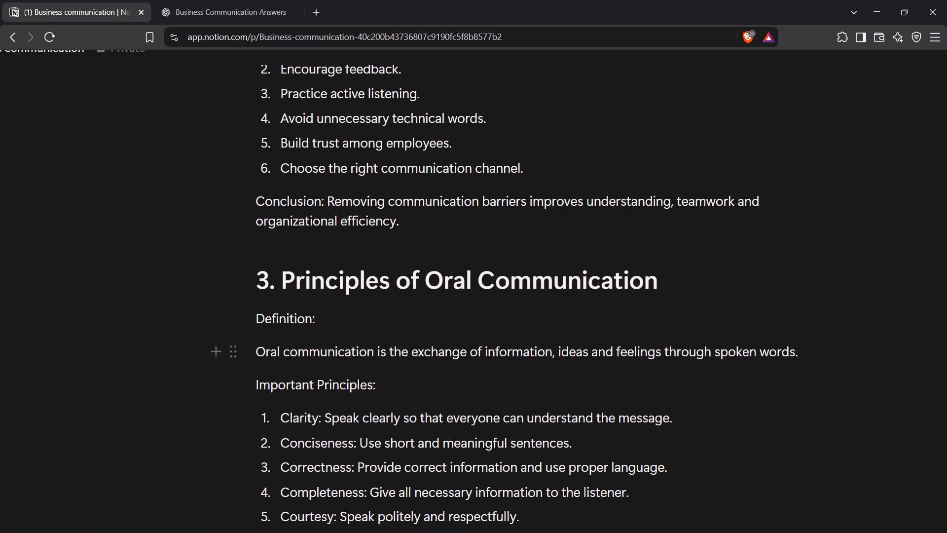
{"action": "left_click", "coordinate": [255, 347]}
{"action": "key", "text": "BackSpace"}
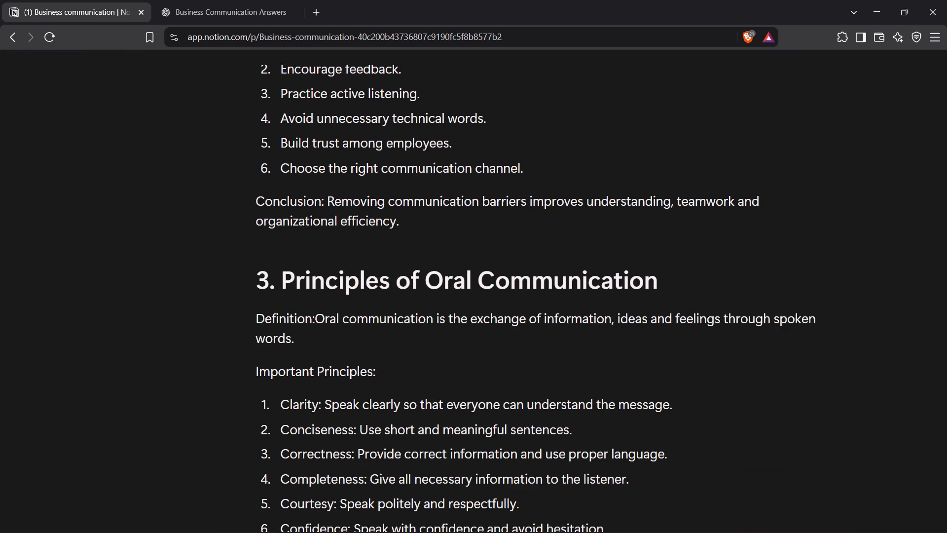
{"action": "key", "text": "space"}
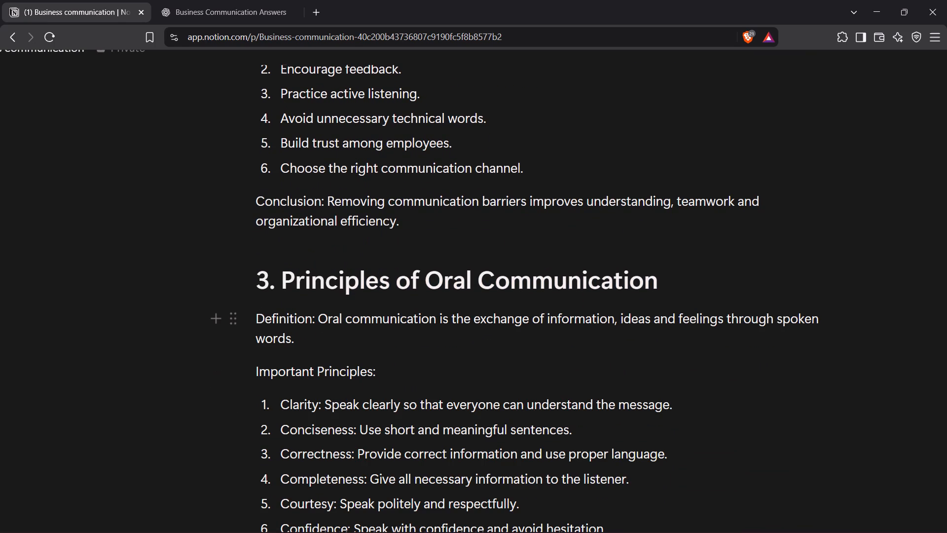
Delete the "Diagram of Communication Process:" line from the Process of Communication section.
{"action": "scroll", "coordinate": [459, 287], "scroll_direction": "down", "scroll_amount": 2}
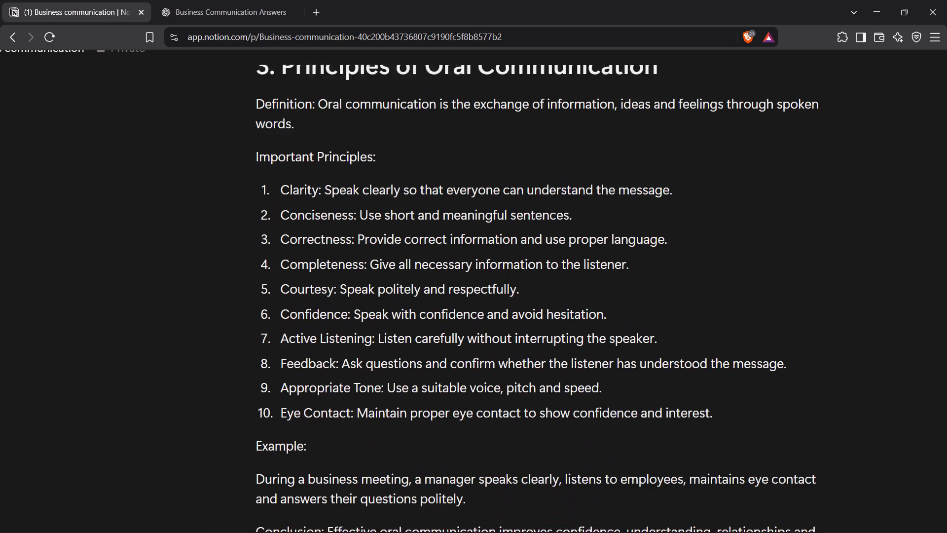
{"action": "scroll", "coordinate": [459, 287], "scroll_direction": "down", "scroll_amount": 2}
{"action": "scroll", "coordinate": [459, 287], "scroll_direction": "up", "scroll_amount": 12}
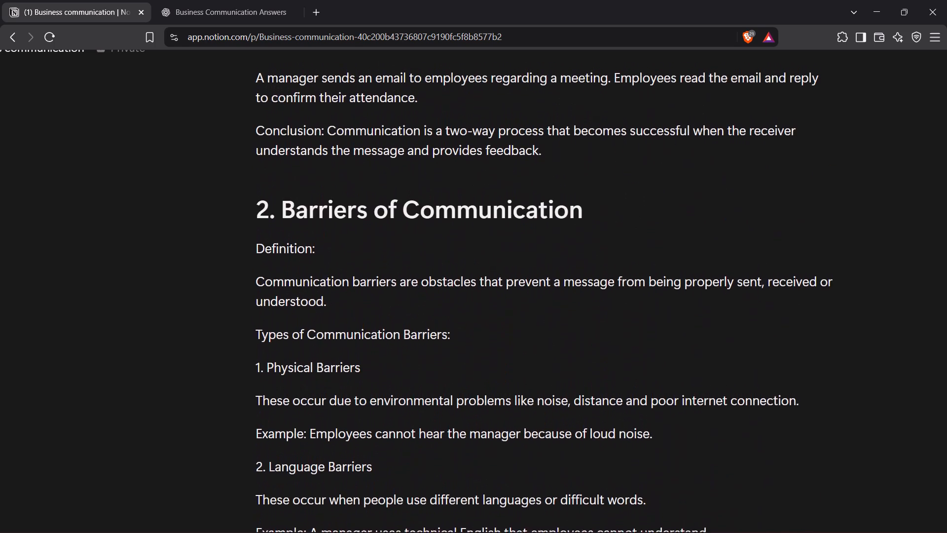
{"action": "scroll", "coordinate": [459, 287], "scroll_direction": "up", "scroll_amount": 7}
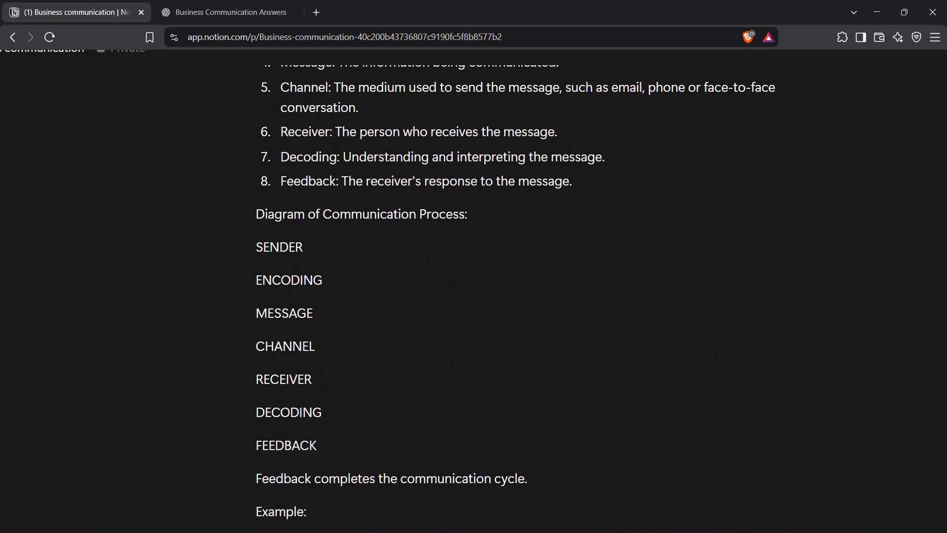
{"action": "scroll", "coordinate": [286, 251], "scroll_direction": "up", "scroll_amount": 2}
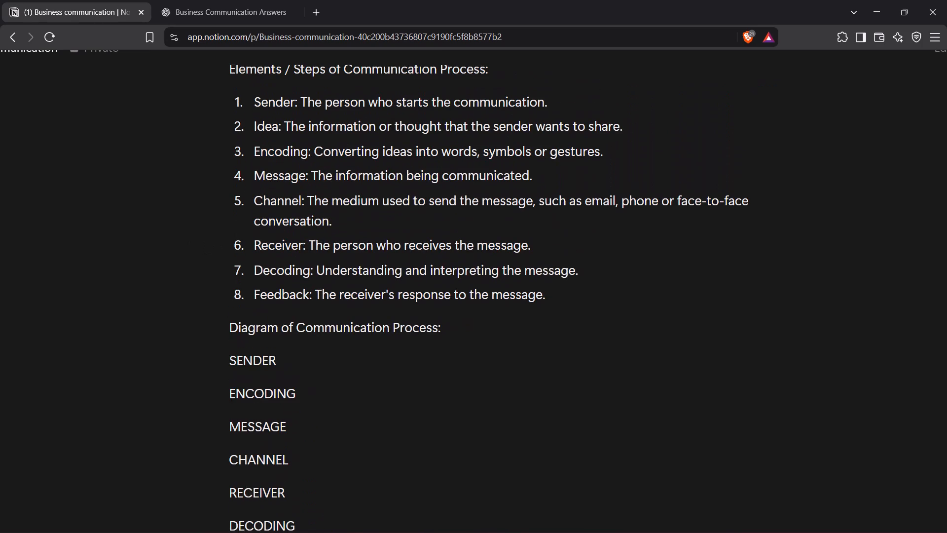
{"action": "scroll", "coordinate": [286, 251], "scroll_direction": "down", "scroll_amount": 1}
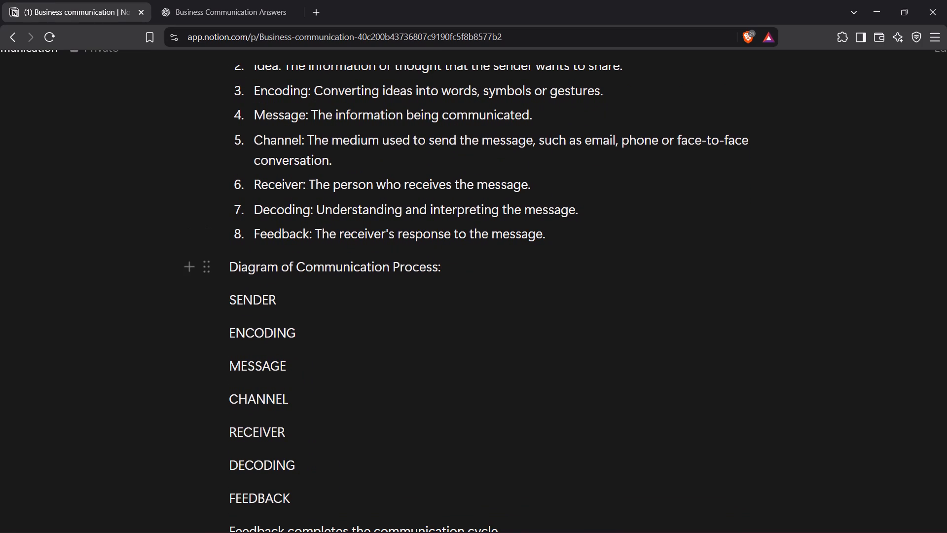
{"action": "scroll", "coordinate": [274, 379], "scroll_direction": "down", "scroll_amount": 2}
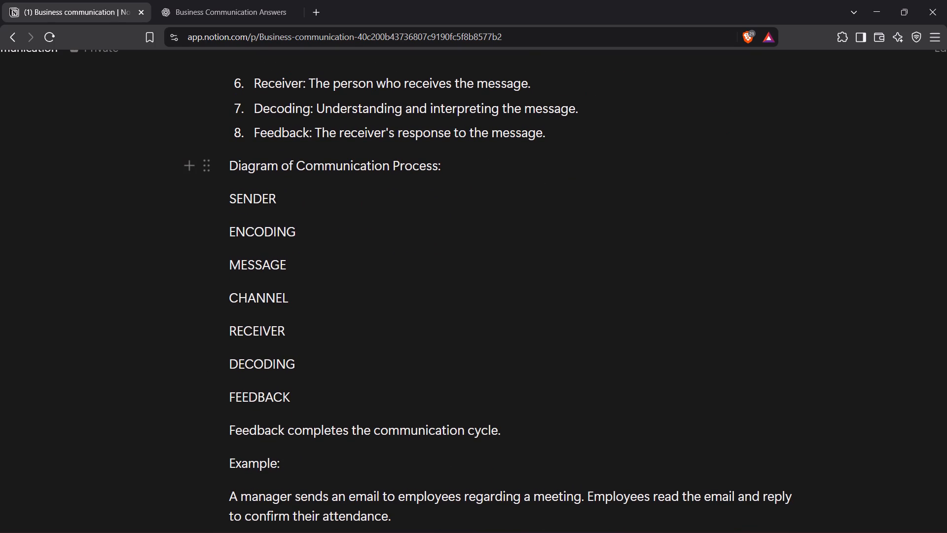
{"action": "left_click", "coordinate": [202, 168]}
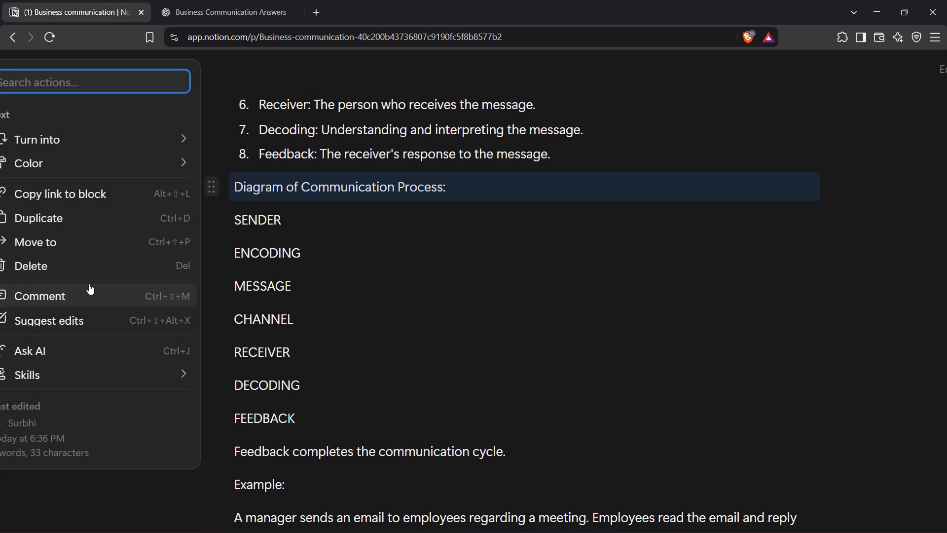
{"action": "left_click", "coordinate": [100, 270]}
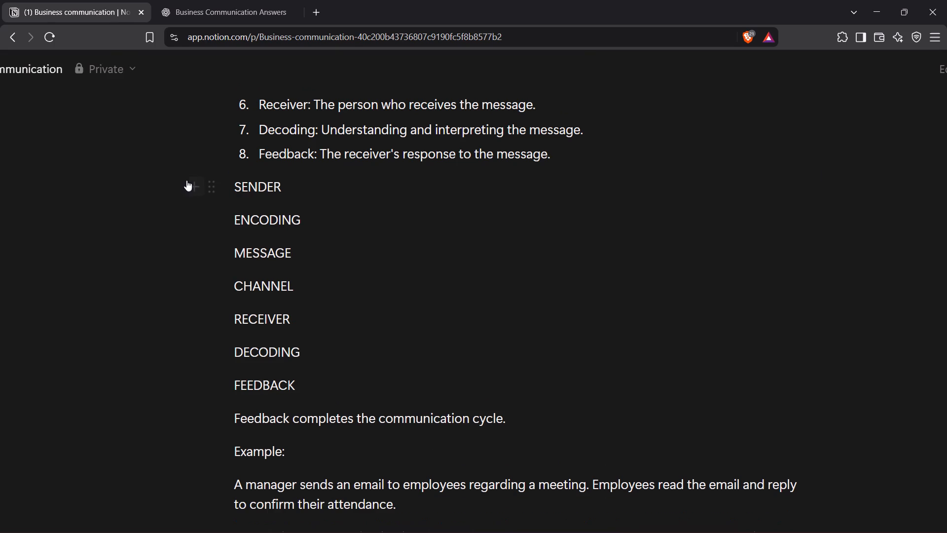
Delete the diagram's word lines from SENDER to FEEDBACK, together with the sentence "Feedback completes the communication cycle.".
{"action": "left_click_drag", "start_coordinate": [231, 186], "coordinate": [411, 313]}
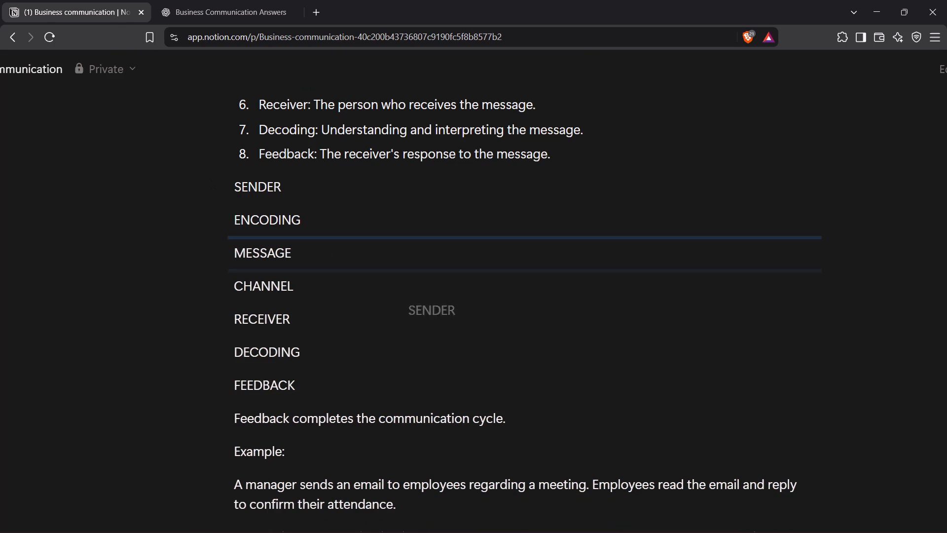
{"action": "left_click_drag", "start_coordinate": [411, 313], "coordinate": [229, 198]}
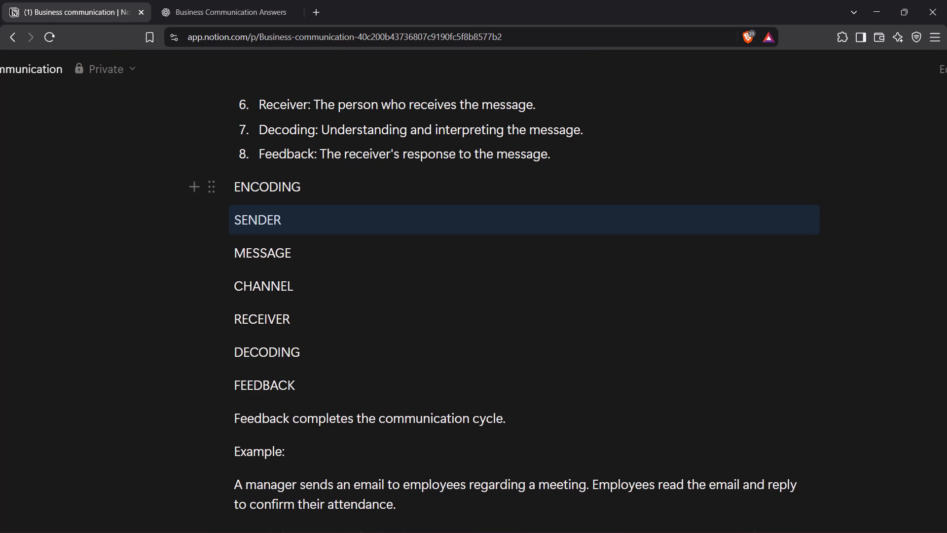
{"action": "left_click_drag", "start_coordinate": [234, 187], "coordinate": [517, 408]}
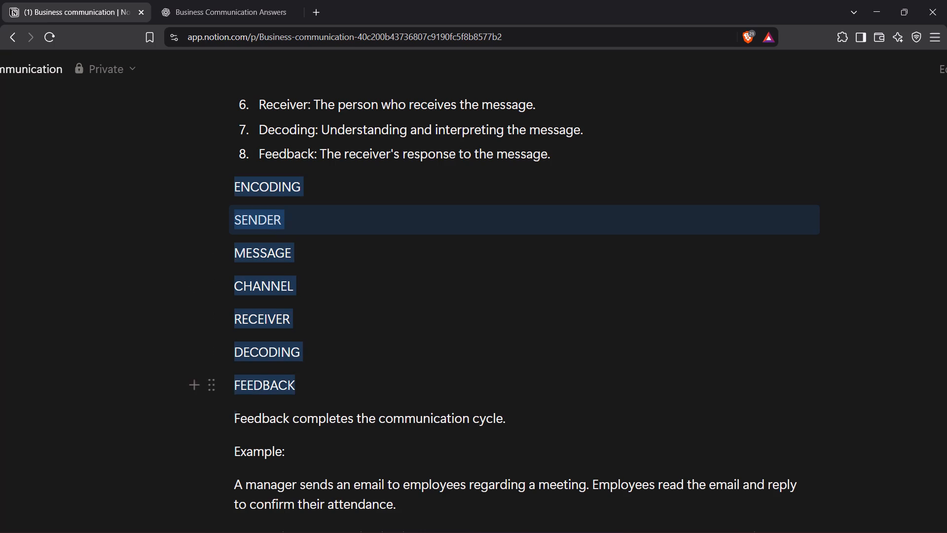
{"action": "left_click_drag", "start_coordinate": [517, 408], "coordinate": [531, 419]}
{"action": "key", "text": "BackSpace"}
{"action": "key", "text": "BackSpace"}
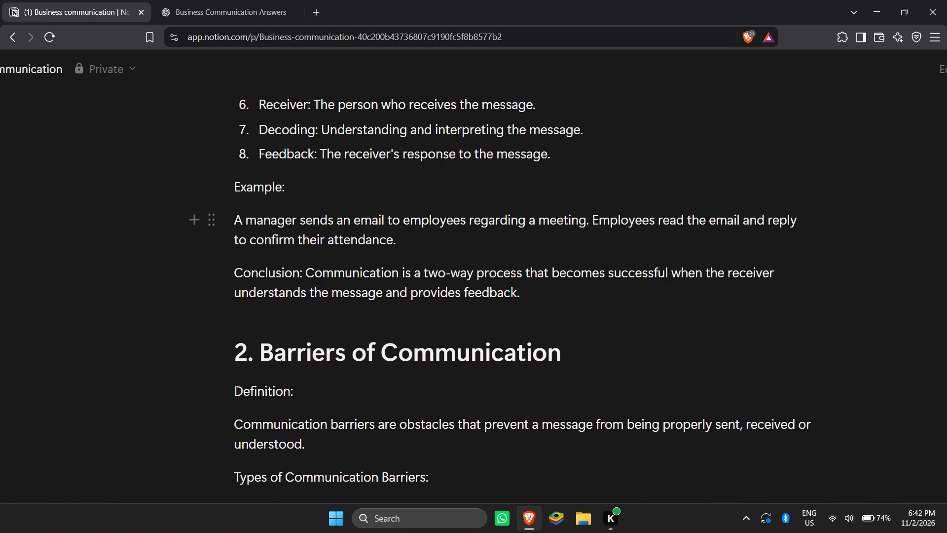
Reread the elements and steps list, the example and the conclusion of the Process of Communication section.
{"action": "scroll", "coordinate": [490, 256], "scroll_direction": "down", "scroll_amount": 2}
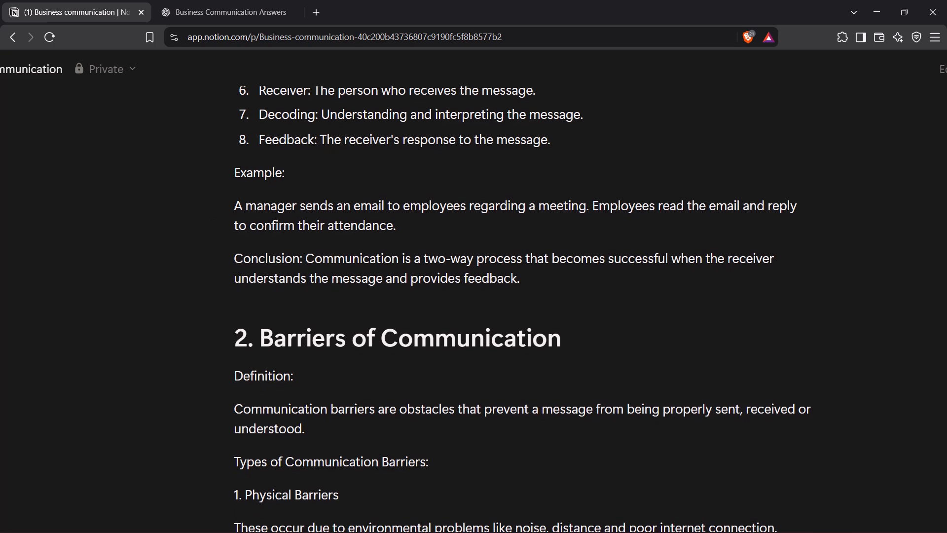
{"action": "scroll", "coordinate": [490, 256], "scroll_direction": "down", "scroll_amount": 1}
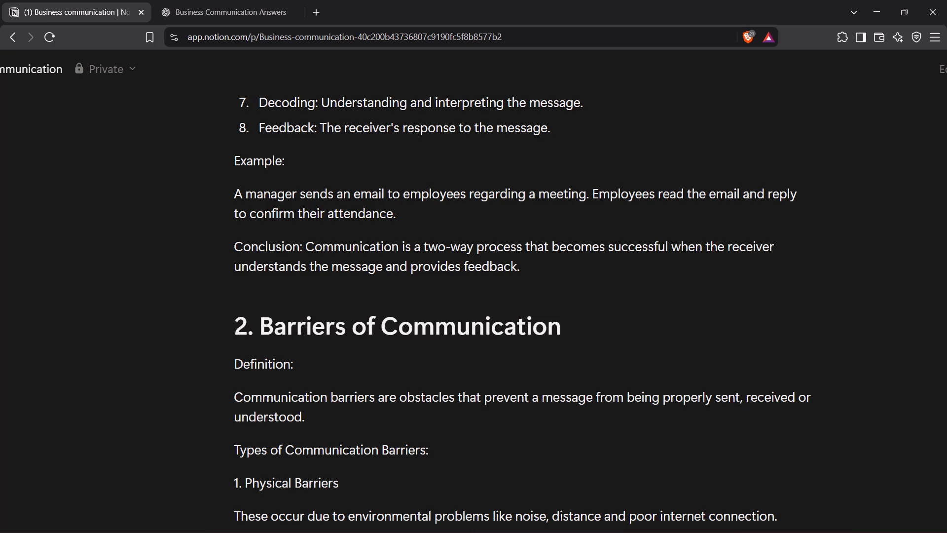
{"action": "scroll", "coordinate": [490, 256], "scroll_direction": "up", "scroll_amount": 5}
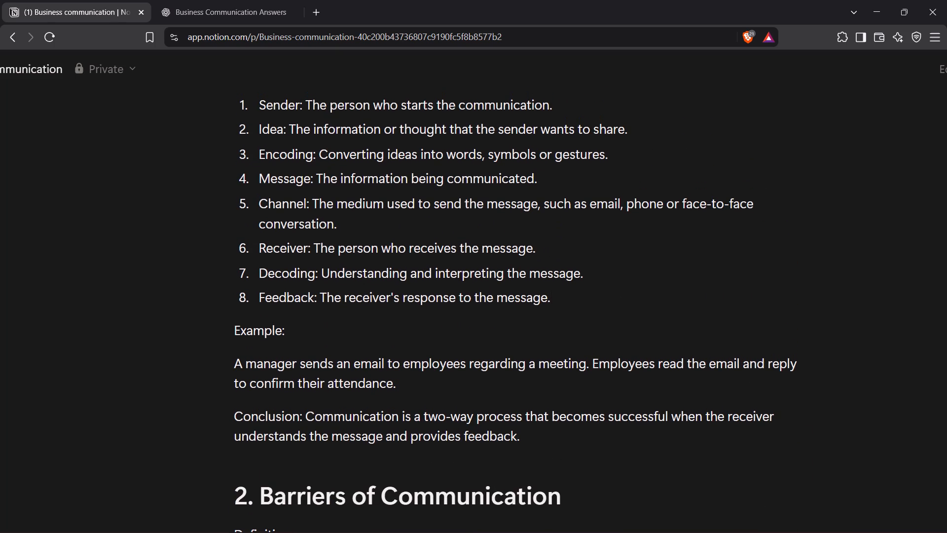
{"action": "scroll", "coordinate": [490, 256], "scroll_direction": "down", "scroll_amount": 1}
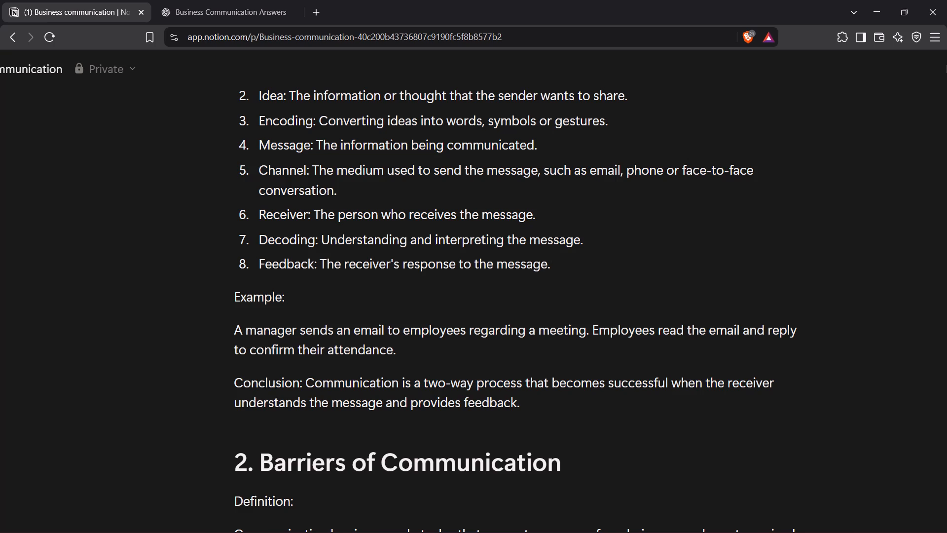
{"action": "scroll", "coordinate": [490, 256], "scroll_direction": "up", "scroll_amount": 1}
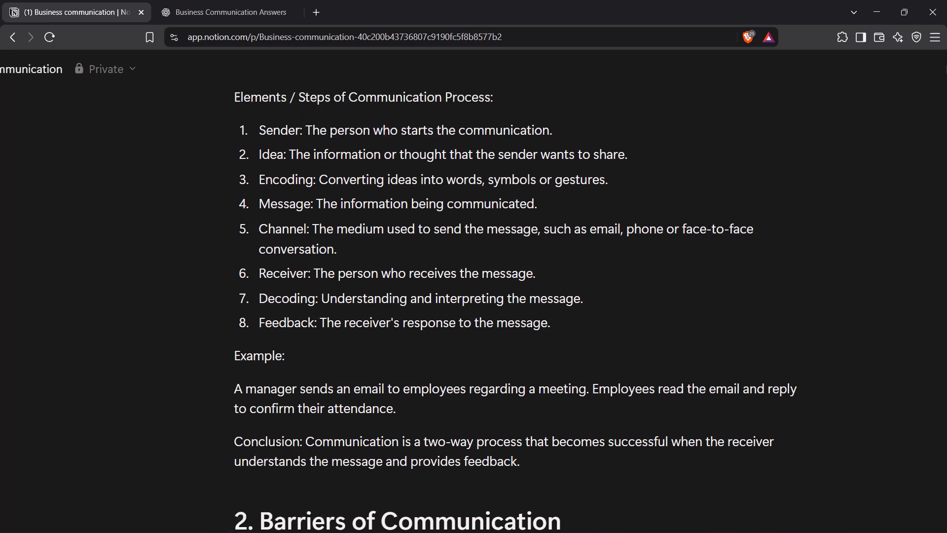
{"action": "scroll", "coordinate": [490, 256], "scroll_direction": "up", "scroll_amount": 2}
{"action": "scroll", "coordinate": [490, 256], "scroll_direction": "down", "scroll_amount": 1}
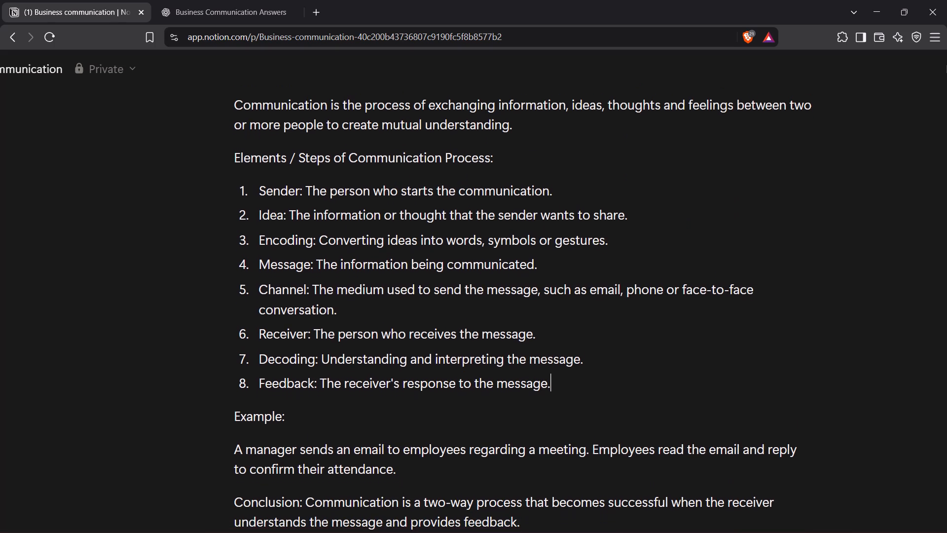
{"action": "scroll", "coordinate": [490, 256], "scroll_direction": "down", "scroll_amount": 1}
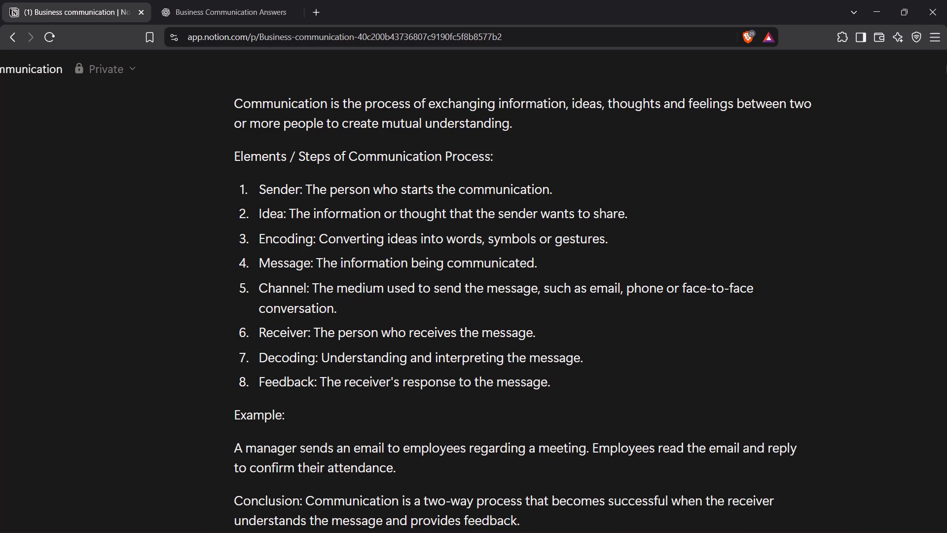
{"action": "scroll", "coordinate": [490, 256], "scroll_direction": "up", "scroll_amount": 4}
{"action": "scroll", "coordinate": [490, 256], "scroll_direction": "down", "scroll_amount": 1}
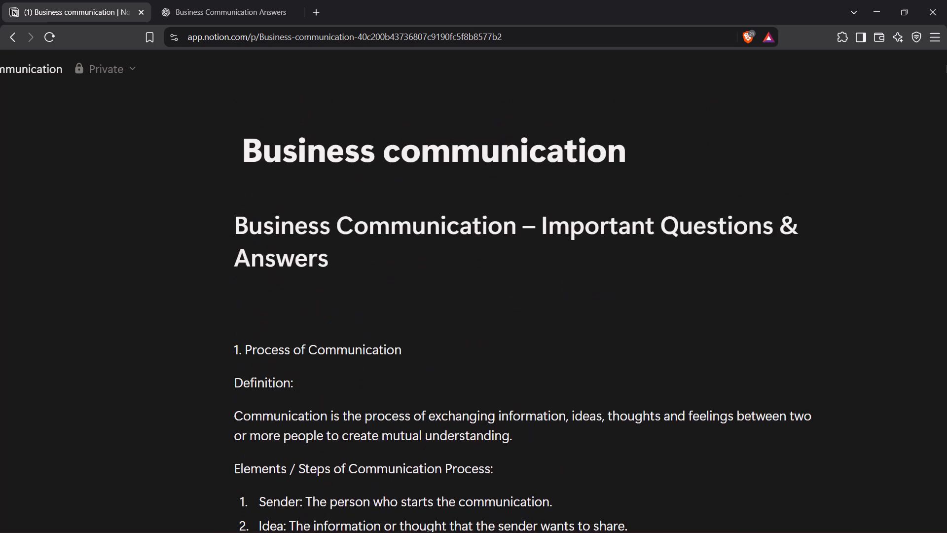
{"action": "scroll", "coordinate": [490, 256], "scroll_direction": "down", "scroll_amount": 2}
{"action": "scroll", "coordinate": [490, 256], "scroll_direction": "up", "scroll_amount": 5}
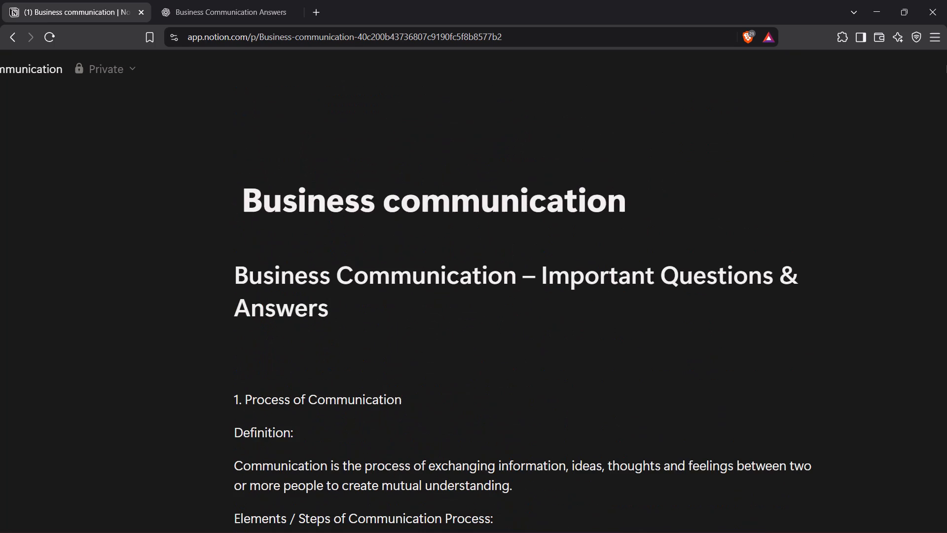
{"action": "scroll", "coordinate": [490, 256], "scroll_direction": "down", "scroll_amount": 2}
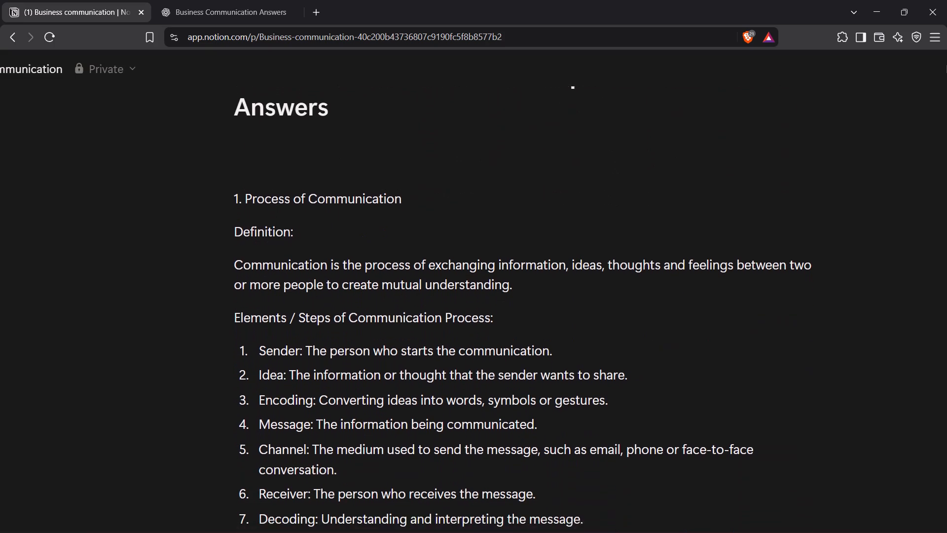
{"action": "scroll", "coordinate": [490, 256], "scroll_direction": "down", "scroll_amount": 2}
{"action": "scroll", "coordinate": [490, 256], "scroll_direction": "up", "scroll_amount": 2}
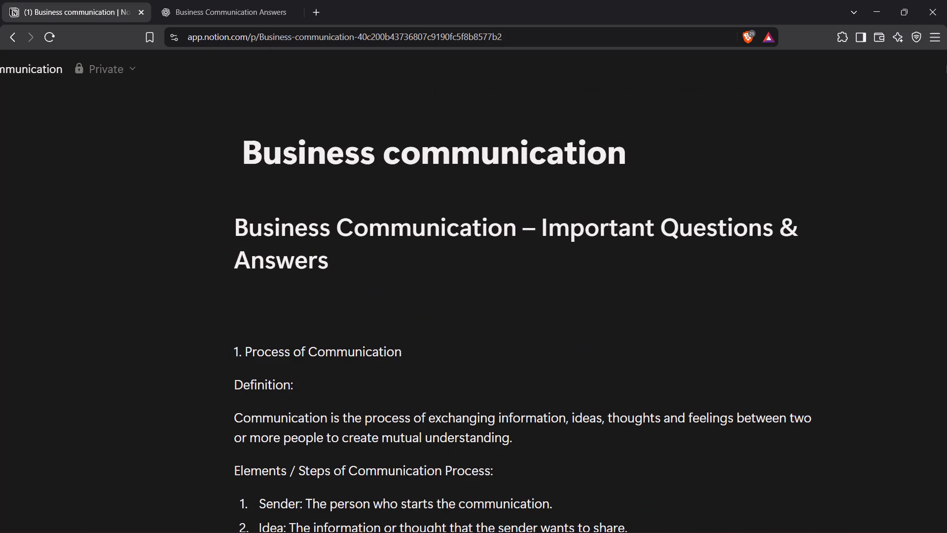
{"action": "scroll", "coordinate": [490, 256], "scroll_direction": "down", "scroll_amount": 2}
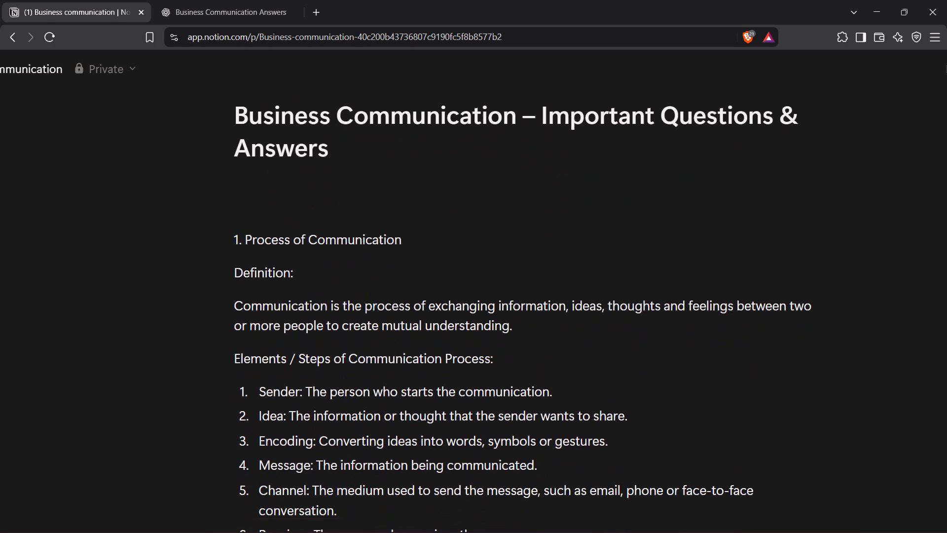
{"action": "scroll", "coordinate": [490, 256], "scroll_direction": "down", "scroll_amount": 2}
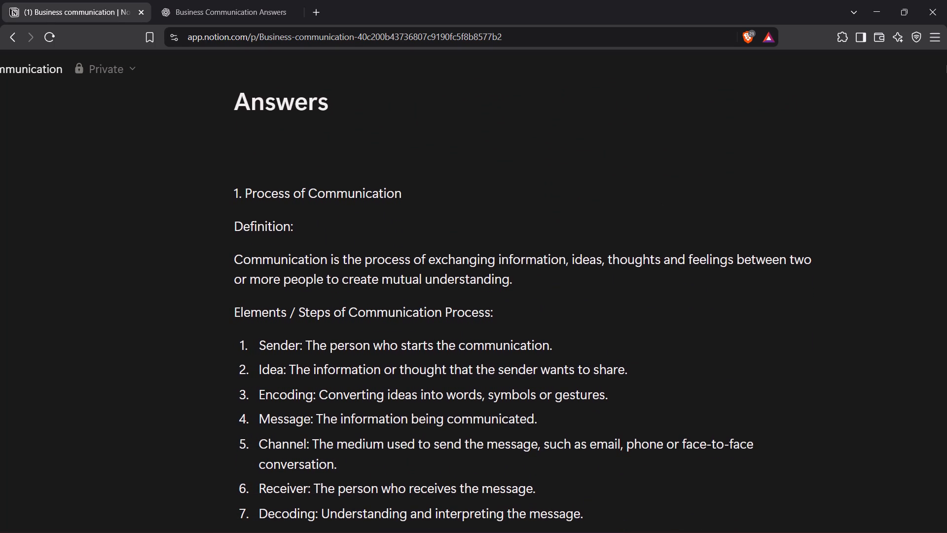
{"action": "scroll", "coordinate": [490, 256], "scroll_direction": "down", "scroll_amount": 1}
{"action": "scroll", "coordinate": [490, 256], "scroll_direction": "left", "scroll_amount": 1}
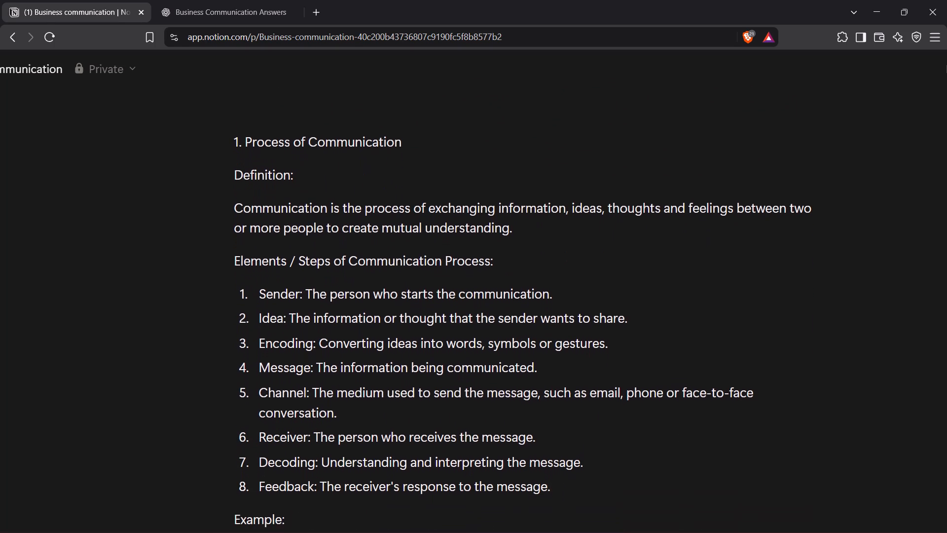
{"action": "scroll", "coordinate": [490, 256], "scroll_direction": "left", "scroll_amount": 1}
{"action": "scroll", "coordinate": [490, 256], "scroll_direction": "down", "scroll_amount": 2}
{"action": "scroll", "coordinate": [490, 256], "scroll_direction": "up", "scroll_amount": 1}
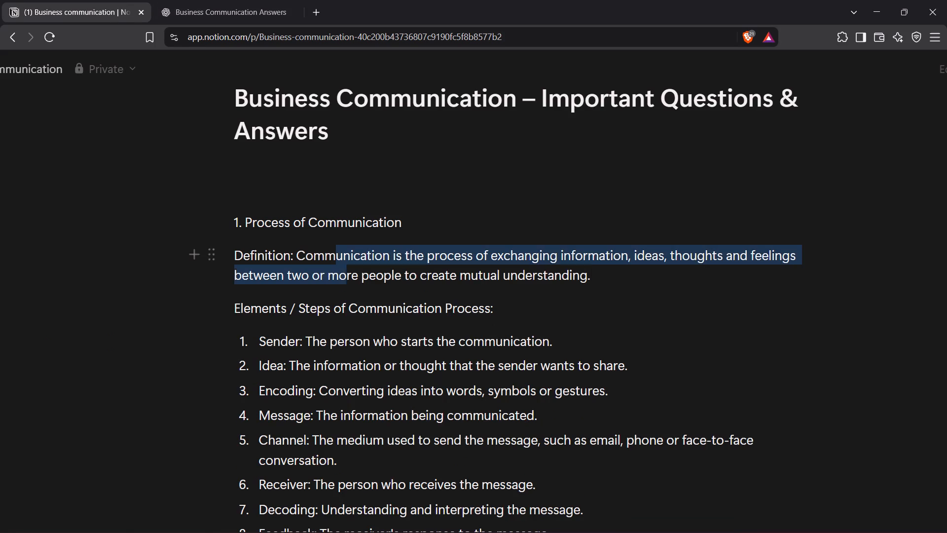
{"action": "left_click_drag", "start_coordinate": [360, 292], "coordinate": [473, 400]}
{"action": "left_click", "coordinate": [621, 420]}
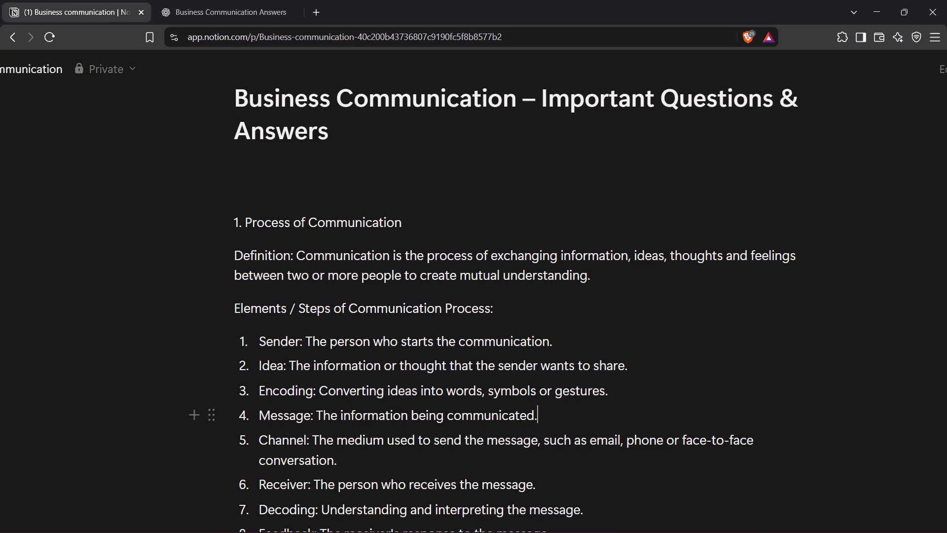
Read through the Process of Communication section, from the elements list to its example and conclusion.
{"action": "scroll", "coordinate": [621, 420], "scroll_direction": "down", "scroll_amount": 1}
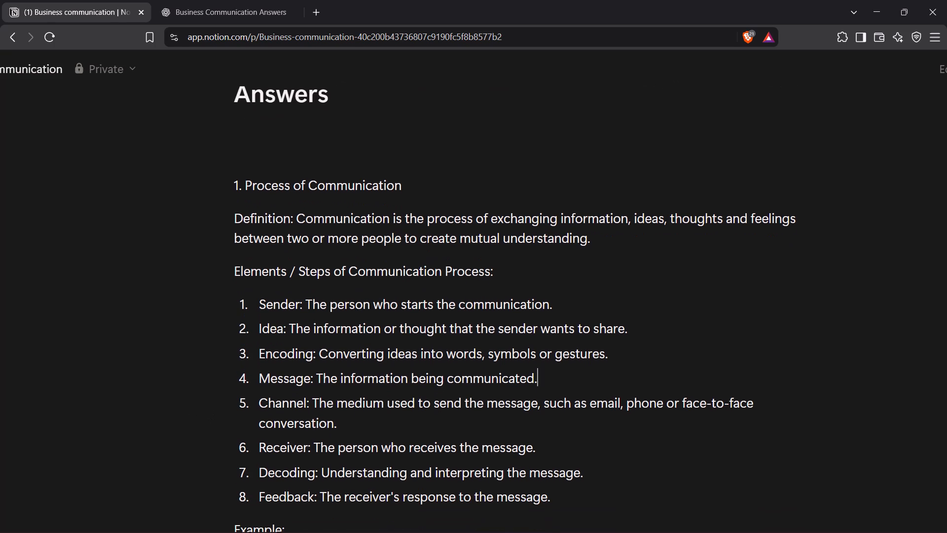
{"action": "scroll", "coordinate": [621, 420], "scroll_direction": "down", "scroll_amount": 2}
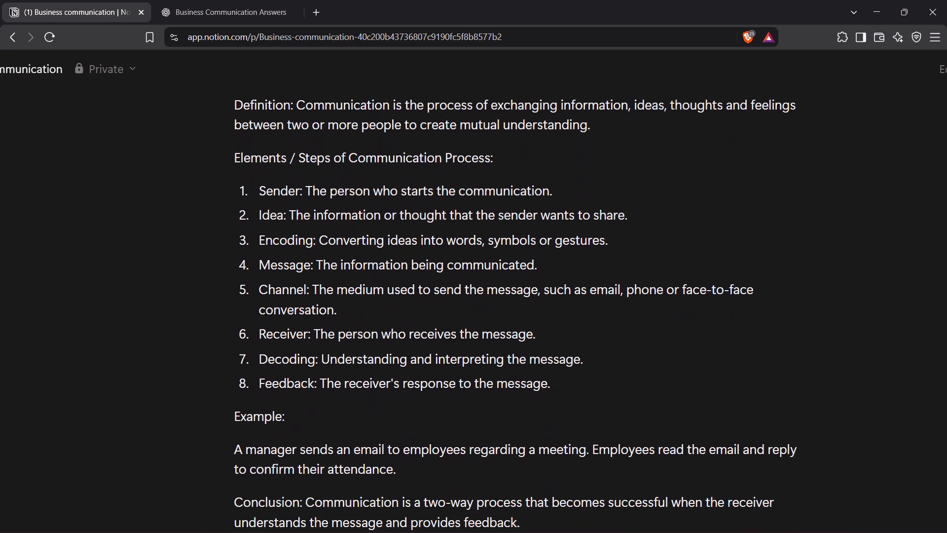
{"action": "scroll", "coordinate": [621, 420], "scroll_direction": "down", "scroll_amount": 3}
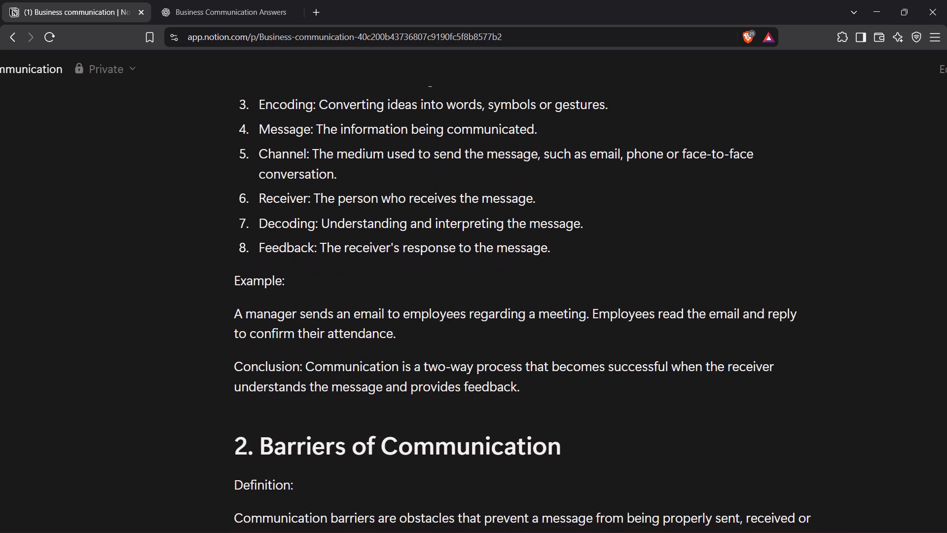
{"action": "scroll", "coordinate": [621, 420], "scroll_direction": "down", "scroll_amount": 2}
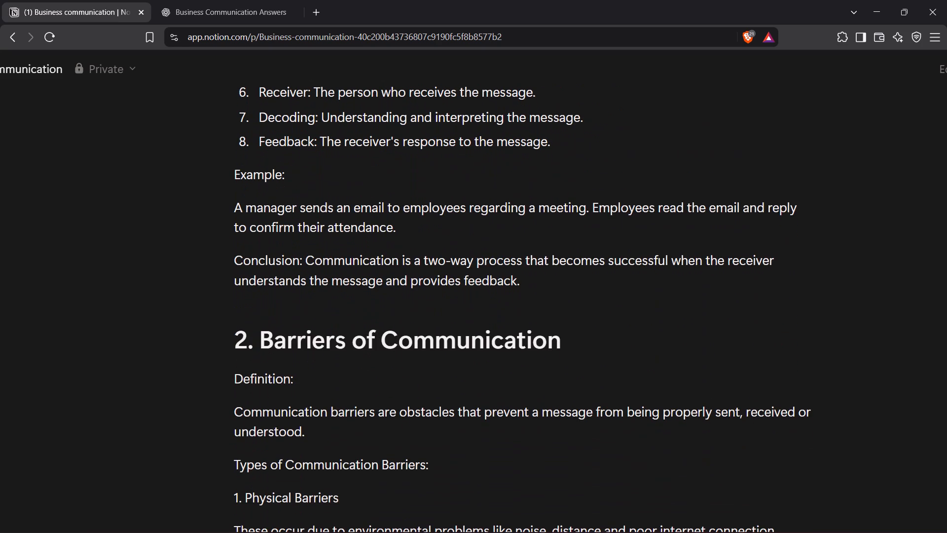
Read the Barriers of Communication section: definition, six barrier types with examples, measures to overcome them, and conclusion.
{"action": "scroll", "coordinate": [621, 420], "scroll_direction": "down", "scroll_amount": 2}
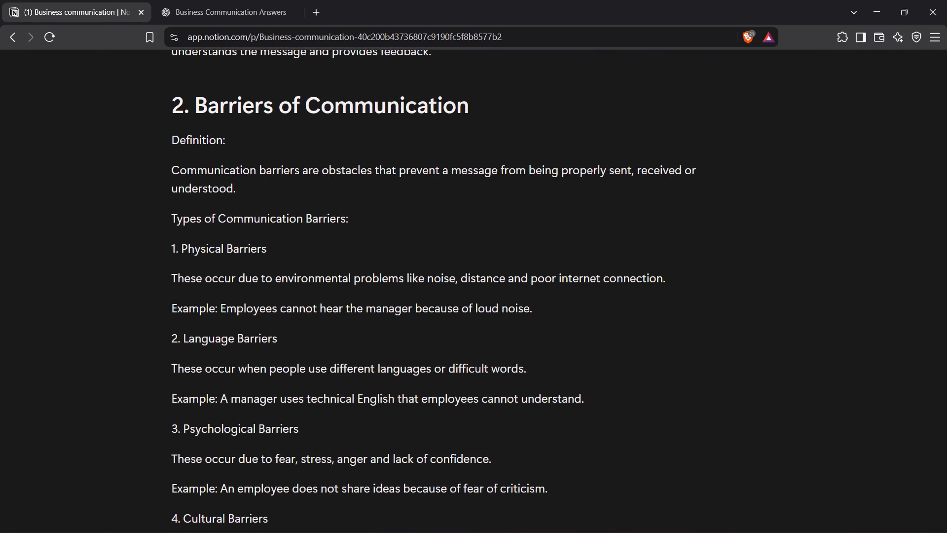
{"action": "scroll", "coordinate": [479, 310], "scroll_direction": "right", "scroll_amount": 2}
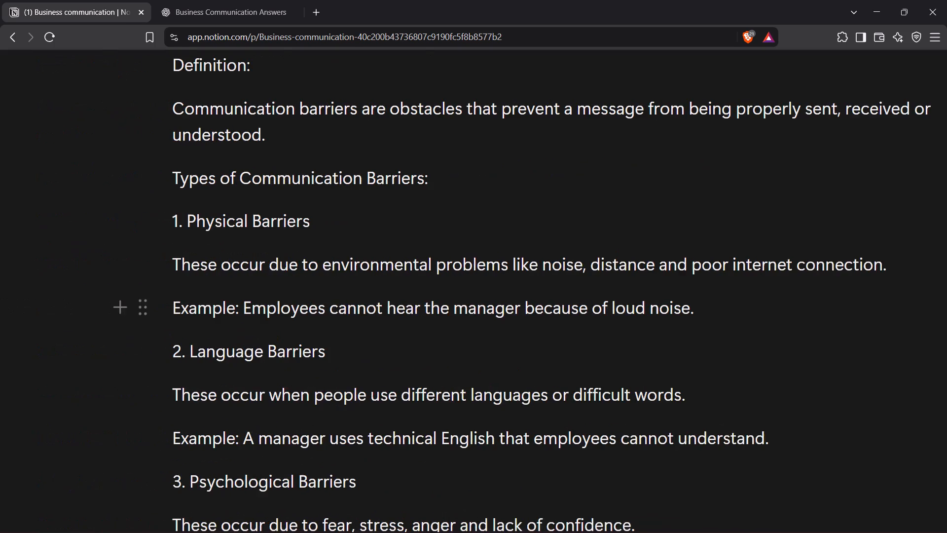
{"action": "scroll", "coordinate": [479, 310], "scroll_direction": "up", "scroll_amount": 2}
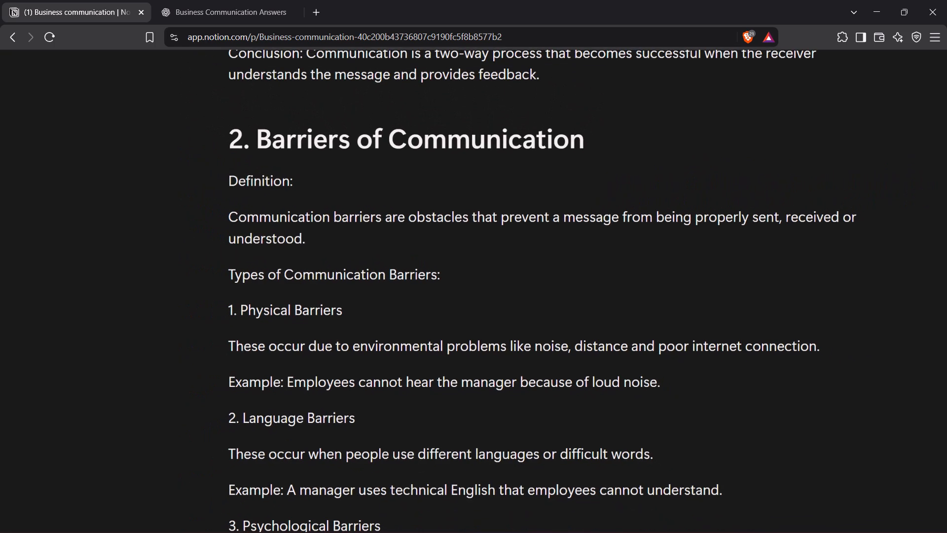
{"action": "scroll", "coordinate": [479, 310], "scroll_direction": "up", "scroll_amount": 1}
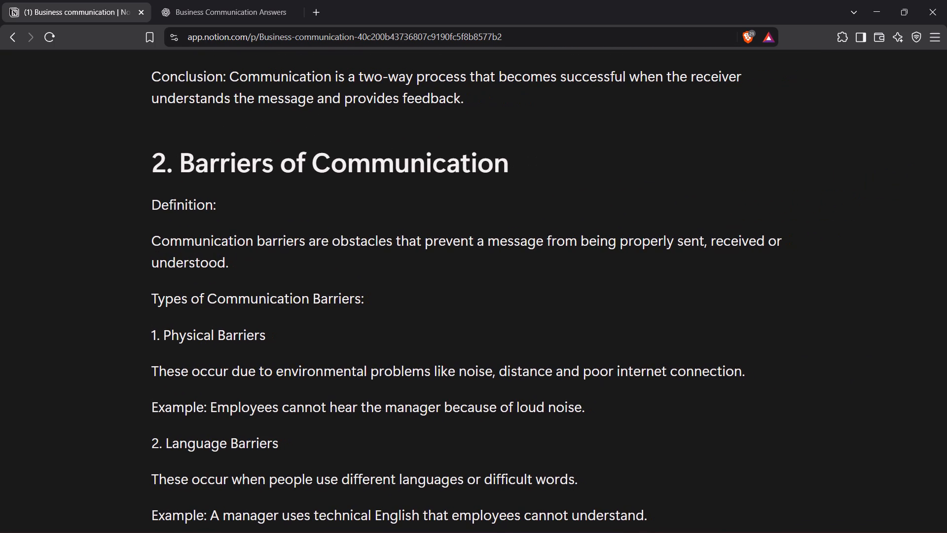
{"action": "scroll", "coordinate": [479, 310], "scroll_direction": "down", "scroll_amount": 1}
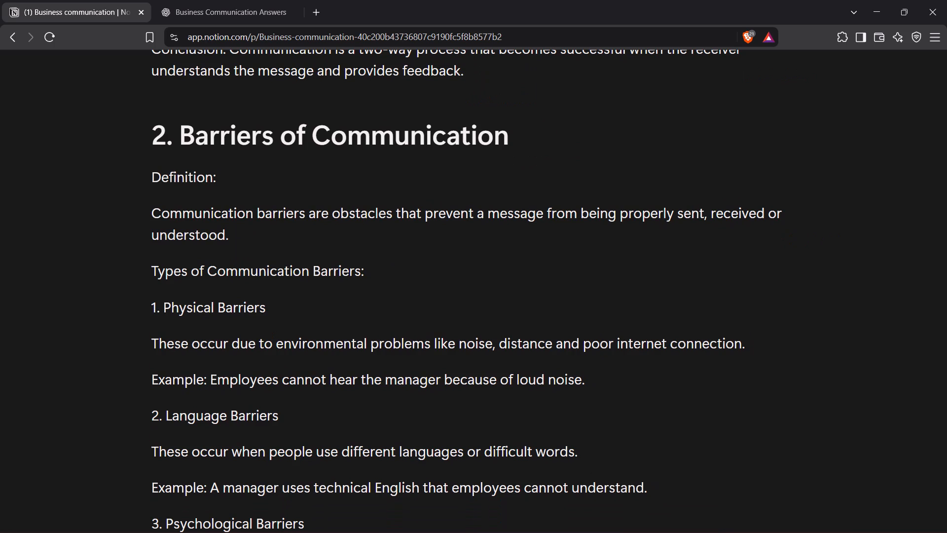
{"action": "scroll", "coordinate": [479, 310], "scroll_direction": "down", "scroll_amount": 1}
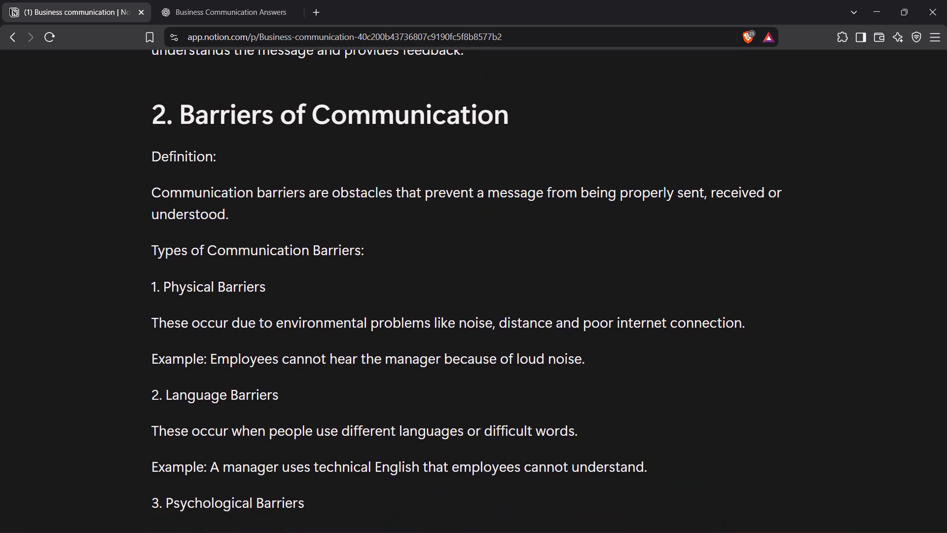
{"action": "scroll", "coordinate": [479, 310], "scroll_direction": "down", "scroll_amount": 1}
{"action": "scroll", "coordinate": [479, 310], "scroll_direction": "right", "scroll_amount": 1}
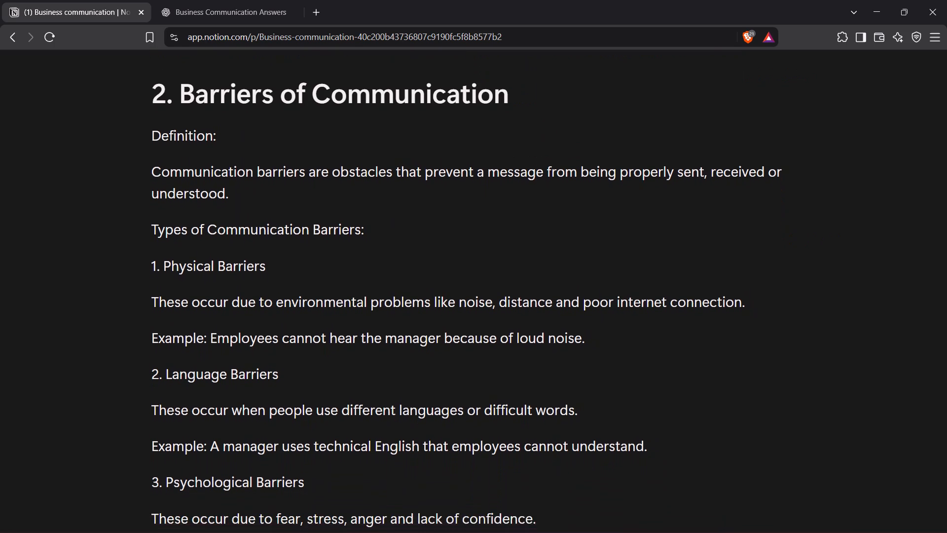
{"action": "scroll", "coordinate": [479, 310], "scroll_direction": "right", "scroll_amount": 1}
{"action": "scroll", "coordinate": [479, 310], "scroll_direction": "down", "scroll_amount": 2}
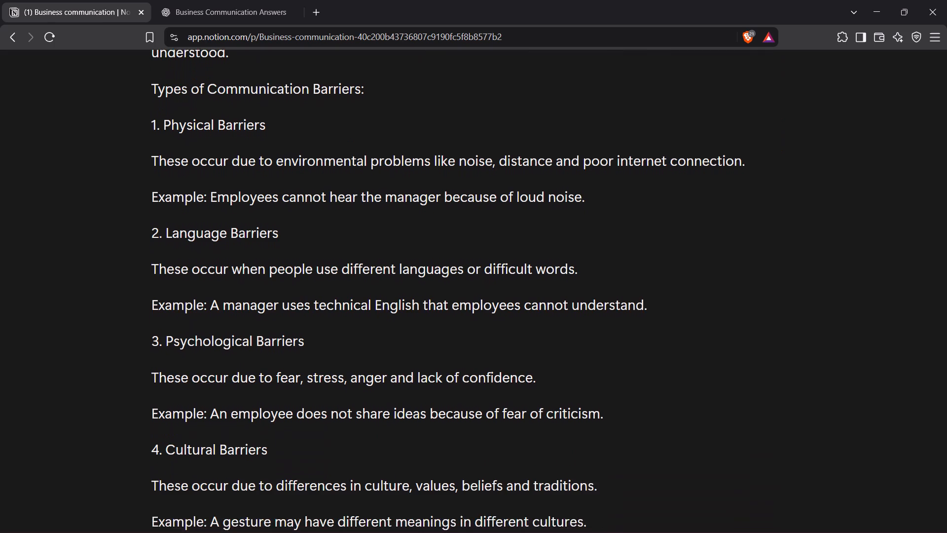
{"action": "scroll", "coordinate": [479, 310], "scroll_direction": "down", "scroll_amount": 3}
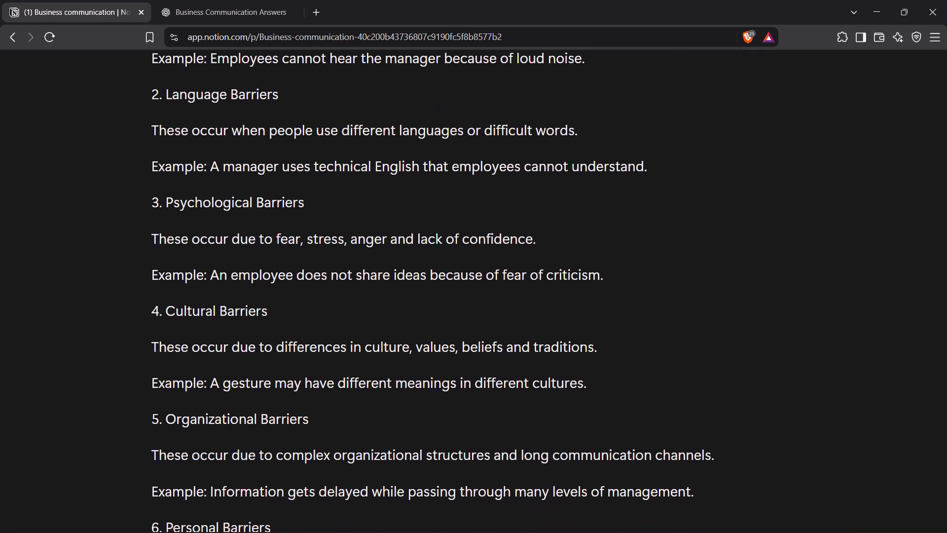
{"action": "scroll", "coordinate": [479, 310], "scroll_direction": "down", "scroll_amount": 4}
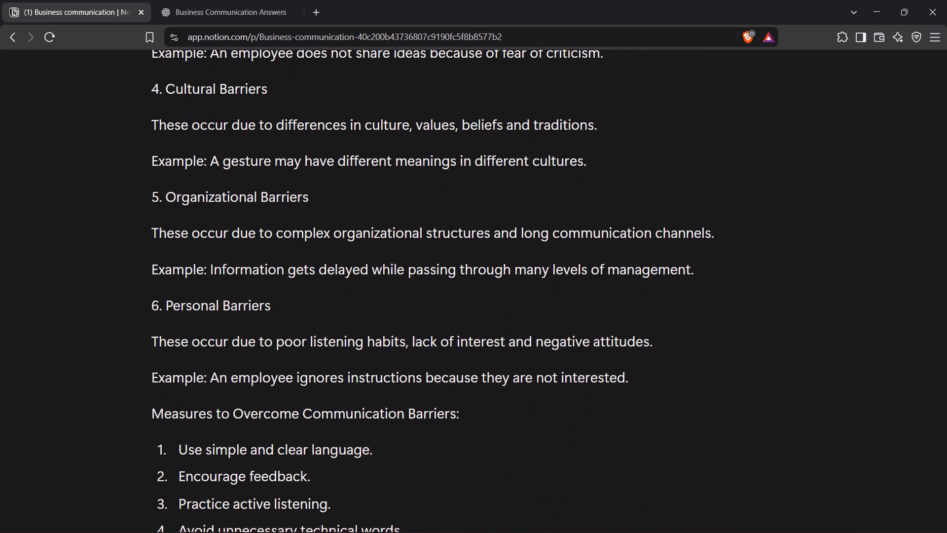
{"action": "scroll", "coordinate": [479, 310], "scroll_direction": "down", "scroll_amount": 4}
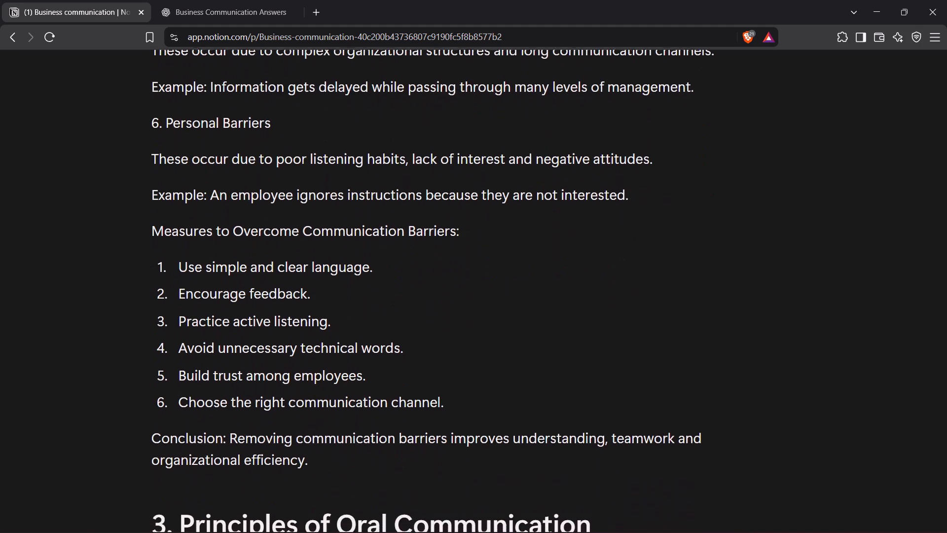
Read the Principles of Oral Communication section, covering its definition, ten principles, example and conclusion.
{"action": "scroll", "coordinate": [479, 310], "scroll_direction": "down", "scroll_amount": 4}
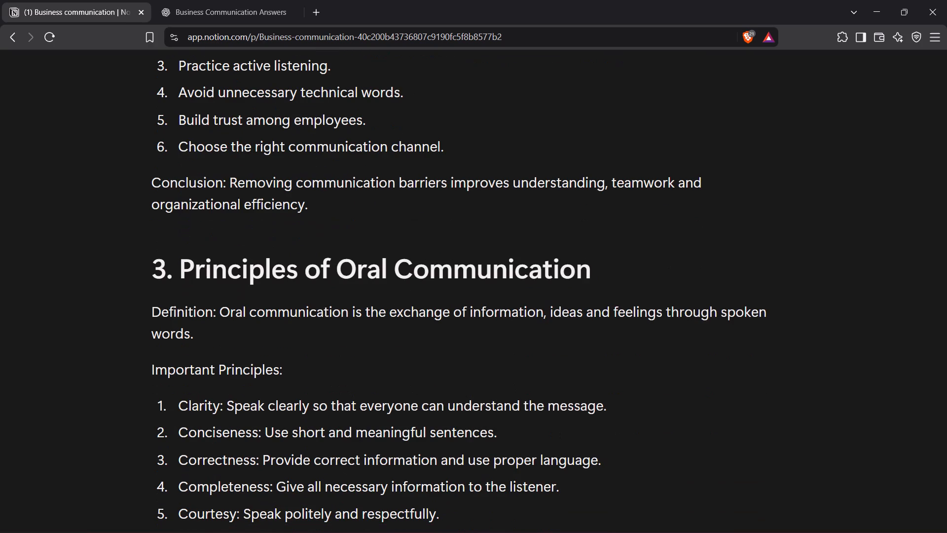
{"action": "scroll", "coordinate": [479, 310], "scroll_direction": "down", "scroll_amount": 2}
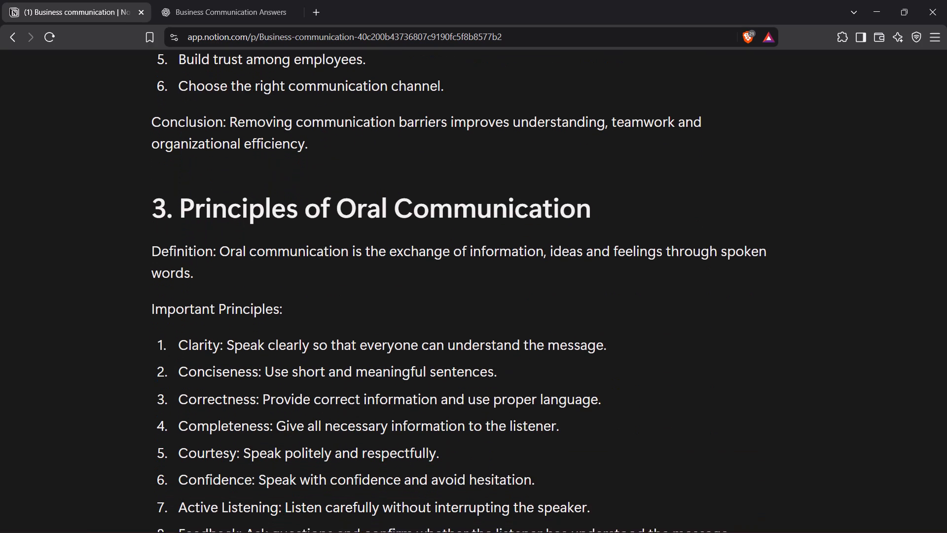
{"action": "scroll", "coordinate": [479, 310], "scroll_direction": "down", "scroll_amount": 1}
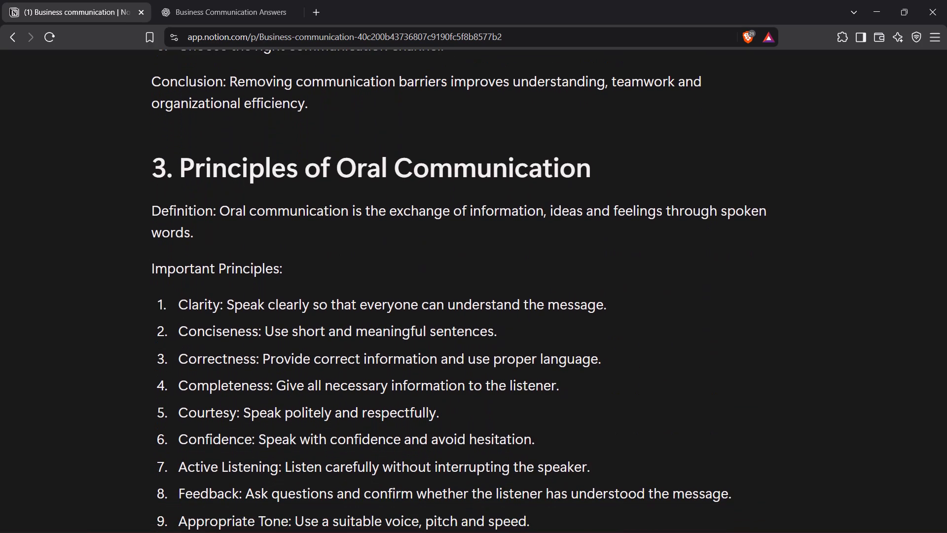
{"action": "scroll", "coordinate": [479, 310], "scroll_direction": "down", "scroll_amount": 1}
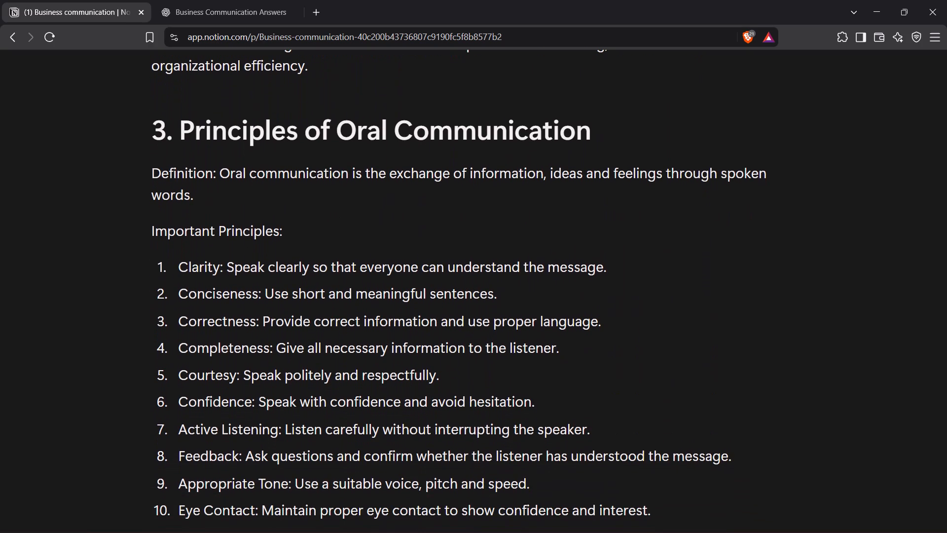
{"action": "scroll", "coordinate": [479, 310], "scroll_direction": "down", "scroll_amount": 1}
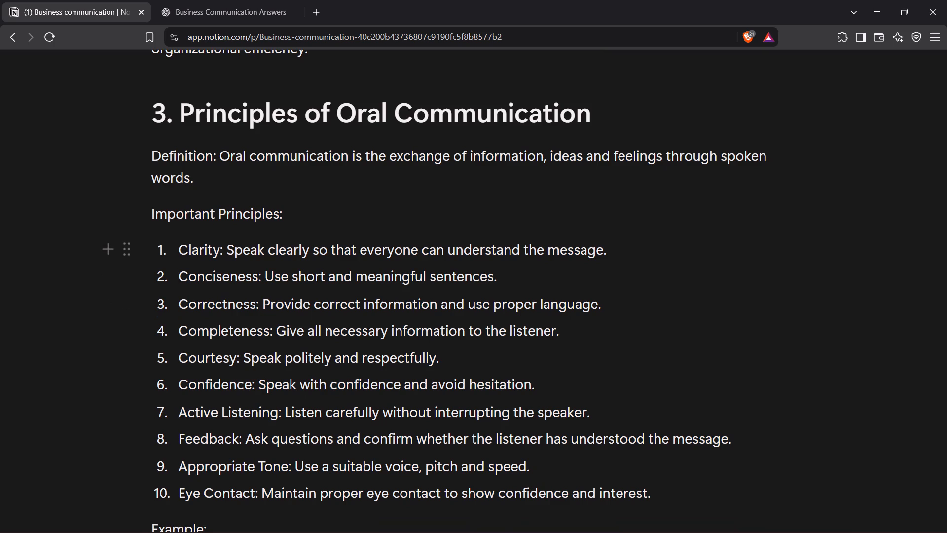
{"action": "scroll", "coordinate": [236, 257], "scroll_direction": "down", "scroll_amount": 2}
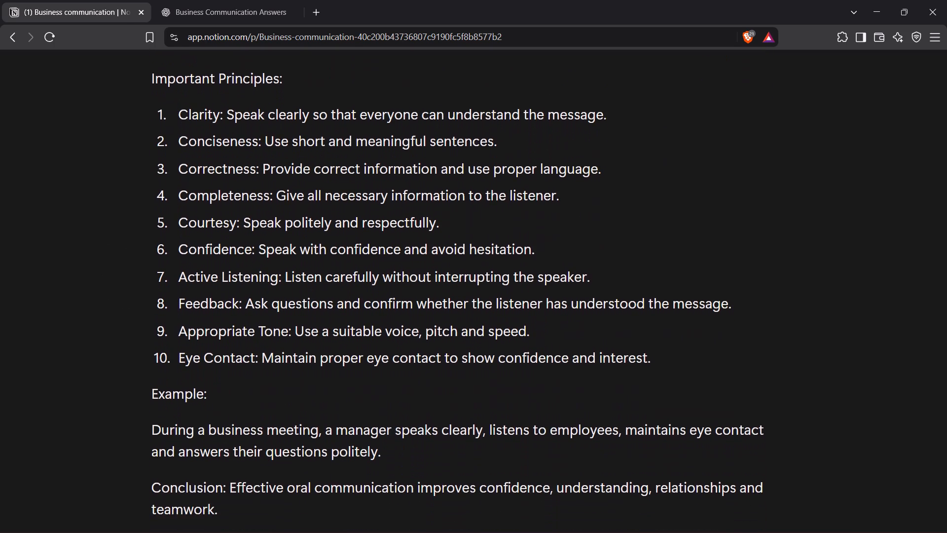
{"action": "scroll", "coordinate": [236, 257], "scroll_direction": "down", "scroll_amount": 3}
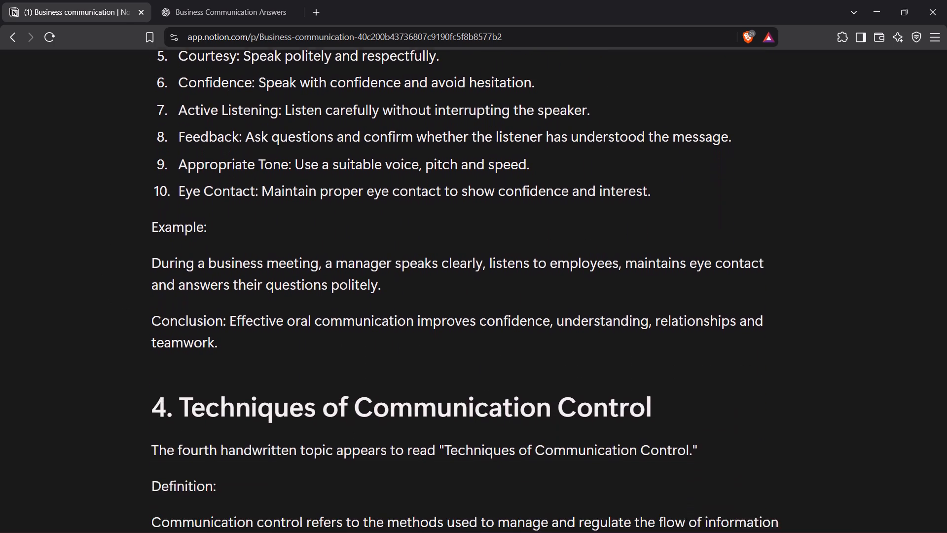
Read the Techniques of Communication Control section, covering its definition, seven techniques, example and conclusion.
{"action": "scroll", "coordinate": [236, 257], "scroll_direction": "down", "scroll_amount": 3}
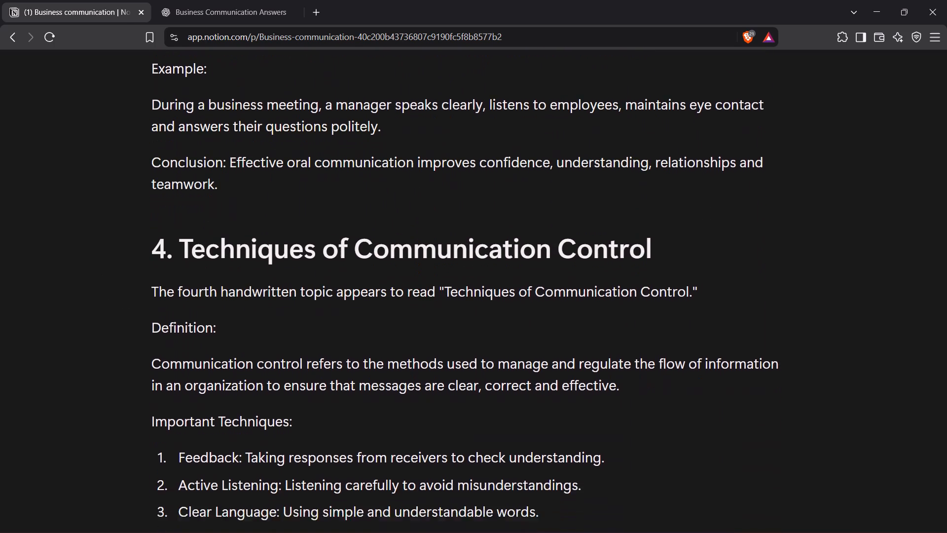
{"action": "scroll", "coordinate": [236, 257], "scroll_direction": "down", "scroll_amount": 4}
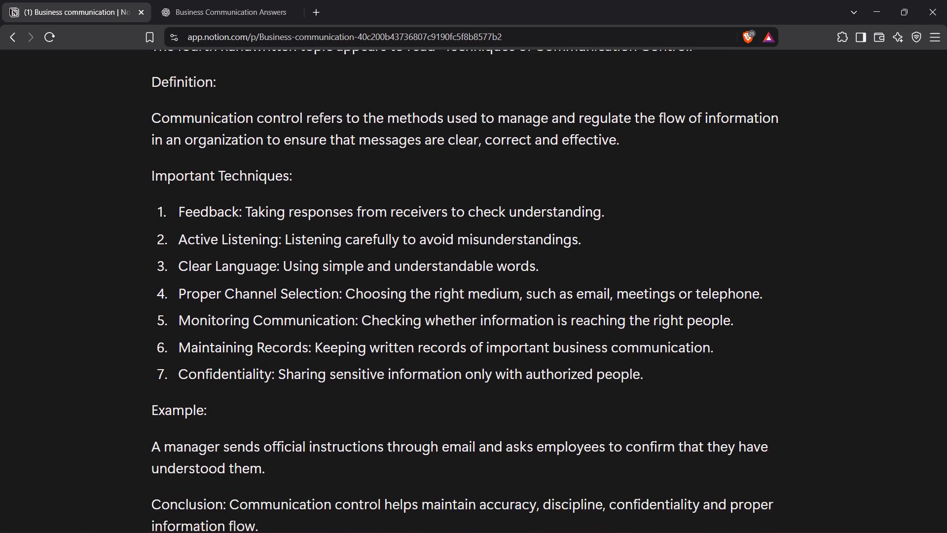
{"action": "scroll", "coordinate": [236, 257], "scroll_direction": "down", "scroll_amount": 4}
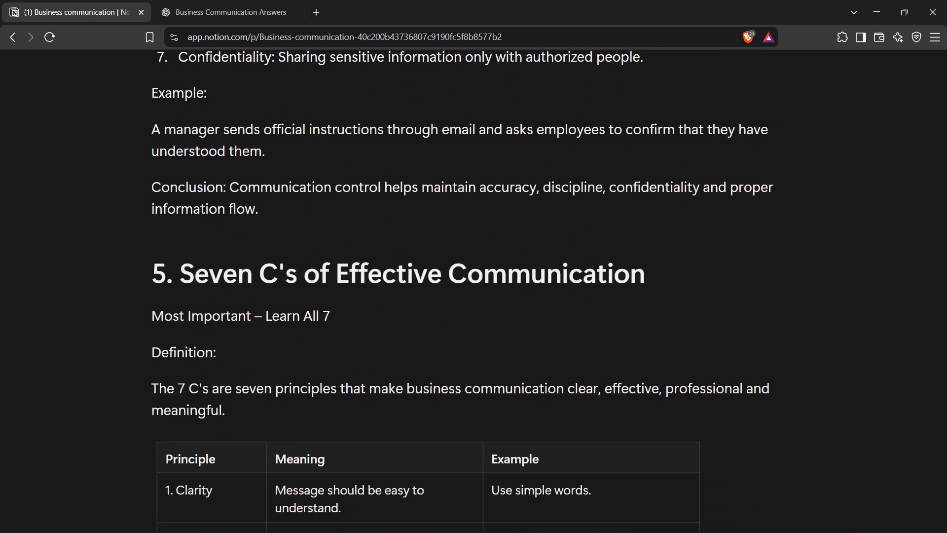
Read the Seven C's of Effective Communication section: definition, principles table, memory trick, email example and conclusion.
{"action": "scroll", "coordinate": [236, 257], "scroll_direction": "down", "scroll_amount": 5}
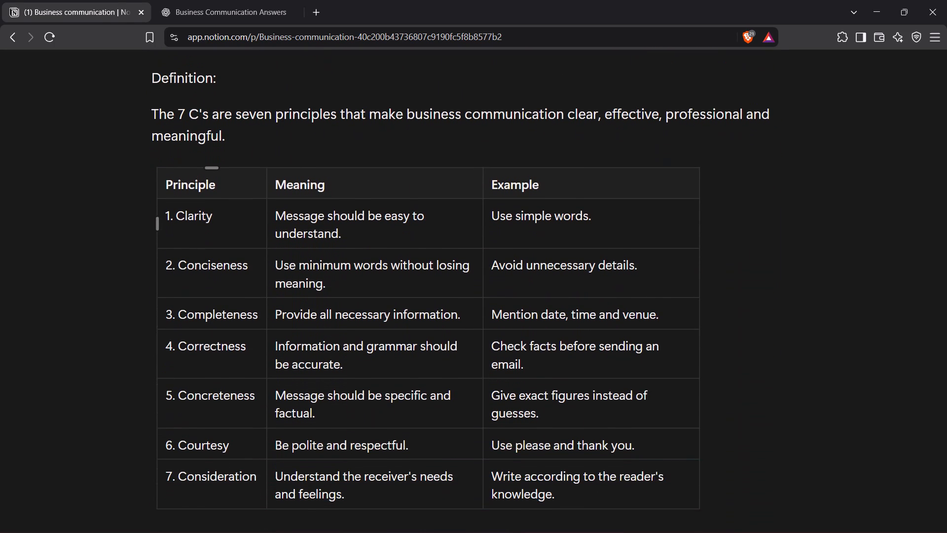
{"action": "scroll", "coordinate": [236, 257], "scroll_direction": "down", "scroll_amount": 3}
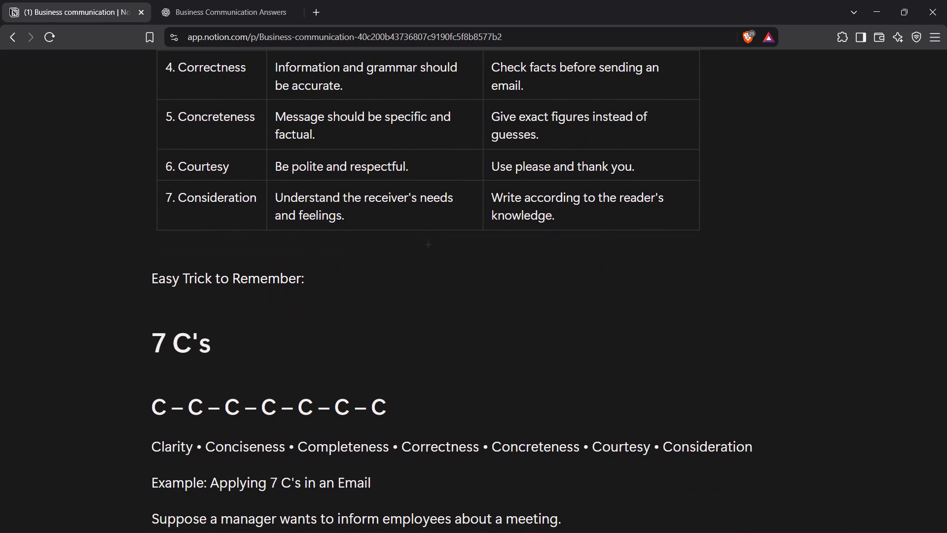
{"action": "scroll", "coordinate": [236, 257], "scroll_direction": "up", "scroll_amount": 3}
{"action": "scroll", "coordinate": [236, 257], "scroll_direction": "down", "scroll_amount": 3}
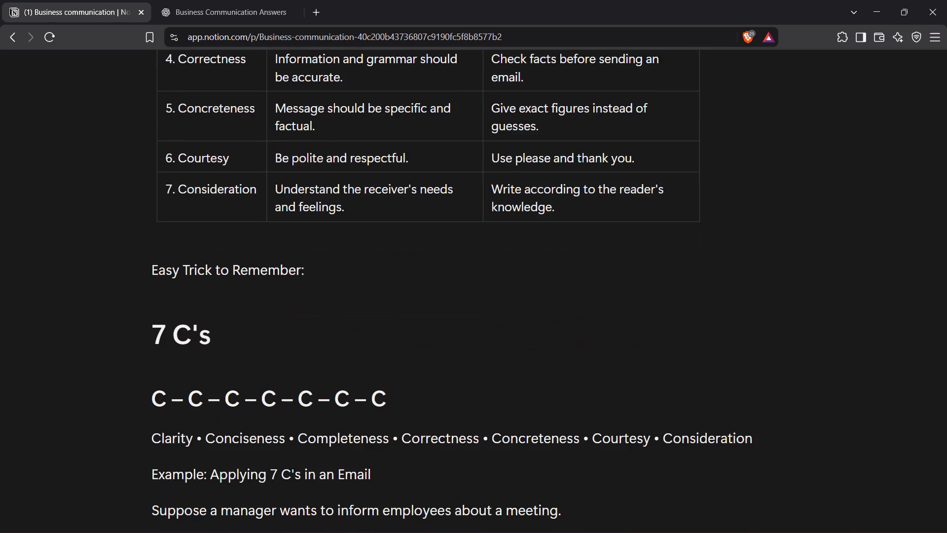
{"action": "scroll", "coordinate": [236, 257], "scroll_direction": "down", "scroll_amount": 5}
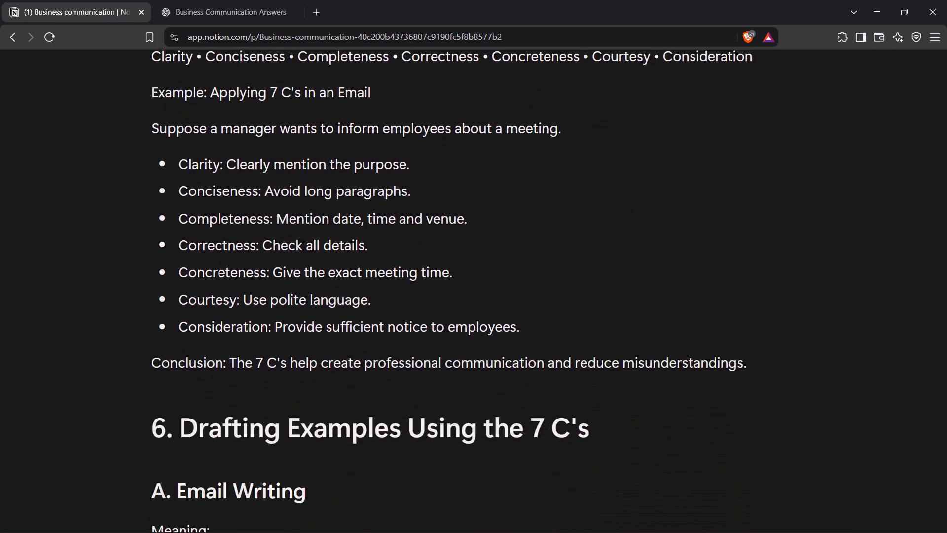
Read the Drafting Examples Using the 7 C's section, covering email, circular and notice writing and their comparison table.
{"action": "scroll", "coordinate": [236, 257], "scroll_direction": "down", "scroll_amount": 4}
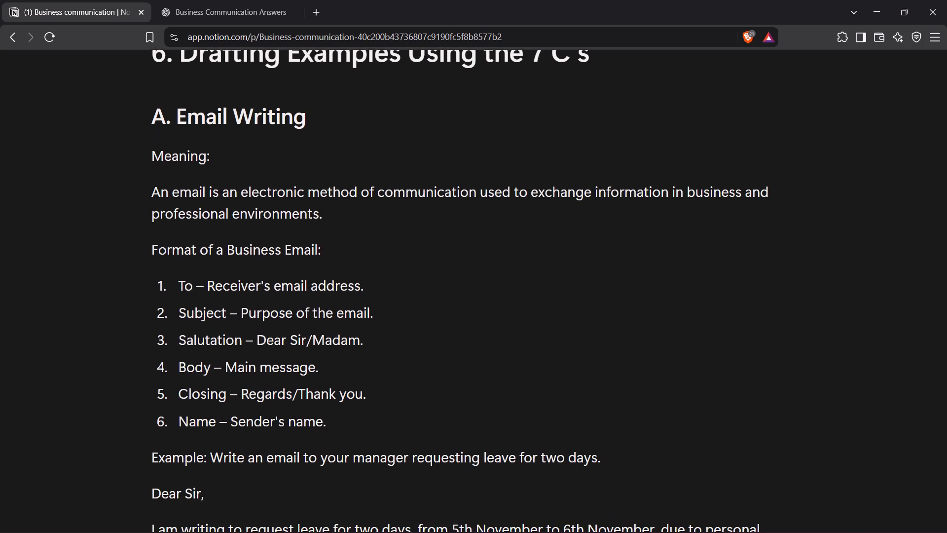
{"action": "scroll", "coordinate": [236, 257], "scroll_direction": "down", "scroll_amount": 1}
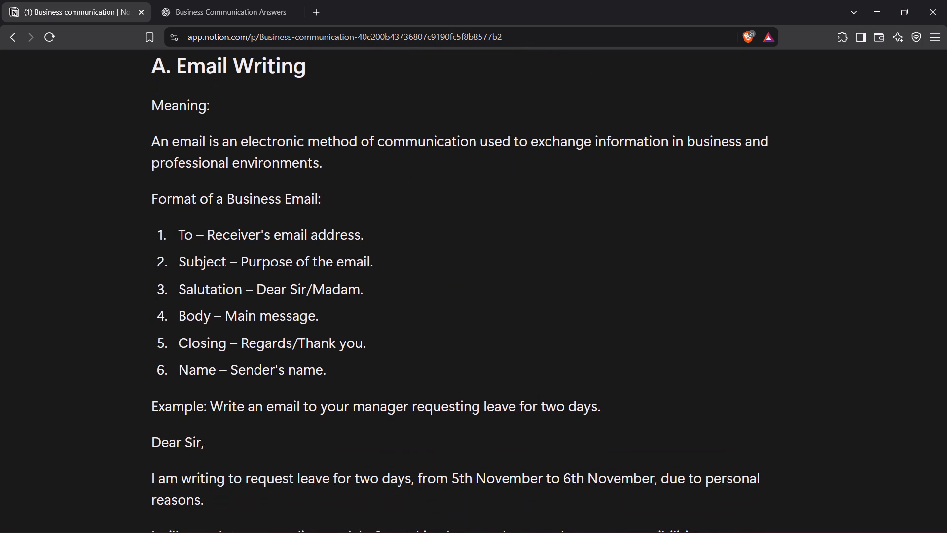
{"action": "scroll", "coordinate": [236, 257], "scroll_direction": "down", "scroll_amount": 5}
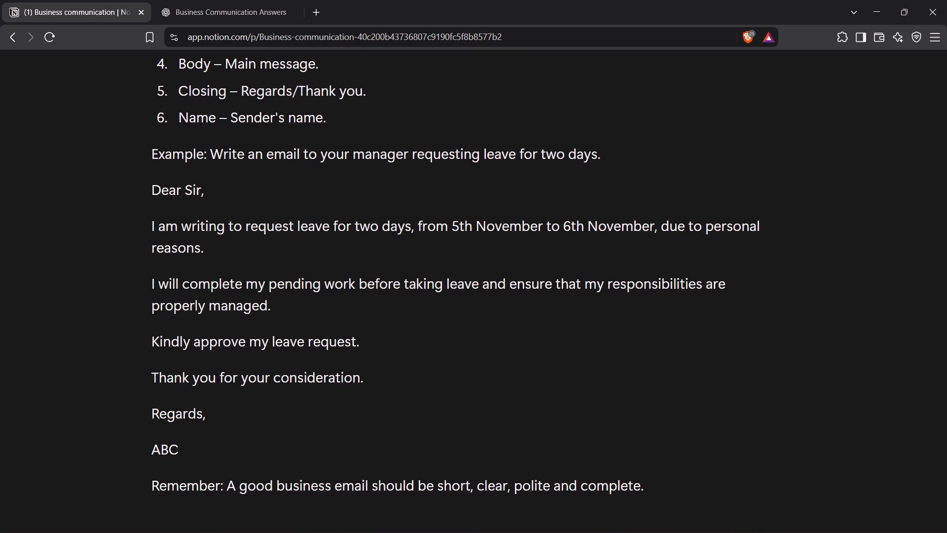
{"action": "scroll", "coordinate": [236, 257], "scroll_direction": "down", "scroll_amount": 3}
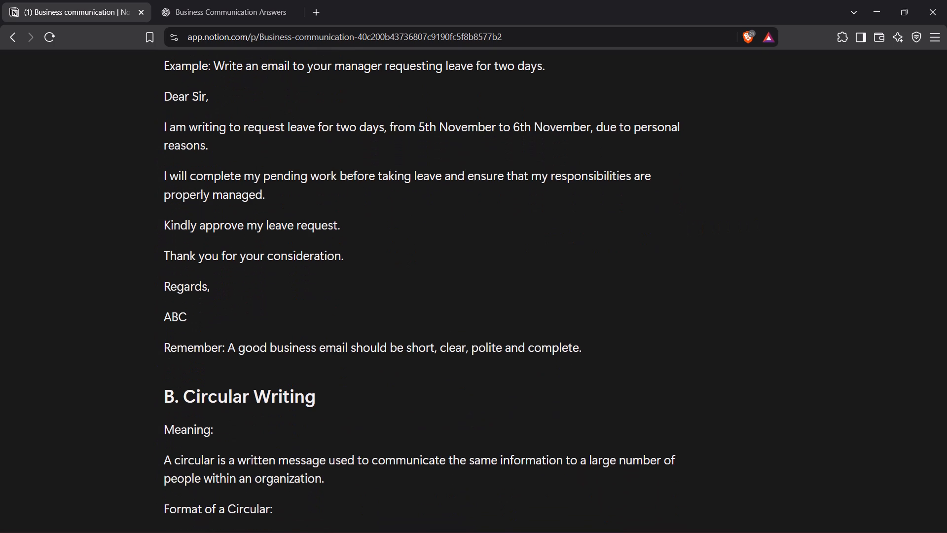
{"action": "scroll", "coordinate": [236, 257], "scroll_direction": "down", "scroll_amount": 5}
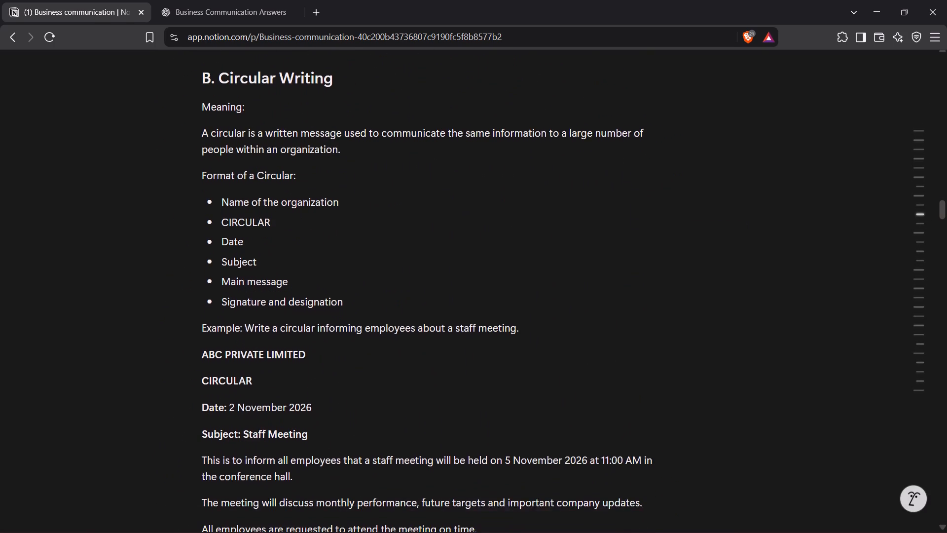
{"action": "scroll", "coordinate": [236, 257], "scroll_direction": "down", "scroll_amount": 5}
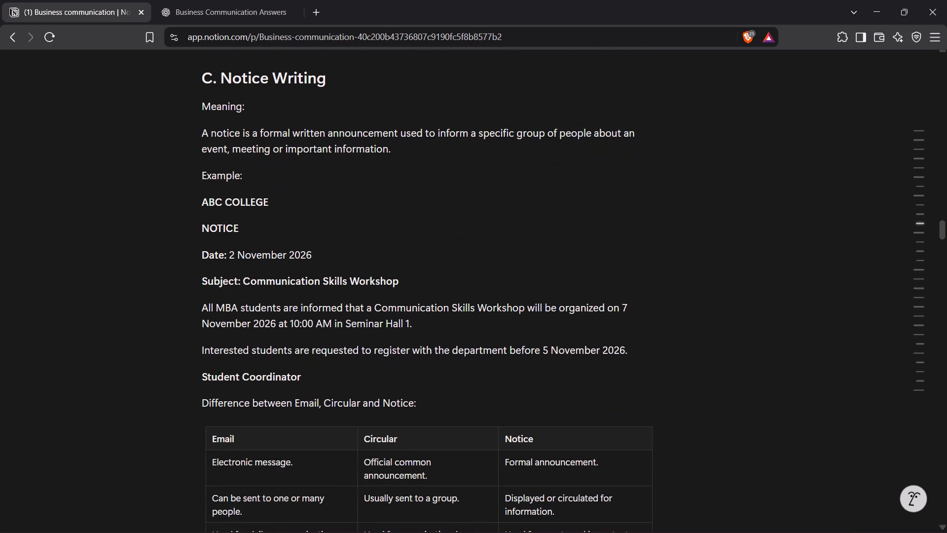
{"action": "scroll", "coordinate": [236, 257], "scroll_direction": "up", "scroll_amount": 1}
{"action": "scroll", "coordinate": [236, 257], "scroll_direction": "down", "scroll_amount": 1}
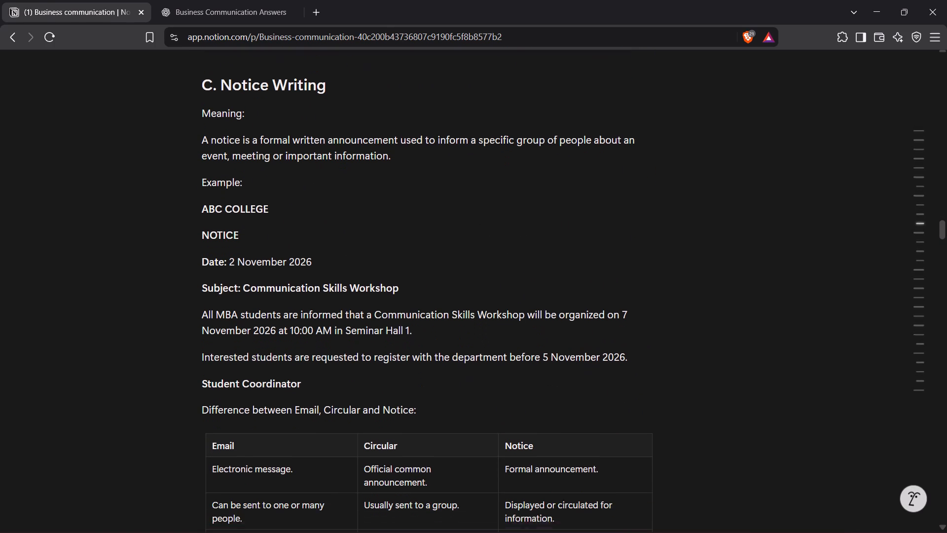
{"action": "scroll", "coordinate": [236, 257], "scroll_direction": "down", "scroll_amount": 2}
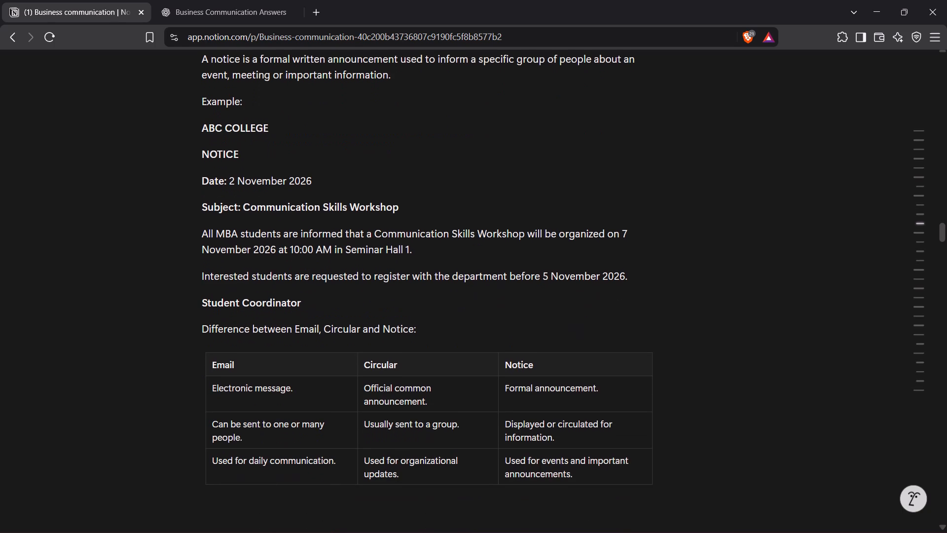
Read the Types of Business Communication and Classification section: types by direction, formality and method, plus the classification diagram.
{"action": "scroll", "coordinate": [236, 257], "scroll_direction": "down", "scroll_amount": 5}
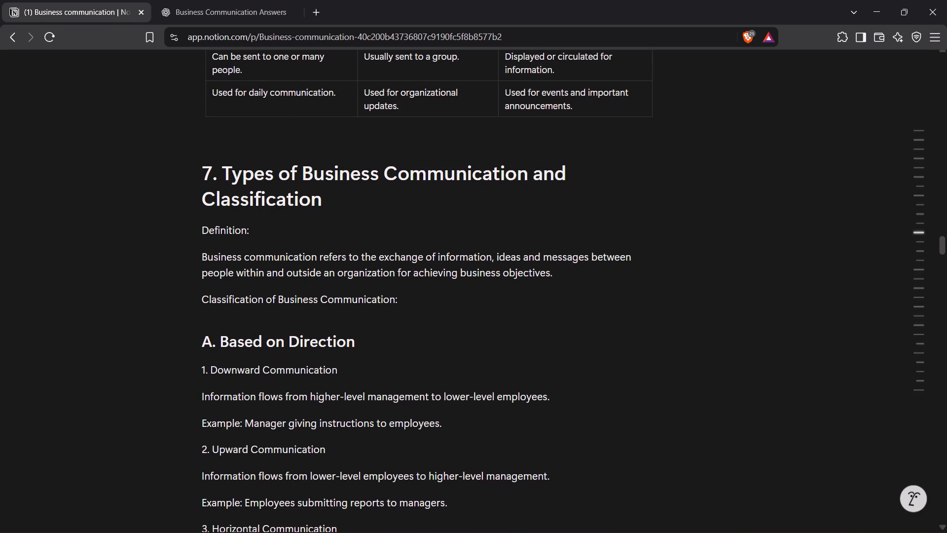
{"action": "scroll", "coordinate": [236, 257], "scroll_direction": "down", "scroll_amount": 2}
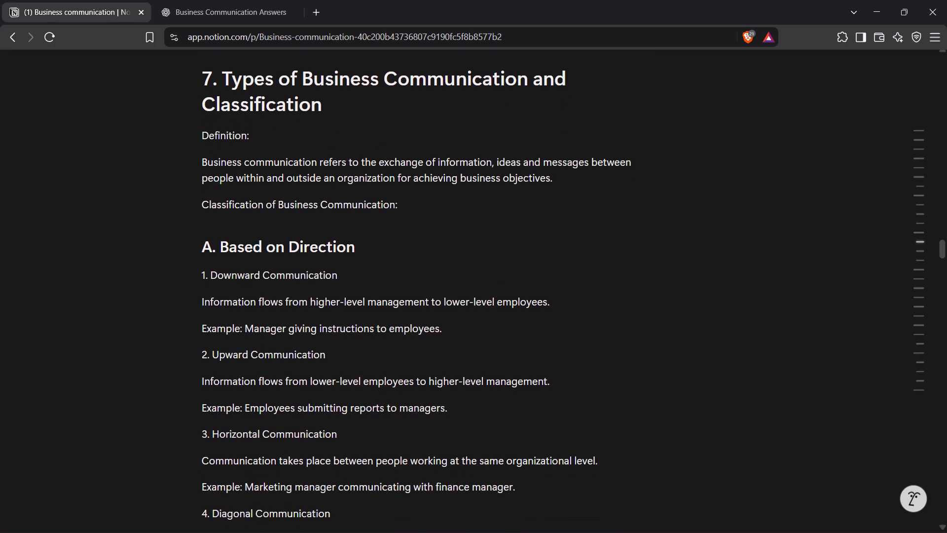
{"action": "scroll", "coordinate": [236, 257], "scroll_direction": "down", "scroll_amount": 5}
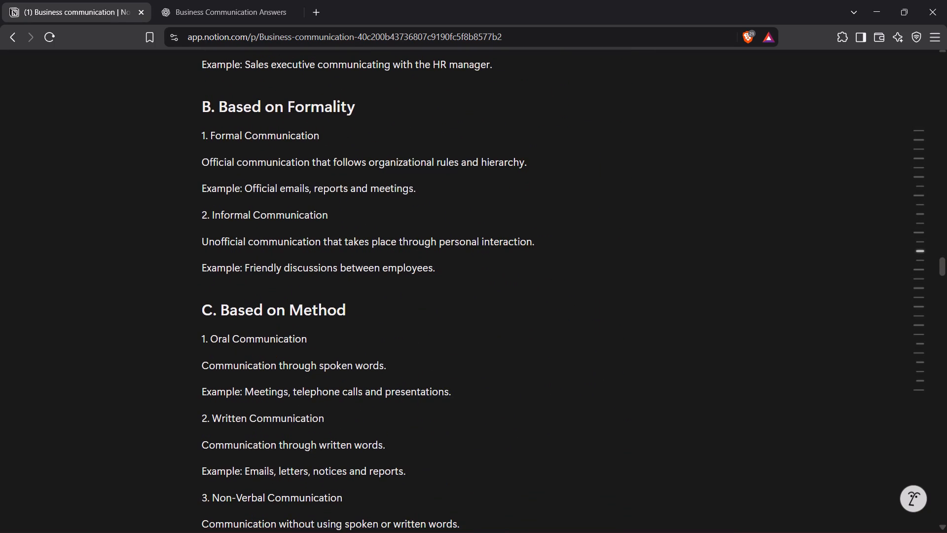
{"action": "scroll", "coordinate": [236, 257], "scroll_direction": "down", "scroll_amount": 1}
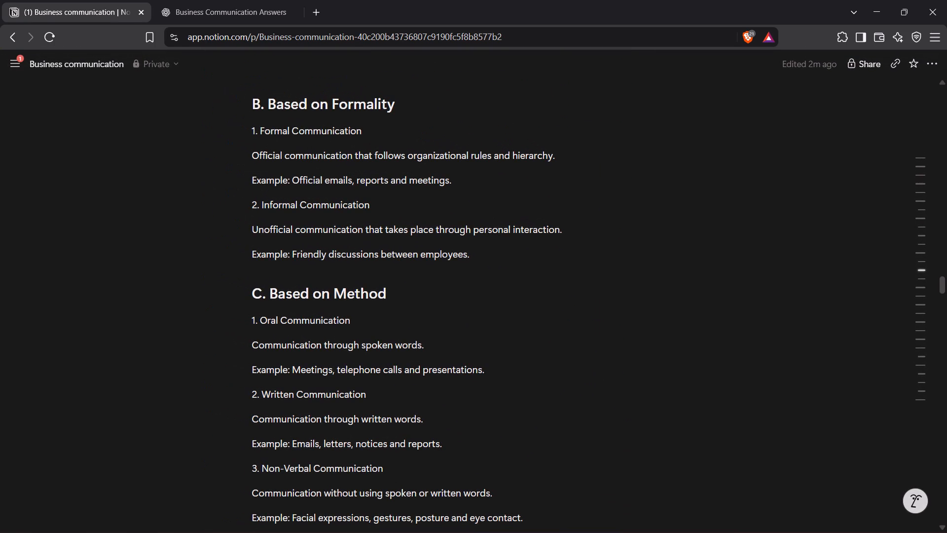
{"action": "scroll", "coordinate": [236, 257], "scroll_direction": "down", "scroll_amount": 3}
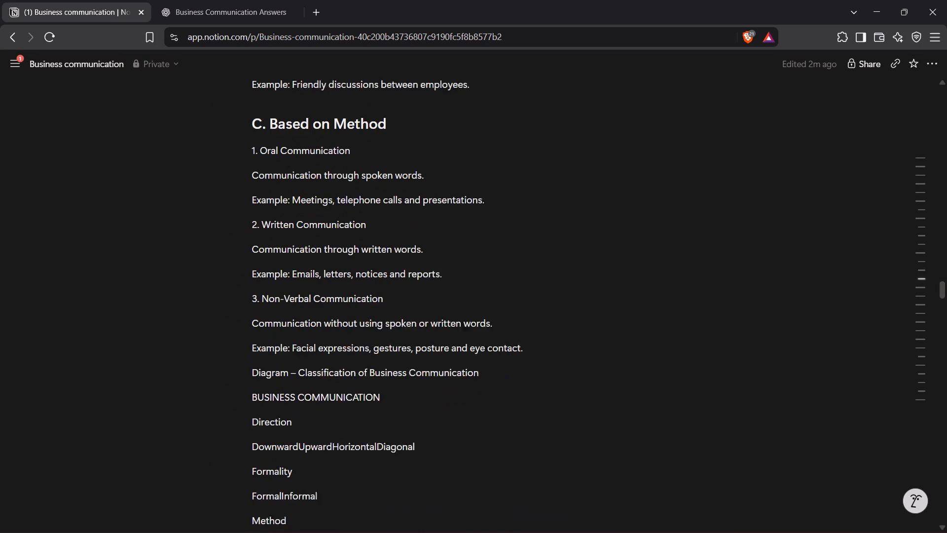
{"action": "scroll", "coordinate": [236, 257], "scroll_direction": "down", "scroll_amount": 1}
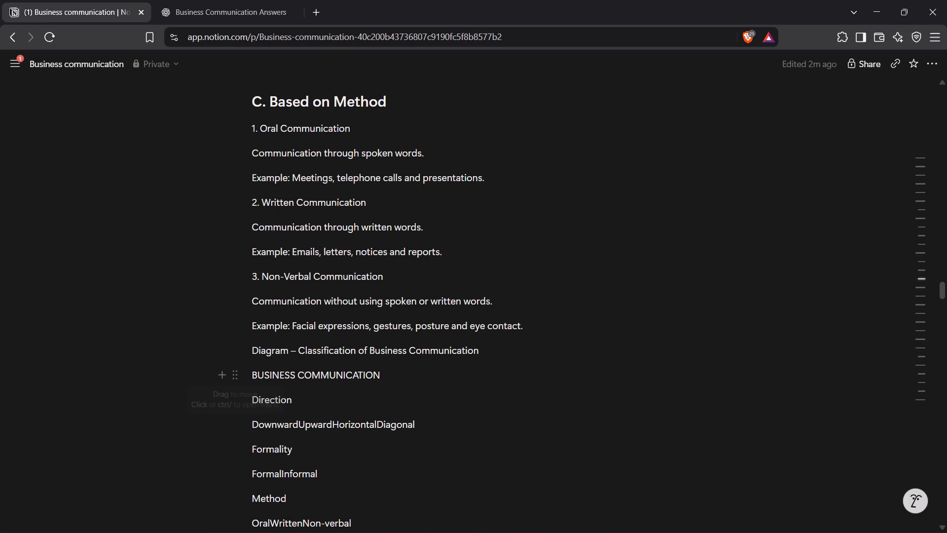
{"action": "scroll", "coordinate": [248, 377], "scroll_direction": "up", "scroll_amount": 1}
{"action": "scroll", "coordinate": [248, 377], "scroll_direction": "down", "scroll_amount": 1}
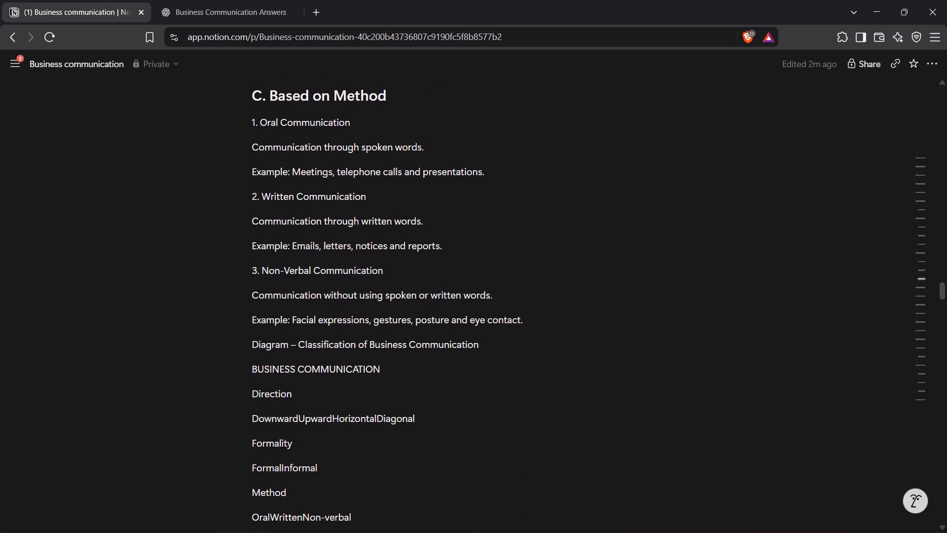
{"action": "scroll", "coordinate": [248, 377], "scroll_direction": "down", "scroll_amount": 1}
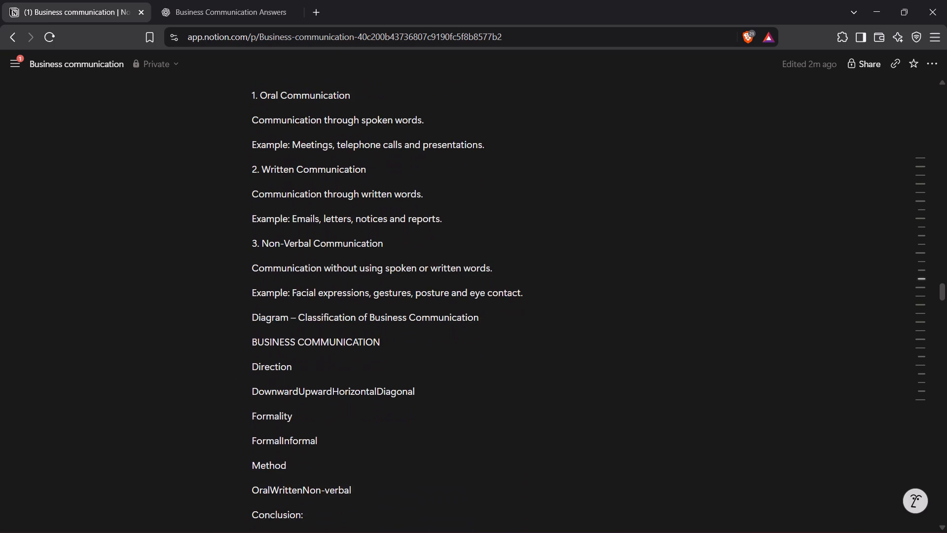
Look through the rest of the page, from the Final Exam Revision table through the repeated copy of the notes to its end.
{"action": "scroll", "coordinate": [248, 377], "scroll_direction": "down", "scroll_amount": 10}
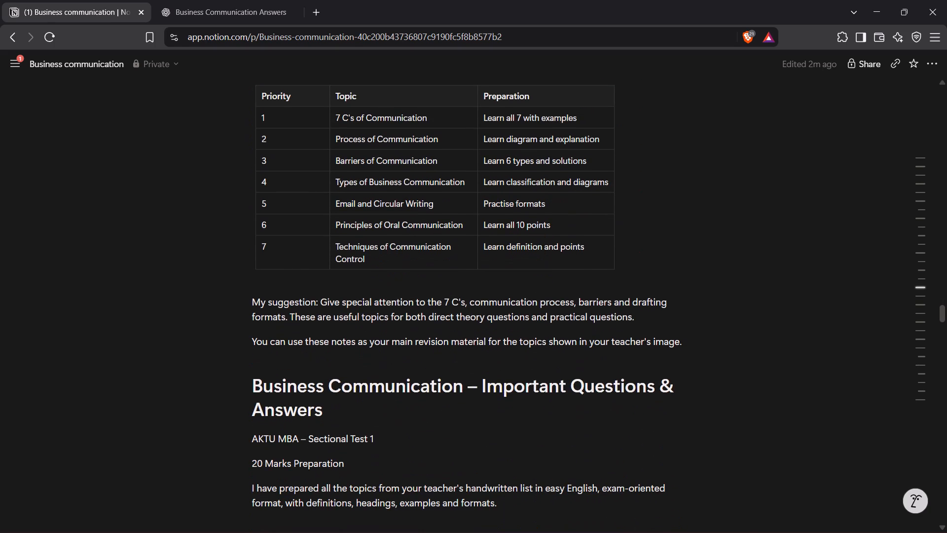
{"action": "scroll", "coordinate": [248, 377], "scroll_direction": "down", "scroll_amount": 3}
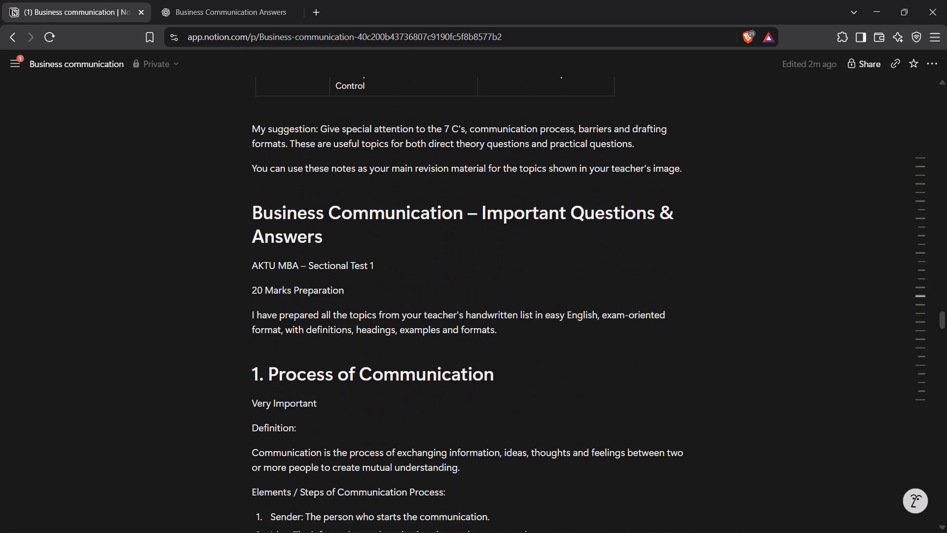
{"action": "scroll", "coordinate": [248, 377], "scroll_direction": "down", "scroll_amount": 14}
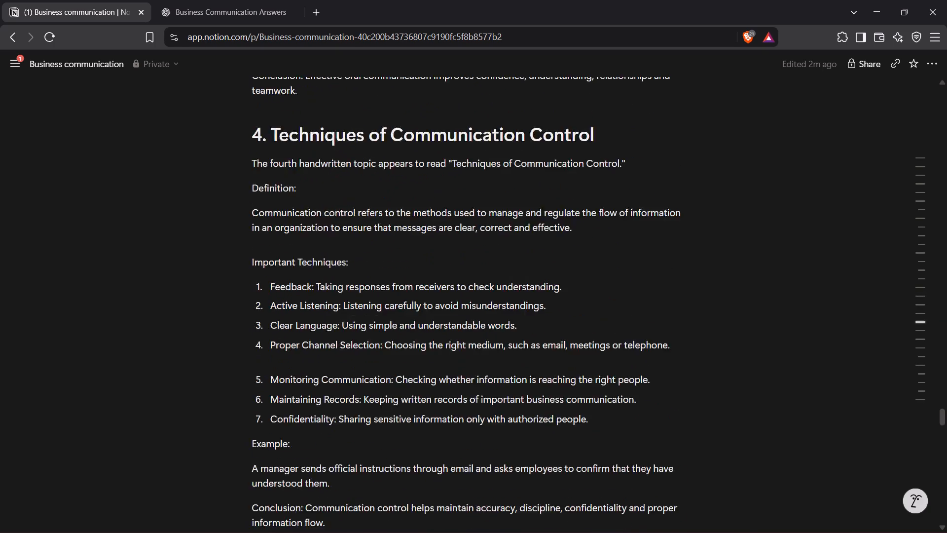
{"action": "scroll", "coordinate": [248, 377], "scroll_direction": "down", "scroll_amount": 9}
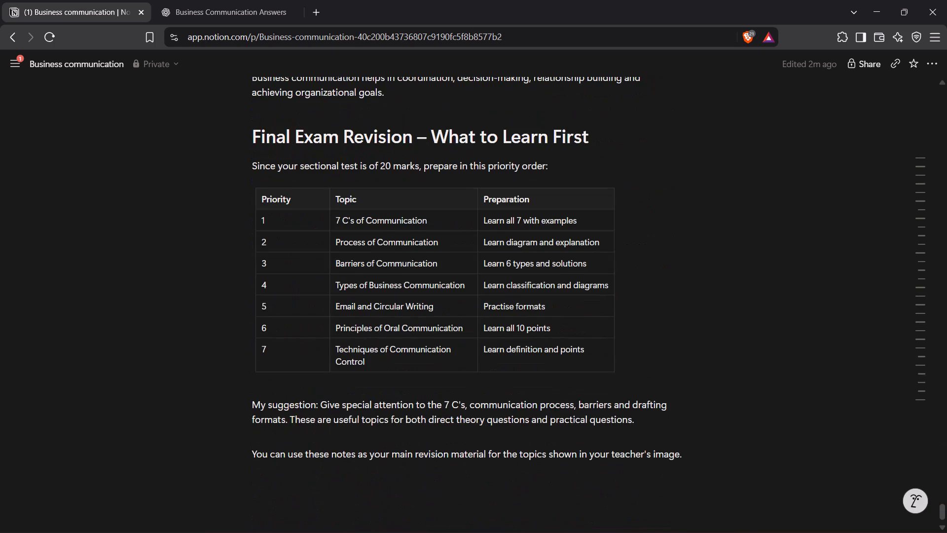
Move the repeated copy's "Business Communication – Important Questions & Answers" heading below "Definition:" in that copy's Barriers of Communication section.
{"action": "scroll", "coordinate": [637, 306], "scroll_direction": "up", "scroll_amount": 13}
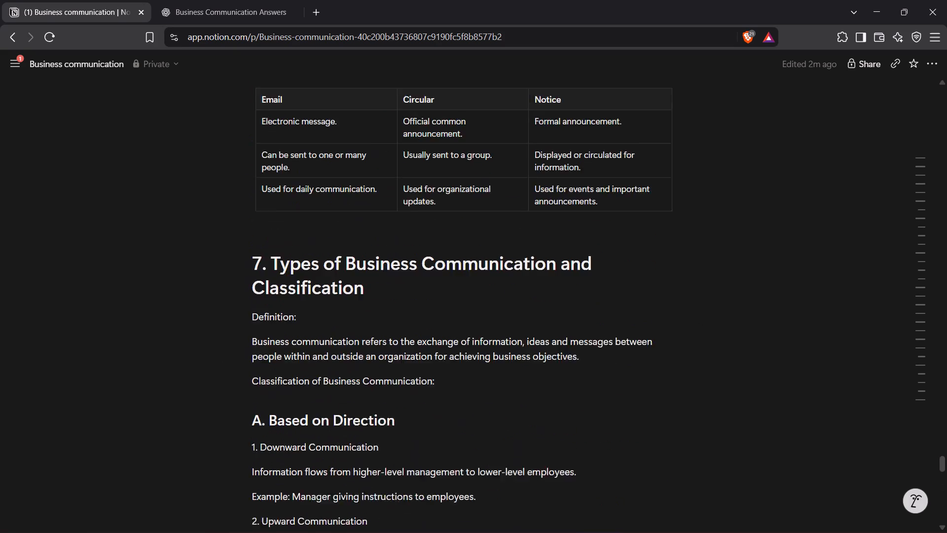
{"action": "scroll", "coordinate": [637, 306], "scroll_direction": "up", "scroll_amount": 8}
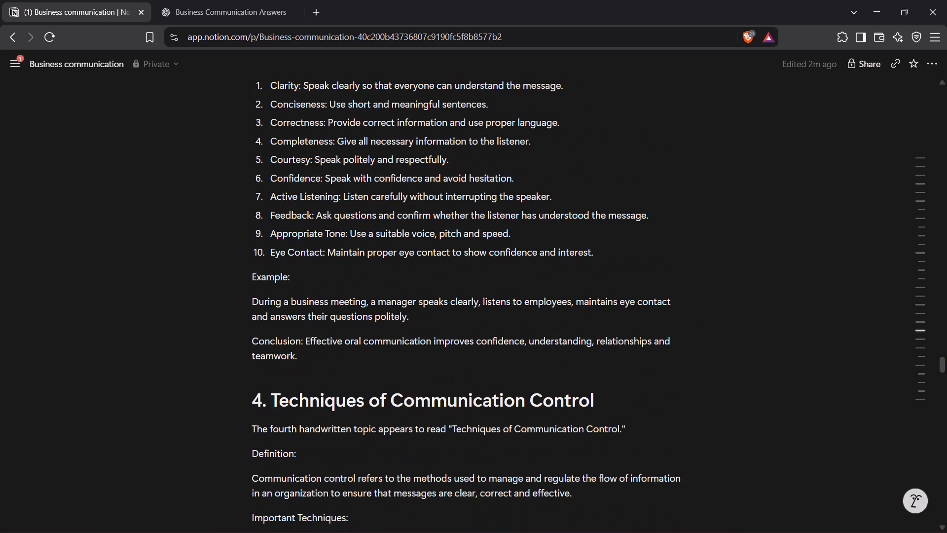
{"action": "scroll", "coordinate": [637, 306], "scroll_direction": "up", "scroll_amount": 9}
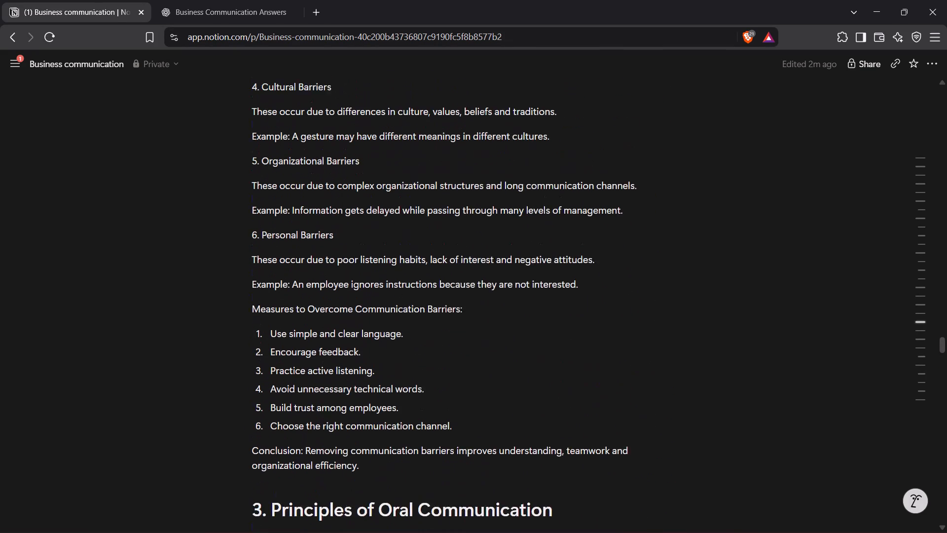
{"action": "scroll", "coordinate": [637, 306], "scroll_direction": "up", "scroll_amount": 9}
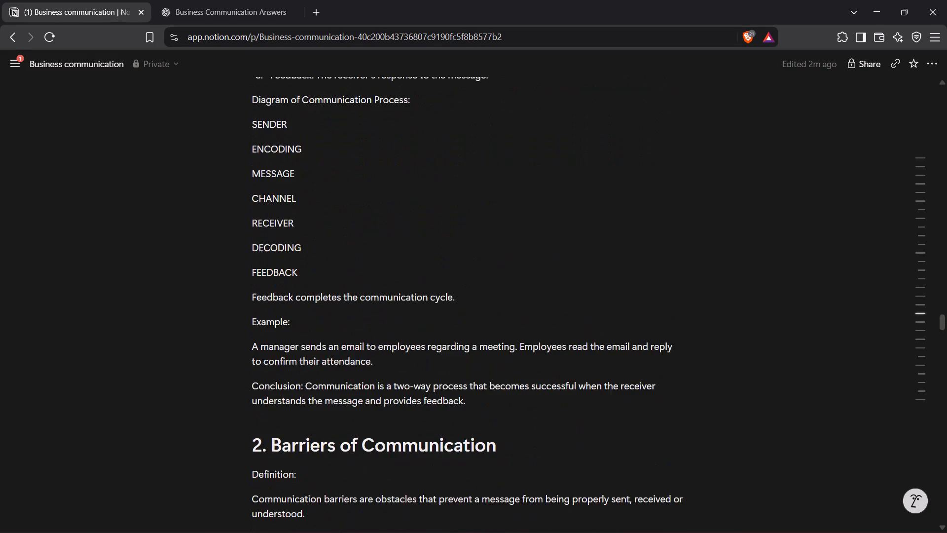
{"action": "scroll", "coordinate": [637, 306], "scroll_direction": "up", "scroll_amount": 9}
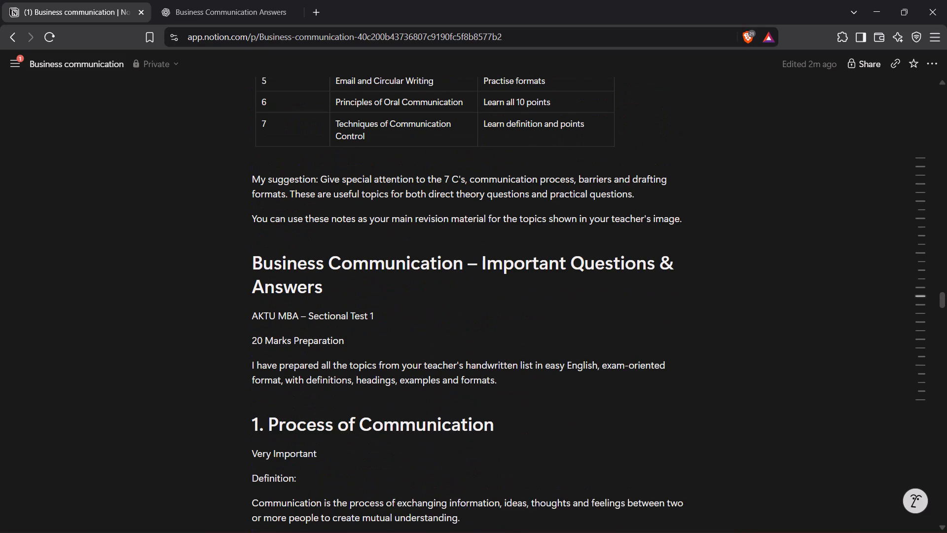
{"action": "scroll", "coordinate": [637, 306], "scroll_direction": "up", "scroll_amount": 1}
{"action": "left_click_drag", "start_coordinate": [248, 261], "coordinate": [536, 531]}
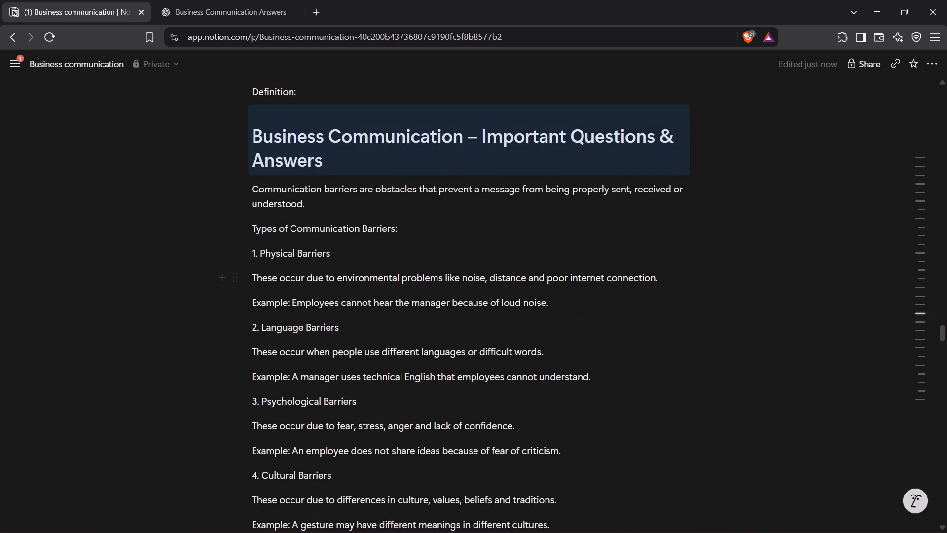
Look through the original notes' ending and the repeated copy, from where the copy starts down to the page's last paragraph.
{"action": "scroll", "coordinate": [340, 281], "scroll_direction": "up", "scroll_amount": 10}
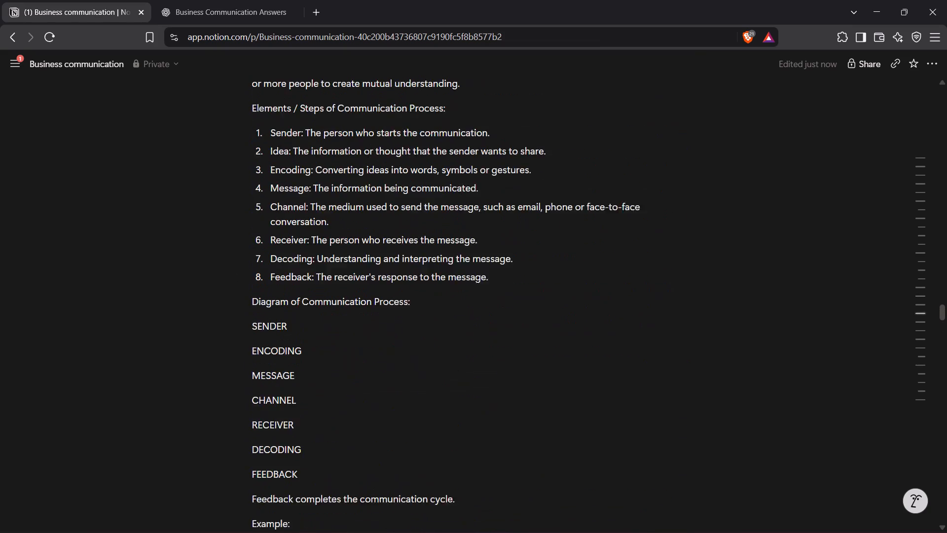
{"action": "scroll", "coordinate": [340, 281], "scroll_direction": "up", "scroll_amount": 7}
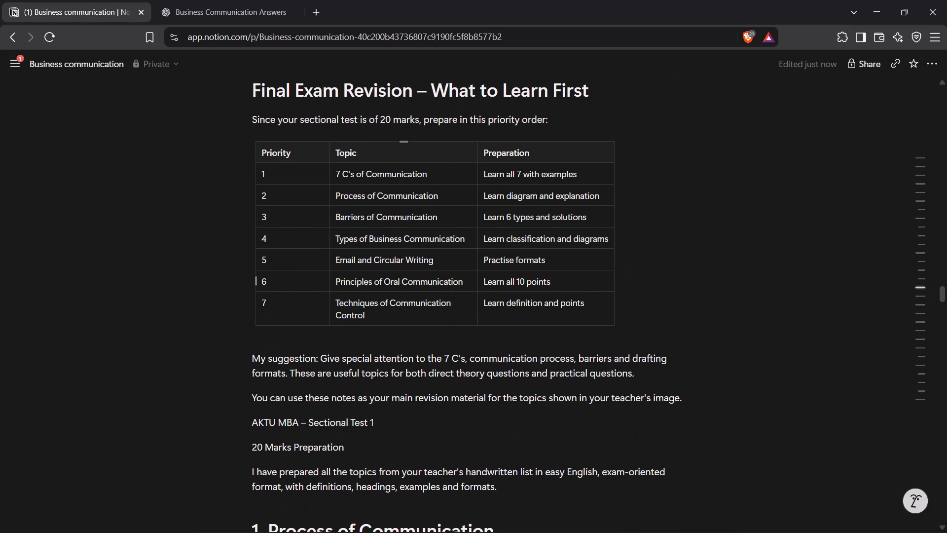
{"action": "scroll", "coordinate": [341, 321], "scroll_direction": "up", "scroll_amount": 8}
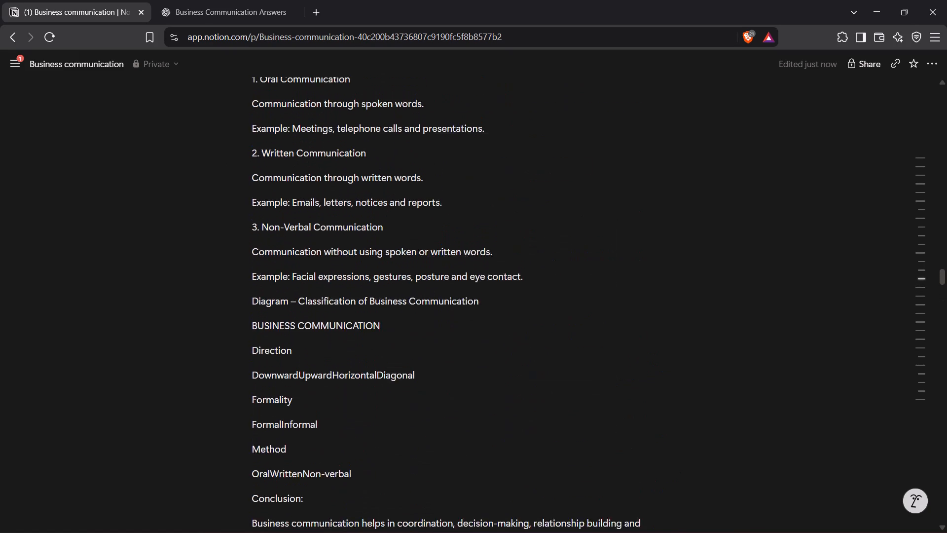
{"action": "scroll", "coordinate": [341, 321], "scroll_direction": "up", "scroll_amount": 6}
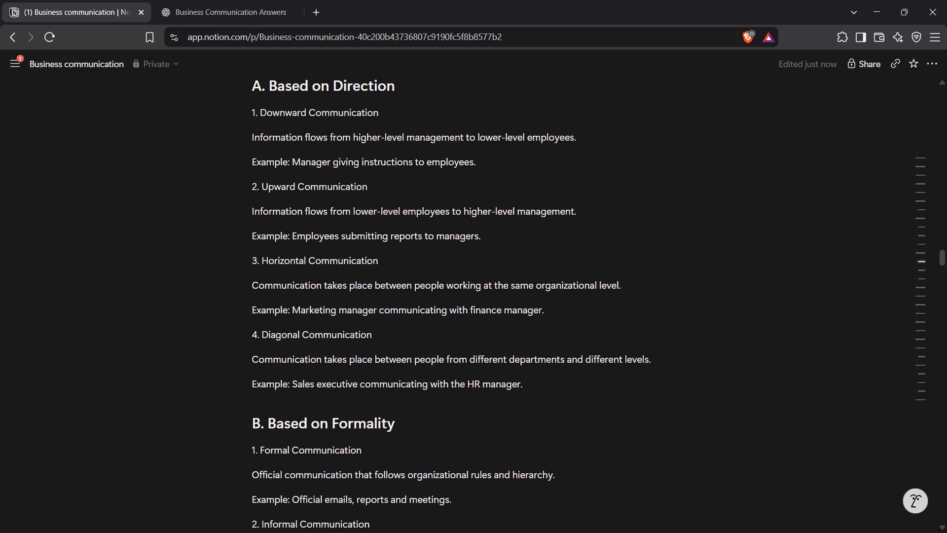
{"action": "scroll", "coordinate": [341, 321], "scroll_direction": "down", "scroll_amount": 16}
{"action": "scroll", "coordinate": [341, 321], "scroll_direction": "down", "scroll_amount": 7}
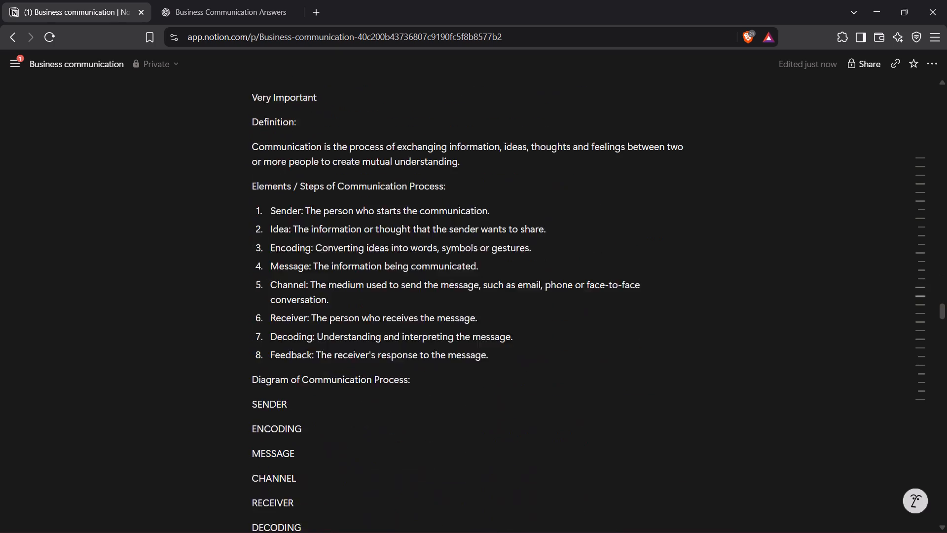
{"action": "scroll", "coordinate": [341, 321], "scroll_direction": "down", "scroll_amount": 7}
{"action": "scroll", "coordinate": [341, 321], "scroll_direction": "up", "scroll_amount": 11}
{"action": "scroll", "coordinate": [341, 321], "scroll_direction": "down", "scroll_amount": 2}
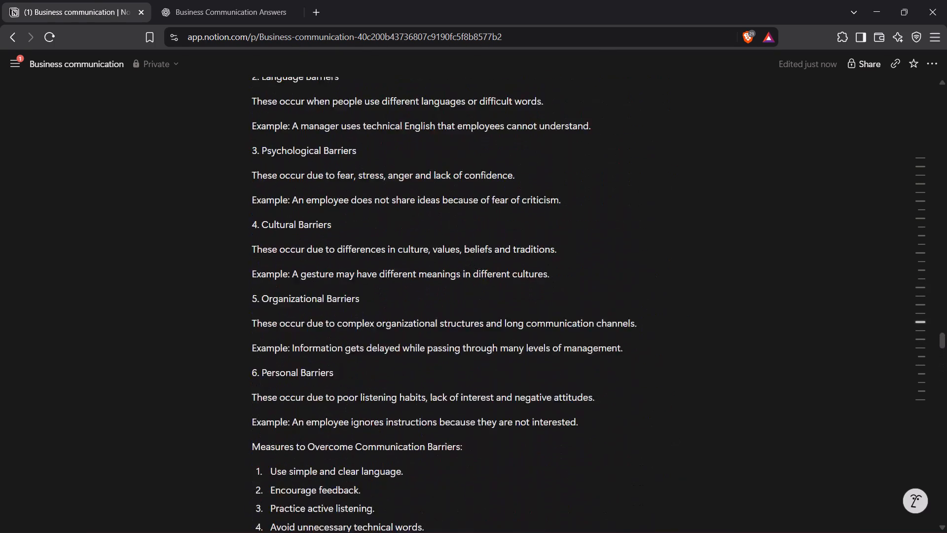
{"action": "scroll", "coordinate": [341, 321], "scroll_direction": "down", "scroll_amount": 20}
{"action": "scroll", "coordinate": [341, 321], "scroll_direction": "down", "scroll_amount": 12}
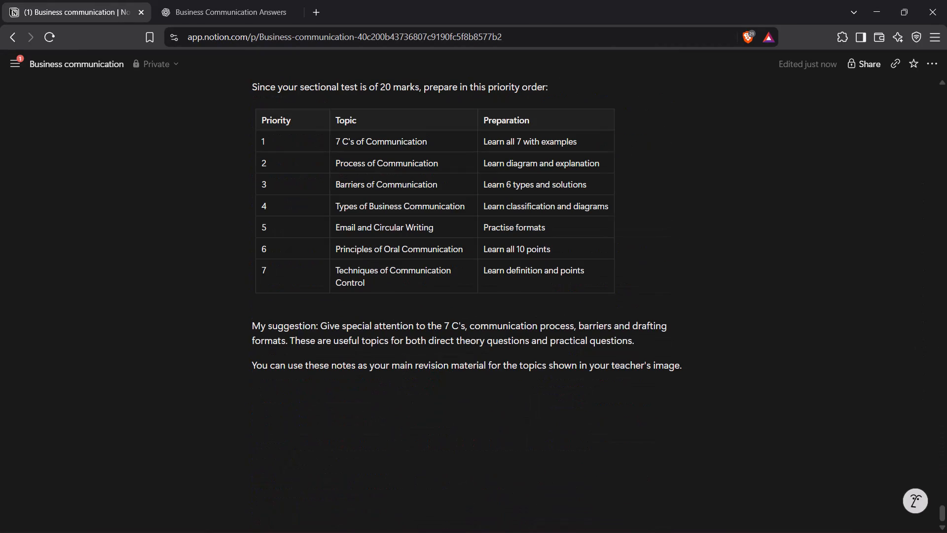
{"action": "scroll", "coordinate": [341, 321], "scroll_direction": "down", "scroll_amount": 10}
Delete the last part of the repeated copy, from the "Closing – Regards/Thank you." line under Email Writing to the page's end.
{"action": "left_click_drag", "start_coordinate": [686, 367], "coordinate": [225, 155]}
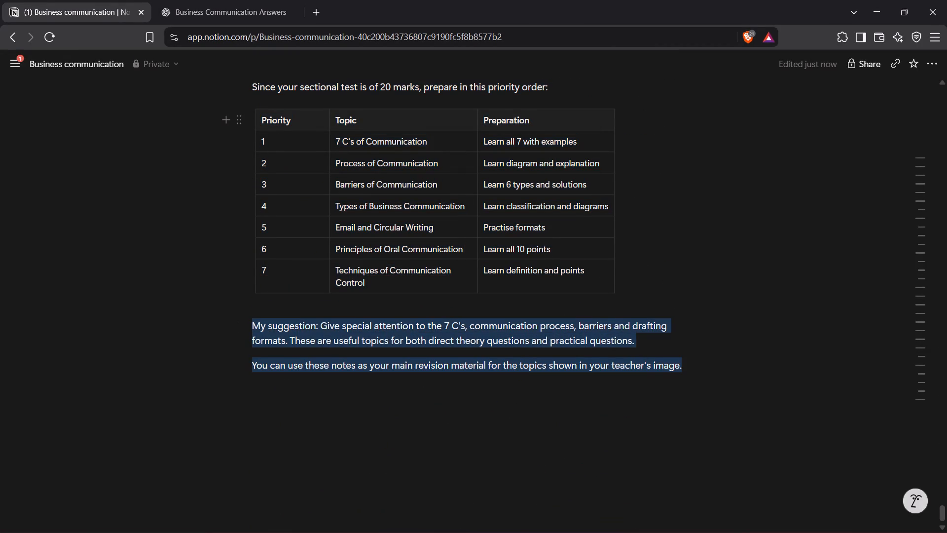
{"action": "left_click_drag", "start_coordinate": [225, 155], "coordinate": [239, 111]}
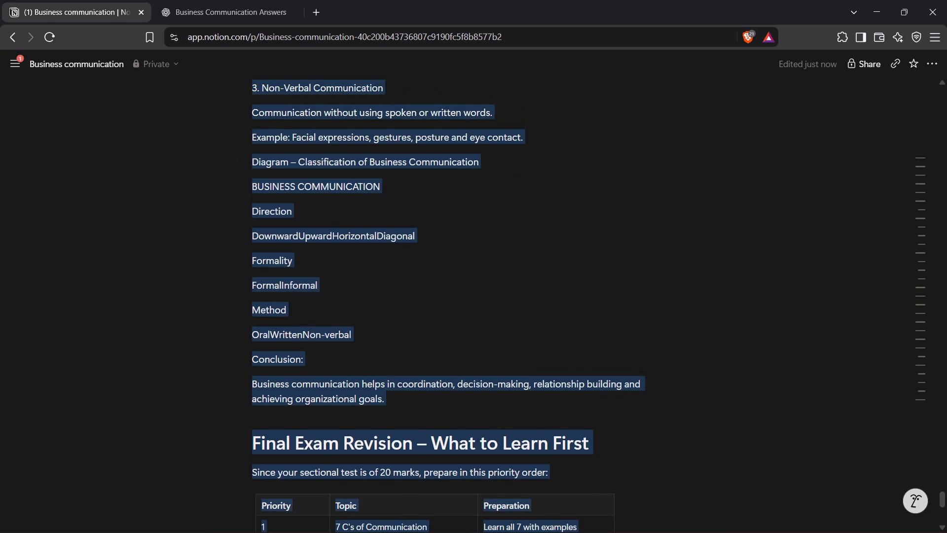
{"action": "left_click_drag", "start_coordinate": [239, 111], "coordinate": [242, 101]}
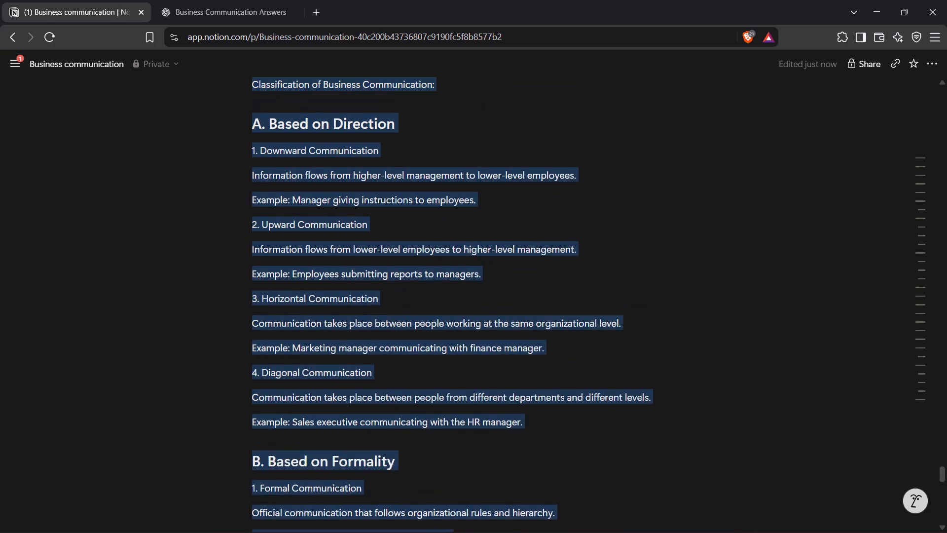
{"action": "left_click_drag", "start_coordinate": [242, 101], "coordinate": [245, 101]}
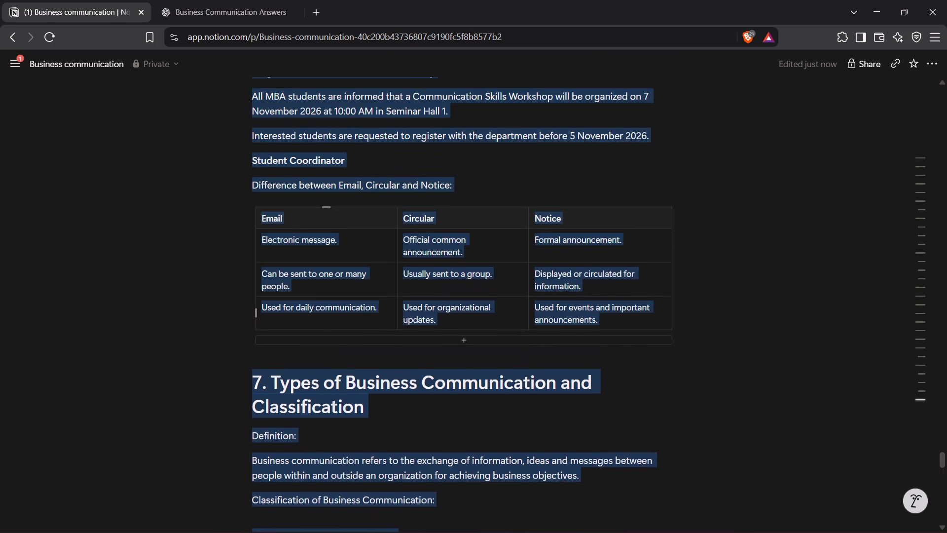
{"action": "left_click_drag", "start_coordinate": [245, 101], "coordinate": [245, 104]}
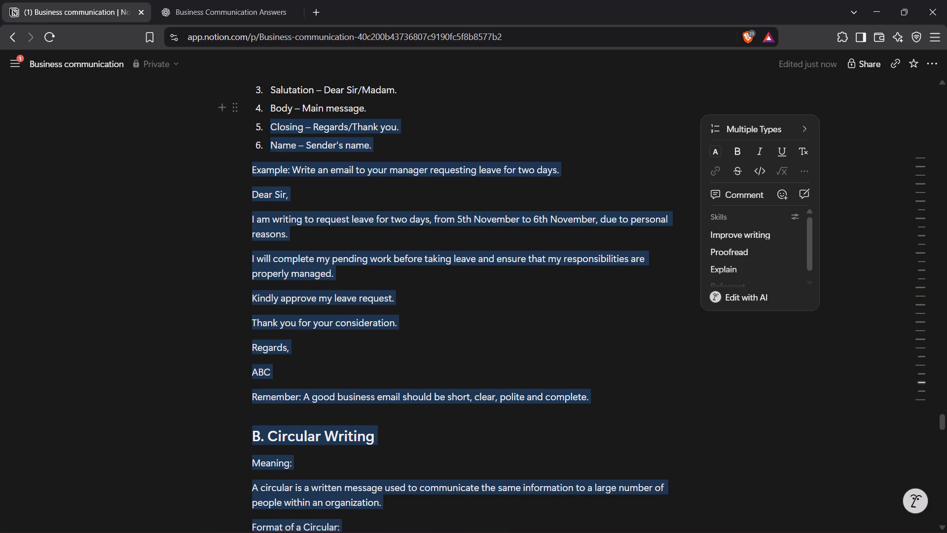
{"action": "key", "text": "BackSpace"}
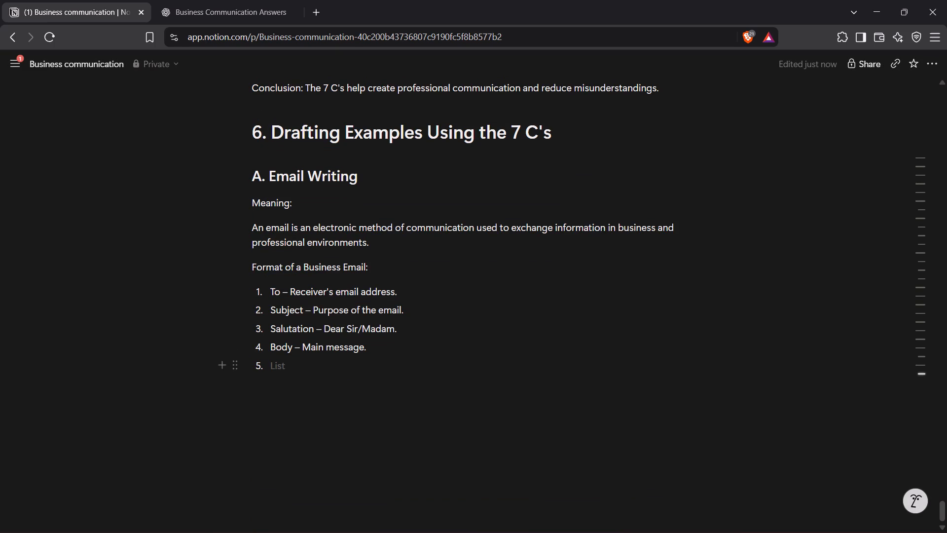
Delete the repeated copy's text from the Organizational Barriers explanation through the "Body – Main message." line under Email Writing.
{"action": "left_click_drag", "start_coordinate": [372, 371], "coordinate": [259, 190]}
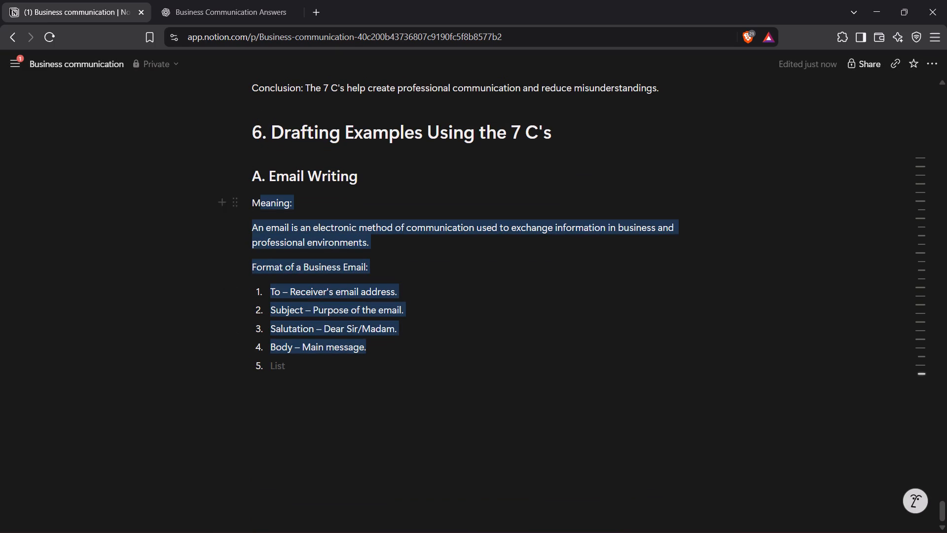
{"action": "left_click_drag", "start_coordinate": [259, 190], "coordinate": [284, 351]}
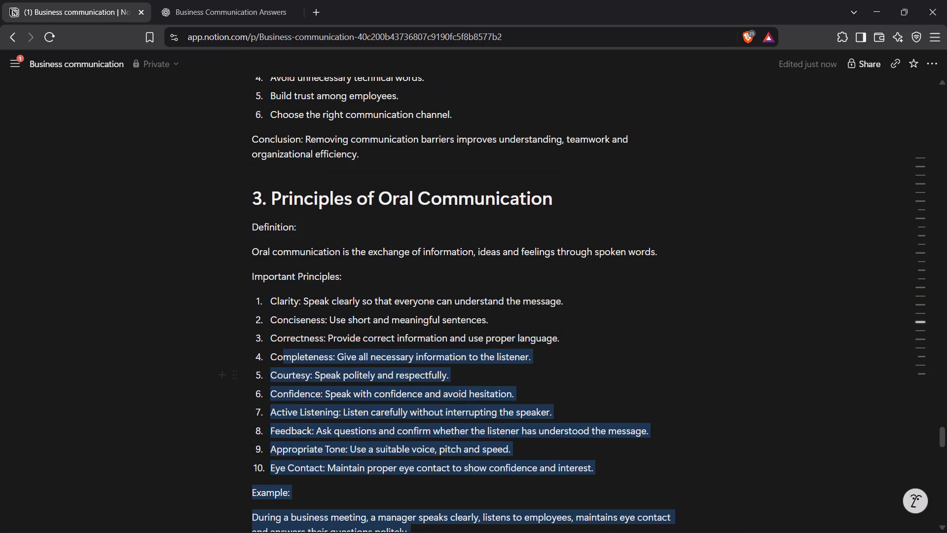
{"action": "left_click_drag", "start_coordinate": [284, 351], "coordinate": [276, 245]}
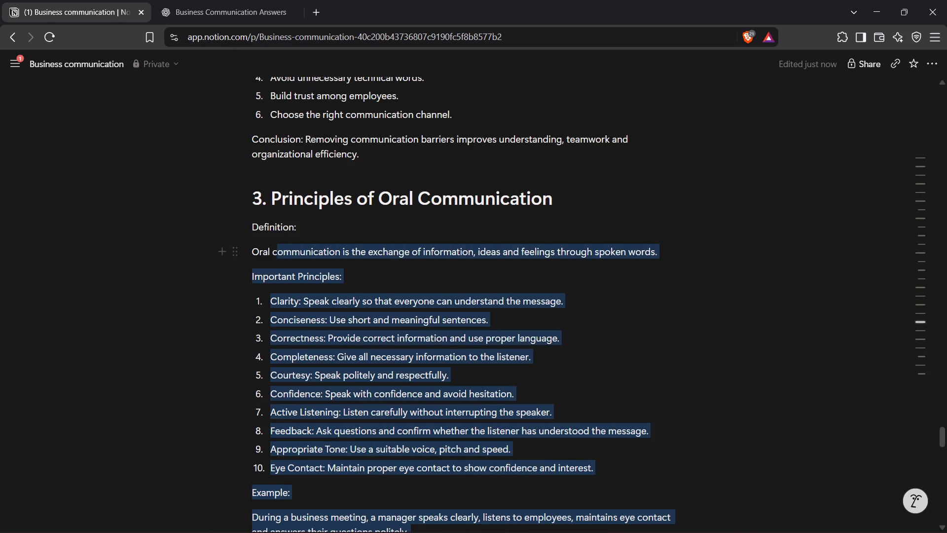
{"action": "left_click_drag", "start_coordinate": [276, 245], "coordinate": [248, 114]}
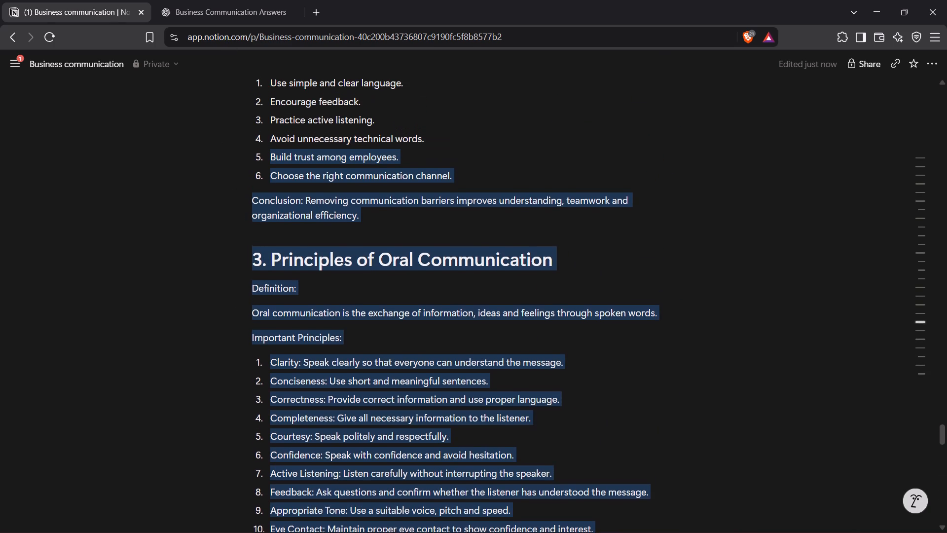
{"action": "left_click_drag", "start_coordinate": [248, 114], "coordinate": [257, 115]}
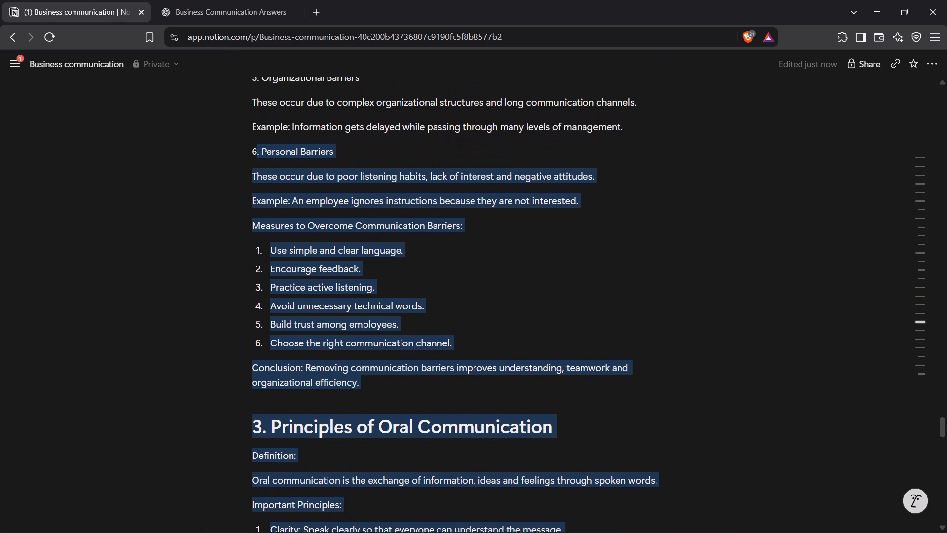
{"action": "left_click_drag", "start_coordinate": [257, 115], "coordinate": [258, 115]}
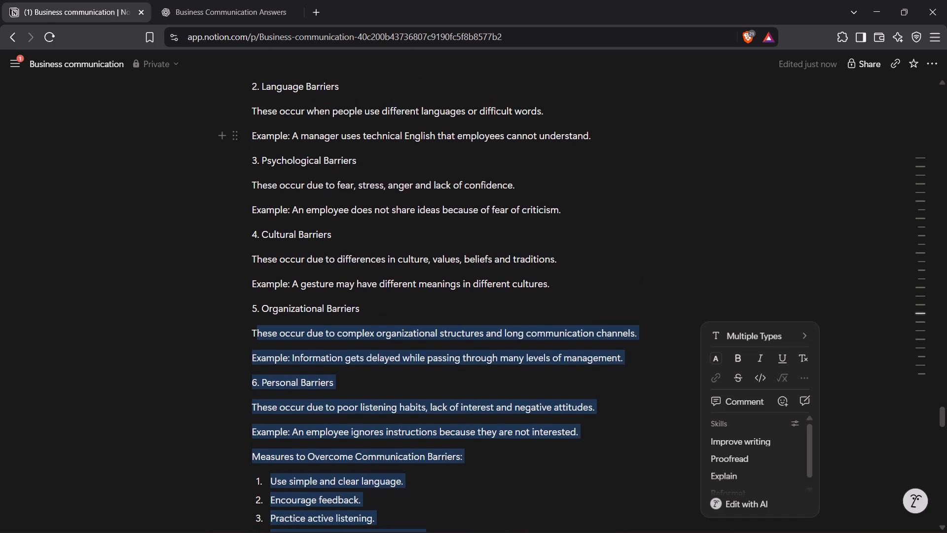
{"action": "key", "text": "BackSpace"}
Delete the repeated copy's text from the Process of Communication "Example:" through the rest of its Barriers of Communication section.
{"action": "left_click_drag", "start_coordinate": [312, 363], "coordinate": [226, 226]}
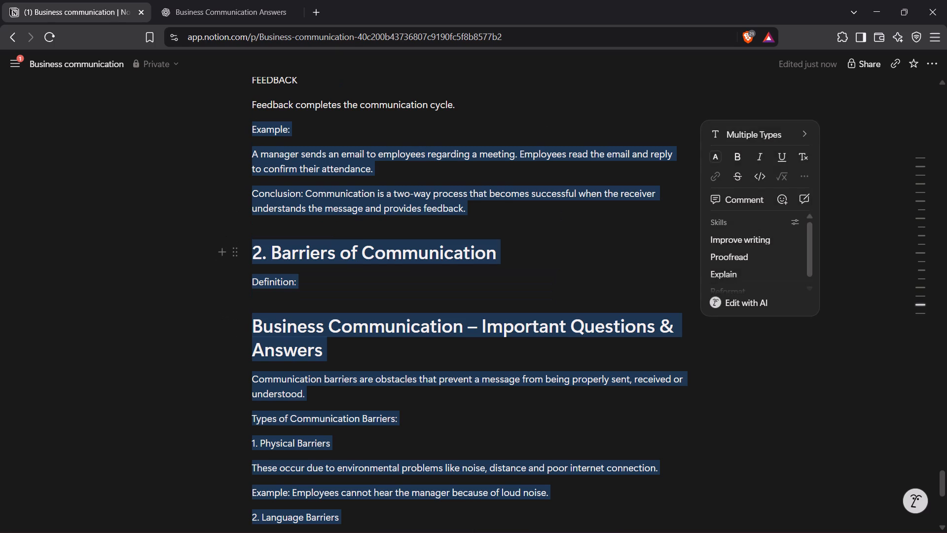
{"action": "scroll", "coordinate": [226, 226], "scroll_direction": "up", "scroll_amount": 8}
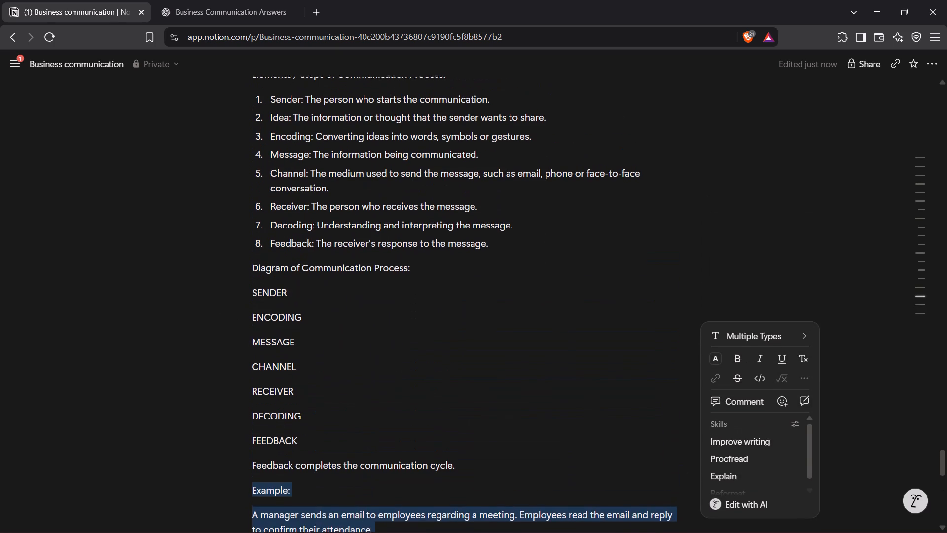
{"action": "key", "text": "BackSpace"}
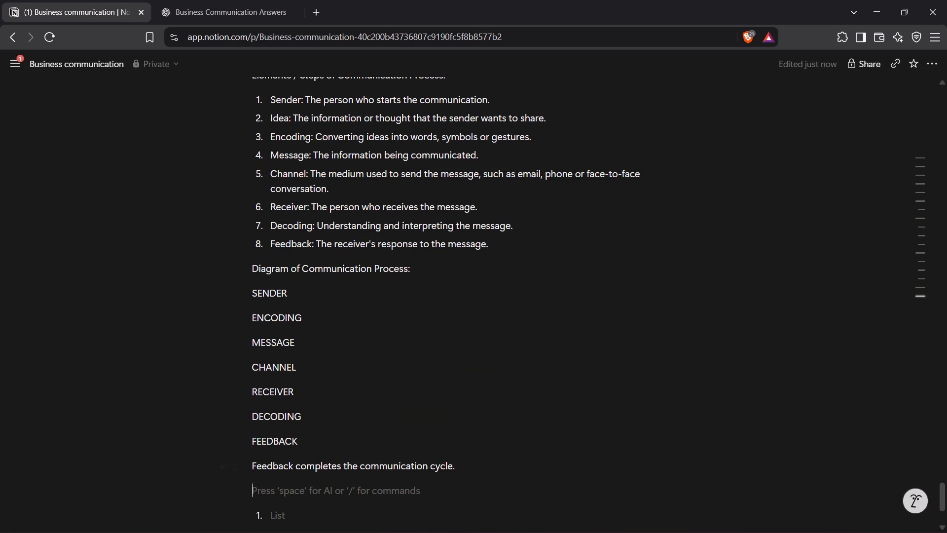
Delete the repeated Process of Communication text below its heading, through "Feedback completes the communication cycle.".
{"action": "left_click_drag", "start_coordinate": [475, 467], "coordinate": [234, 405]}
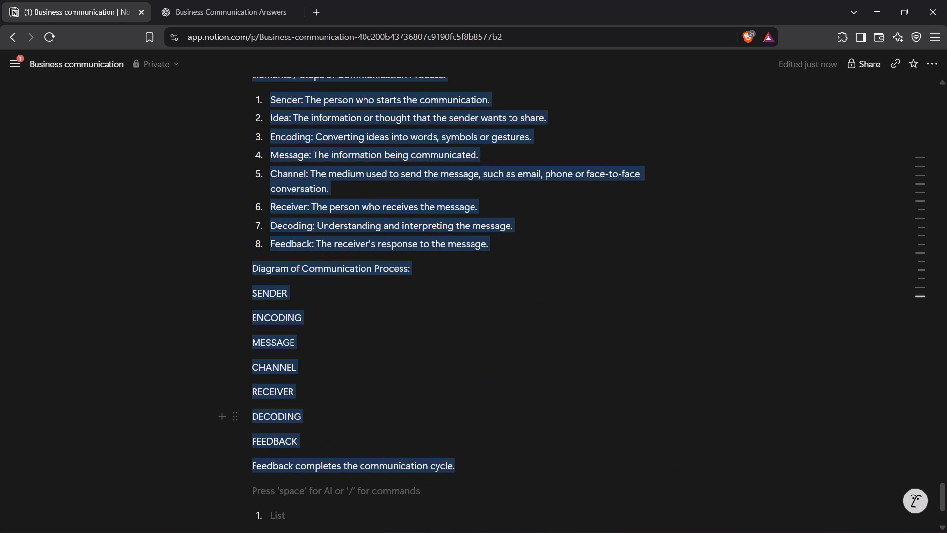
{"action": "left_click_drag", "start_coordinate": [234, 405], "coordinate": [231, 92]}
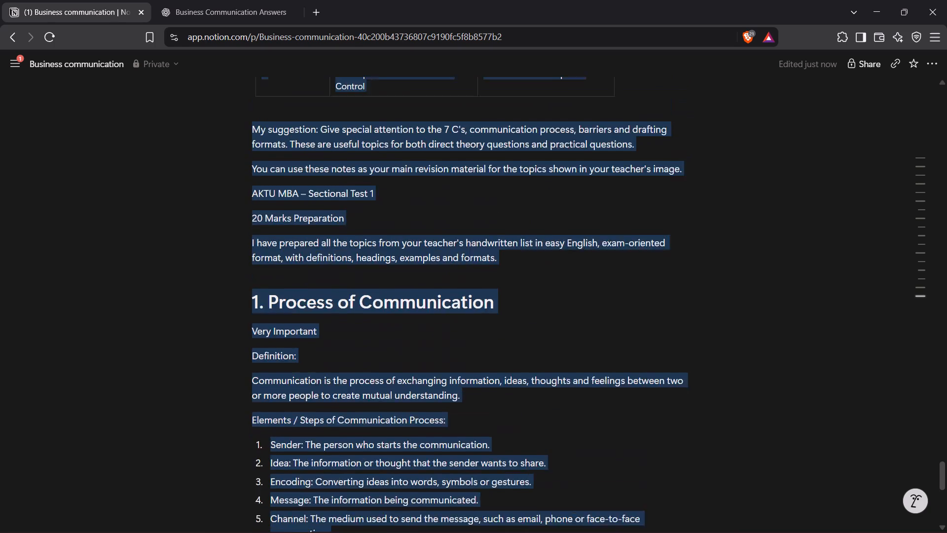
{"action": "left_click_drag", "start_coordinate": [231, 92], "coordinate": [259, 424]}
{"action": "left_click", "coordinate": [259, 424]}
{"action": "key", "text": "BackSpace"}
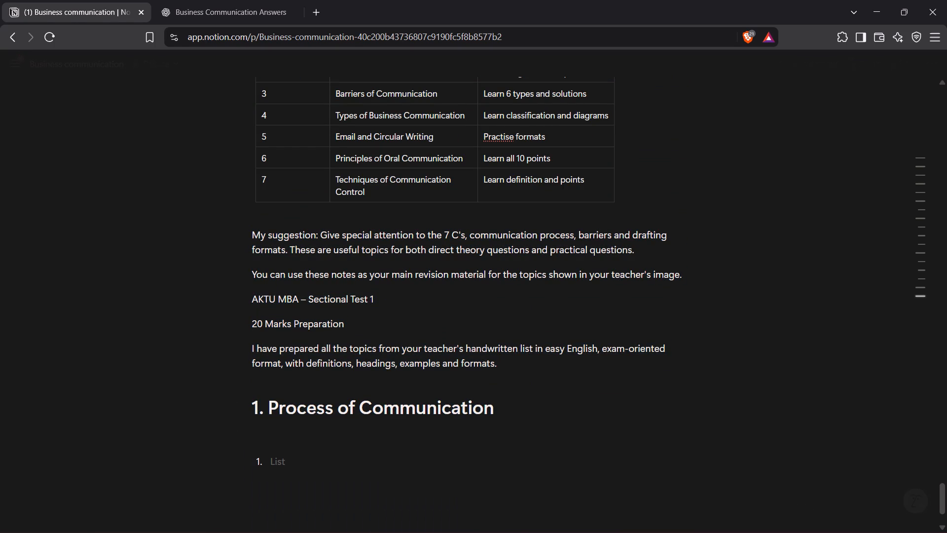
Erase backward from the leftover empty list item through the repeated "1. Process of Communication" heading and intro paragraph into "20 Marks Preparation".
{"action": "left_click", "coordinate": [267, 461]}
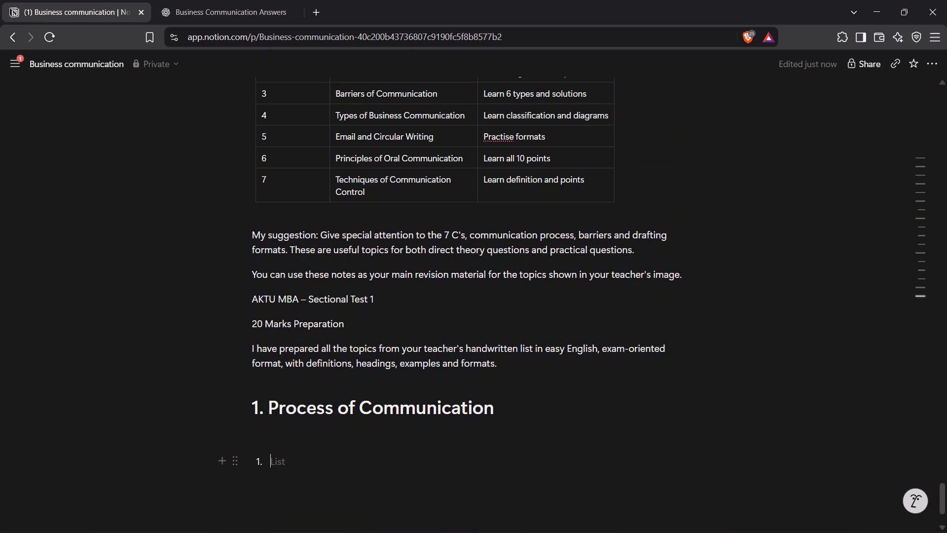
{"action": "key", "text": "BackSpace"}
{"action": "key", "text": "BackSpace"}
{"action": "key", "text": "BackSpace"}
{"action": "key", "text": "BackSpace"}
{"action": "key", "text": "BackSpace"}
{"action": "key", "text": "BackSpace"}
{"action": "key", "text": "BackSpace"}
{"action": "key", "text": "BackSpace"}
{"action": "key", "text": "BackSpace"}
{"action": "key", "text": "BackSpace"}
{"action": "key", "text": "BackSpace"}
{"action": "key", "text": "BackSpace"}
{"action": "key", "text": "BackSpace"}
{"action": "key", "text": "BackSpace"}
{"action": "key", "text": "BackSpace"}
{"action": "key", "text": "BackSpace"}
{"action": "key", "text": "BackSpace"}
{"action": "key", "text": "BackSpace"}
{"action": "key", "text": "BackSpace"}
{"action": "key", "text": "BackSpace"}
{"action": "key", "text": "BackSpace"}
{"action": "key", "text": "BackSpace"}
{"action": "key", "text": "BackSpace"}
{"action": "key", "text": "BackSpace"}
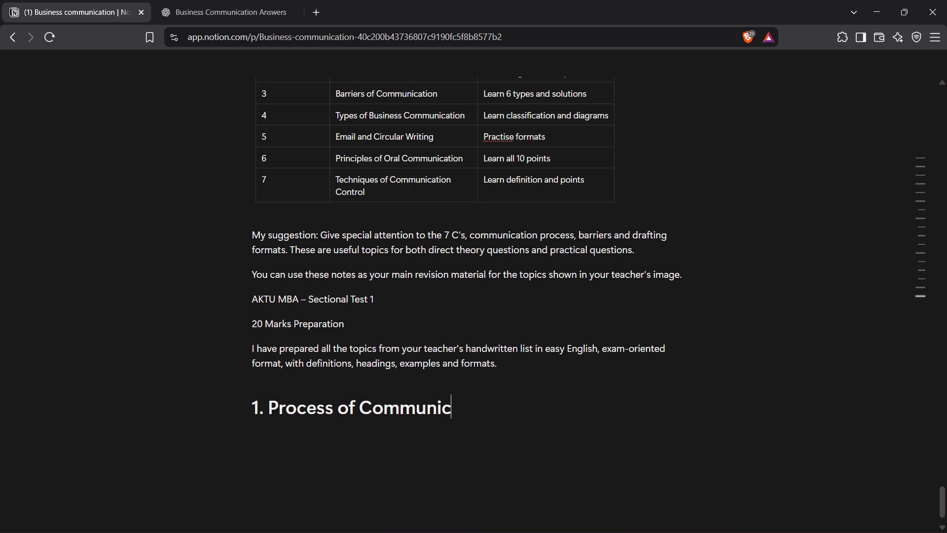
{"action": "key", "text": "BackSpace"}
{"action": "key", "text": "BackSpace"}
{"action": "key", "text": "BackSpace"}
{"action": "key", "text": "BackSpace"}
{"action": "key", "text": "BackSpace"}
{"action": "key", "text": "BackSpace"}
{"action": "key", "text": "BackSpace"}
{"action": "key", "text": "BackSpace"}
{"action": "key", "text": "BackSpace"}
{"action": "key", "text": "BackSpace"}
{"action": "key", "text": "BackSpace"}
{"action": "key", "text": "BackSpace"}
{"action": "key", "text": "BackSpace"}
{"action": "key", "text": "BackSpace"}
{"action": "key", "text": "BackSpace"}
{"action": "key", "text": "BackSpace"}
{"action": "key", "text": "BackSpace"}
{"action": "key", "text": "BackSpace"}
{"action": "key", "text": "BackSpace"}
{"action": "key", "text": "BackSpace"}
{"action": "key", "text": "BackSpace"}
{"action": "key", "text": "BackSpace"}
{"action": "key", "text": "BackSpace"}
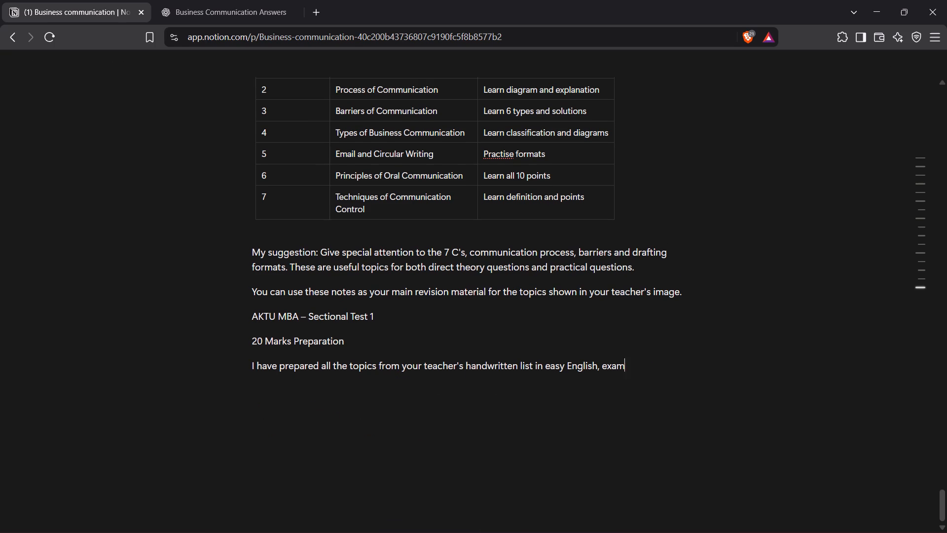
{"action": "key", "text": "BackSpace"}
{"action": "key", "text": "BackSpace"}
{"action": "key", "text": "BackSpace"}
{"action": "key", "text": "BackSpace"}
{"action": "key", "text": "BackSpace"}
{"action": "key", "text": "BackSpace"}
{"action": "key", "text": "BackSpace"}
{"action": "key", "text": "BackSpace"}
{"action": "key", "text": "BackSpace"}
{"action": "key", "text": "BackSpace"}
{"action": "key", "text": "BackSpace"}
{"action": "key", "text": "BackSpace"}
{"action": "key", "text": "BackSpace"}
{"action": "key", "text": "BackSpace"}
{"action": "key", "text": "BackSpace"}
{"action": "key", "text": "BackSpace"}
{"action": "key", "text": "BackSpace"}
{"action": "key", "text": "BackSpace"}
{"action": "key", "text": "BackSpace"}
{"action": "key", "text": "BackSpace"}
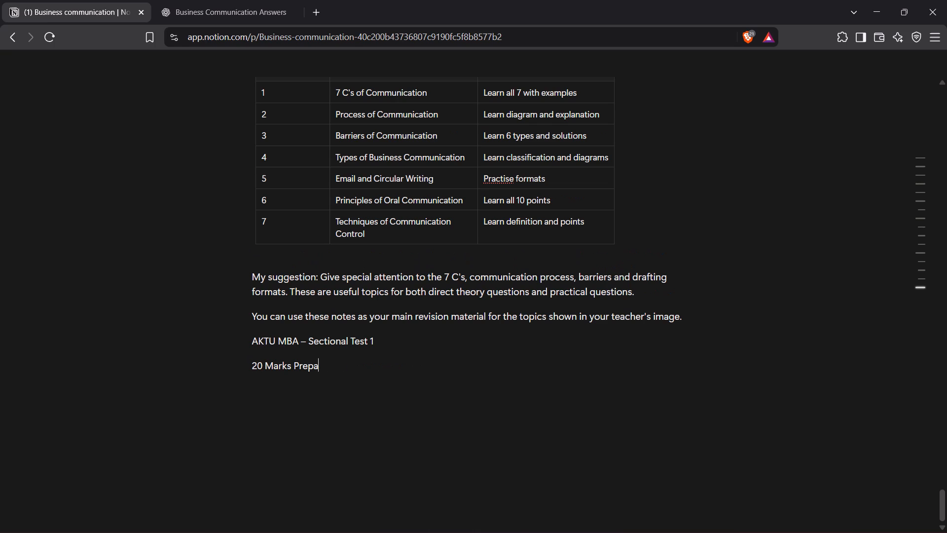
{"action": "key", "text": "BackSpace"}
{"action": "scroll", "coordinate": [267, 461], "scroll_direction": "right", "scroll_amount": 1}
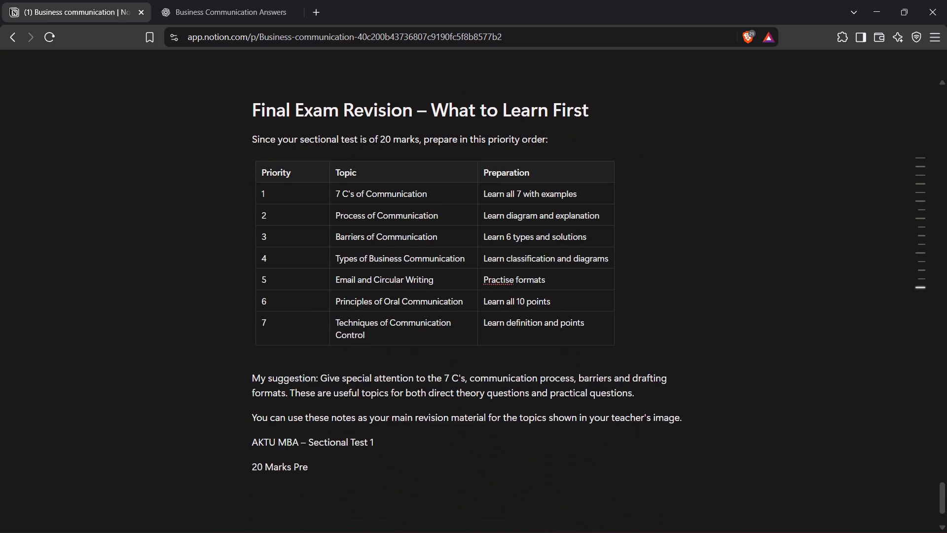
{"action": "scroll", "coordinate": [267, 461], "scroll_direction": "right", "scroll_amount": 2}
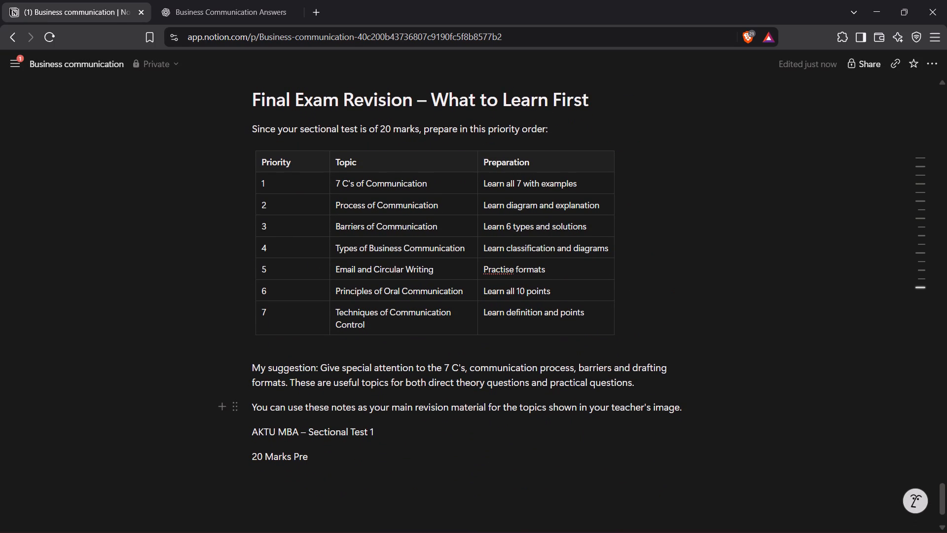
Delete the closing lines after "My suggestion", from "You can use these notes" through "AKTU MBA – Sectional Test 1" and "20 Marks Pre".
{"action": "left_click_drag", "start_coordinate": [252, 403], "coordinate": [300, 454]}
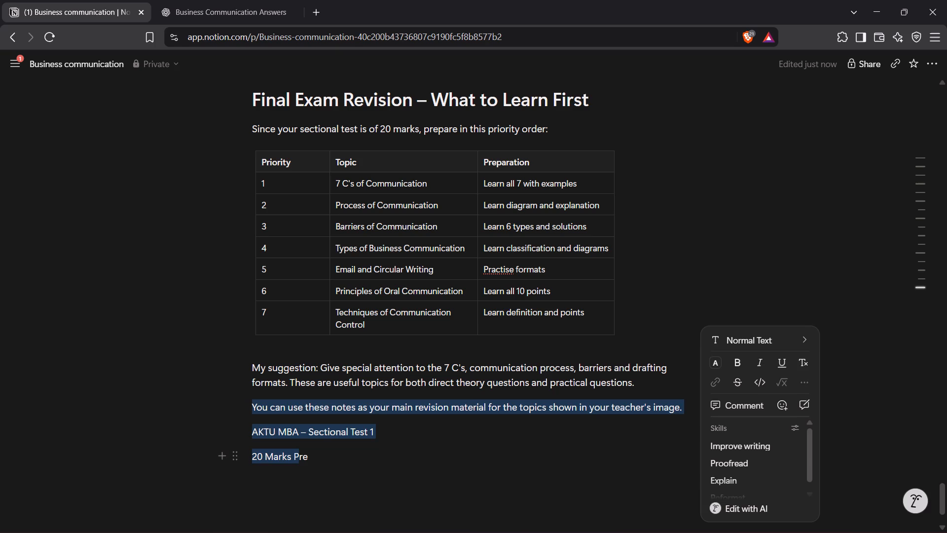
{"action": "key", "text": "BackSpace"}
{"action": "key", "text": "Delete"}
{"action": "key", "text": "Delete"}
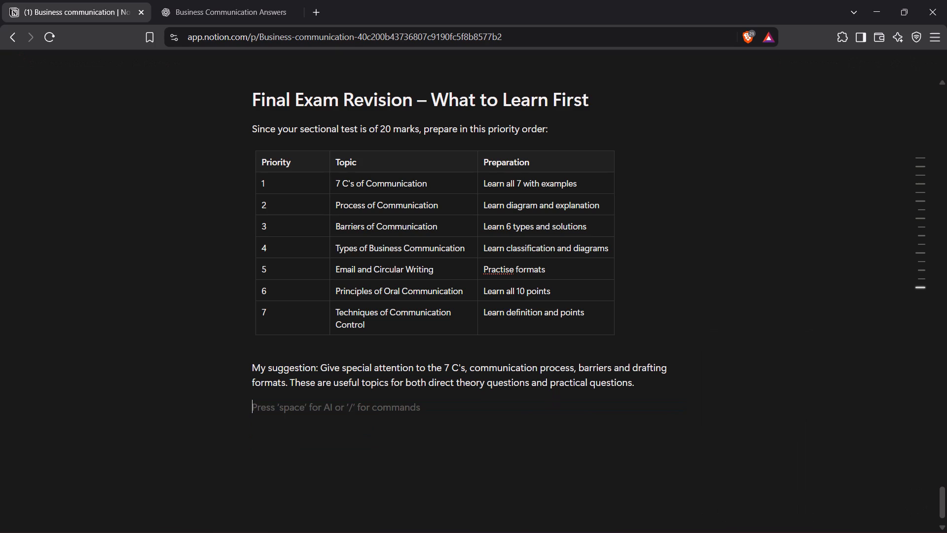
Look back over the remaining notes up to the page title.
{"action": "scroll", "coordinate": [300, 454], "scroll_direction": "up", "scroll_amount": 17}
{"action": "scroll", "coordinate": [300, 454], "scroll_direction": "up", "scroll_amount": 7}
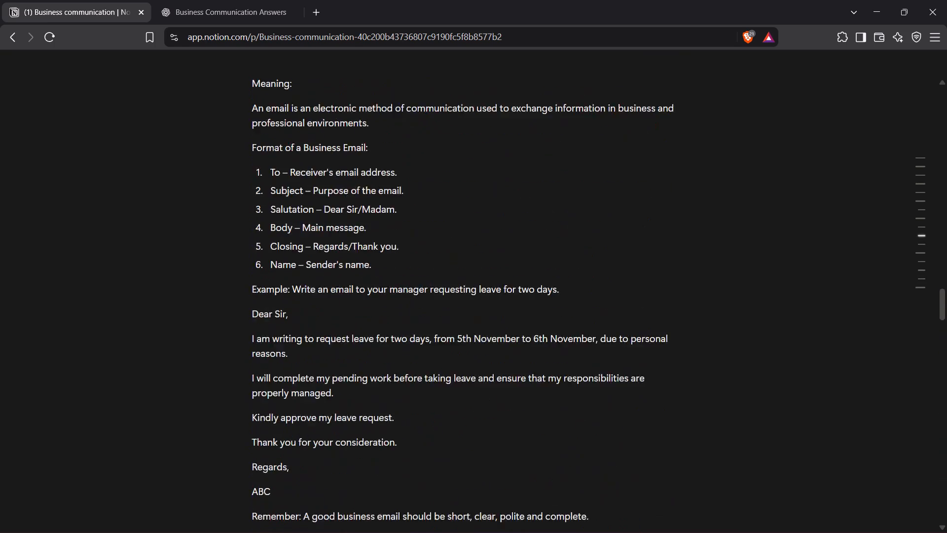
{"action": "scroll", "coordinate": [300, 454], "scroll_direction": "up", "scroll_amount": 13}
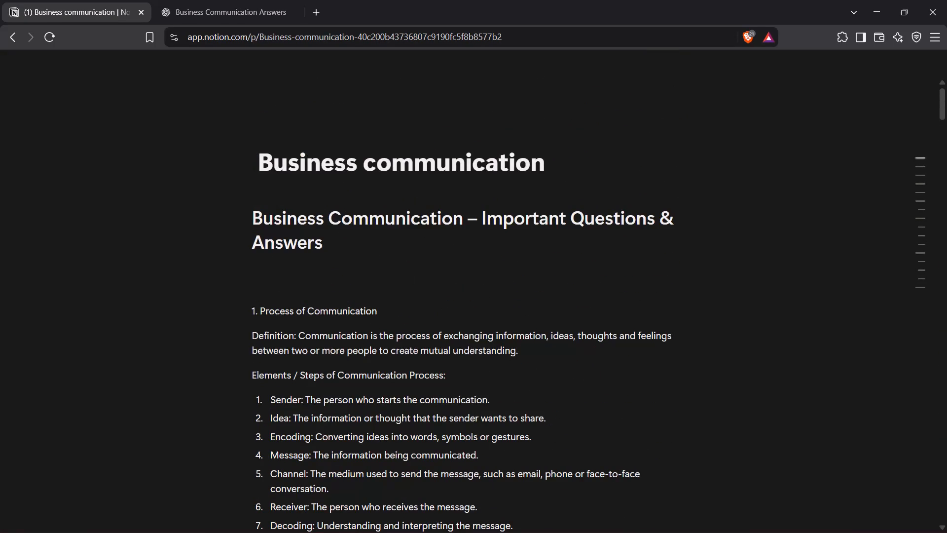
Read section 1, Process of Communication, covering its definition, elements, example and conclusion.
{"action": "scroll", "coordinate": [300, 454], "scroll_direction": "down", "scroll_amount": 1}
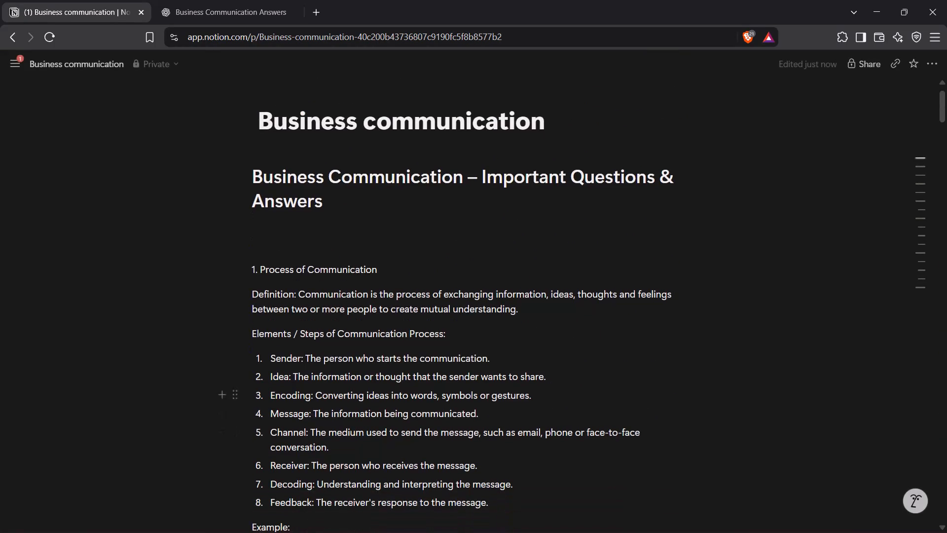
{"action": "scroll", "coordinate": [409, 380], "scroll_direction": "down", "scroll_amount": 1}
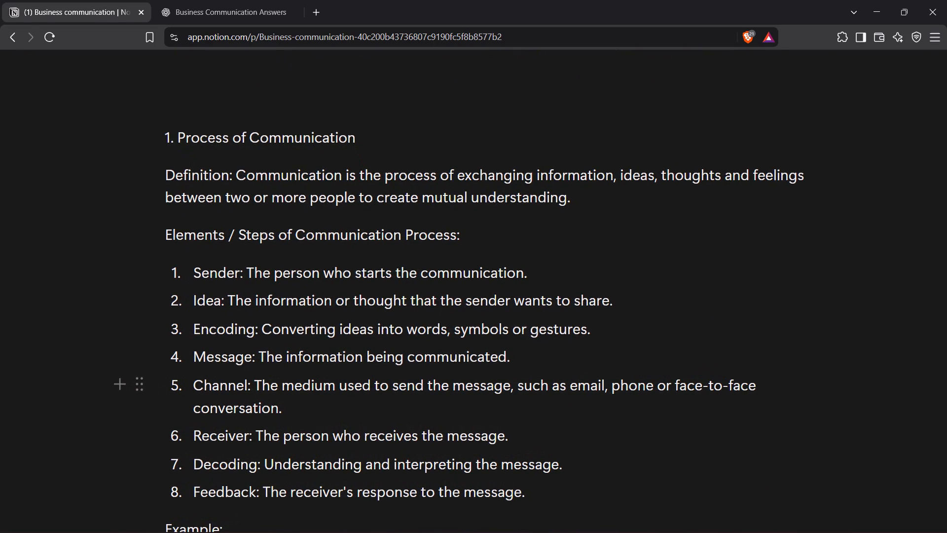
{"action": "scroll", "coordinate": [418, 372], "scroll_direction": "left", "scroll_amount": 1}
{"action": "scroll", "coordinate": [418, 372], "scroll_direction": "up", "scroll_amount": 4}
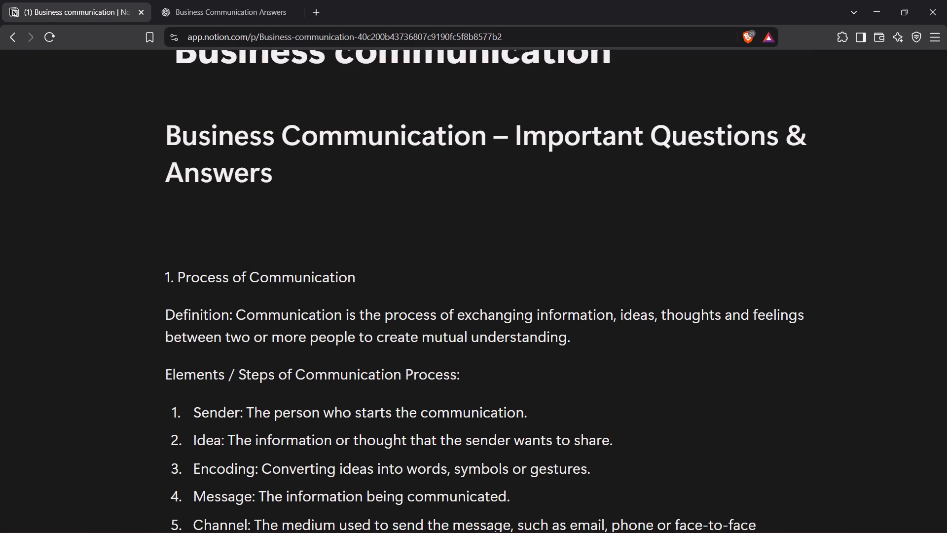
{"action": "scroll", "coordinate": [418, 372], "scroll_direction": "down", "scroll_amount": 2}
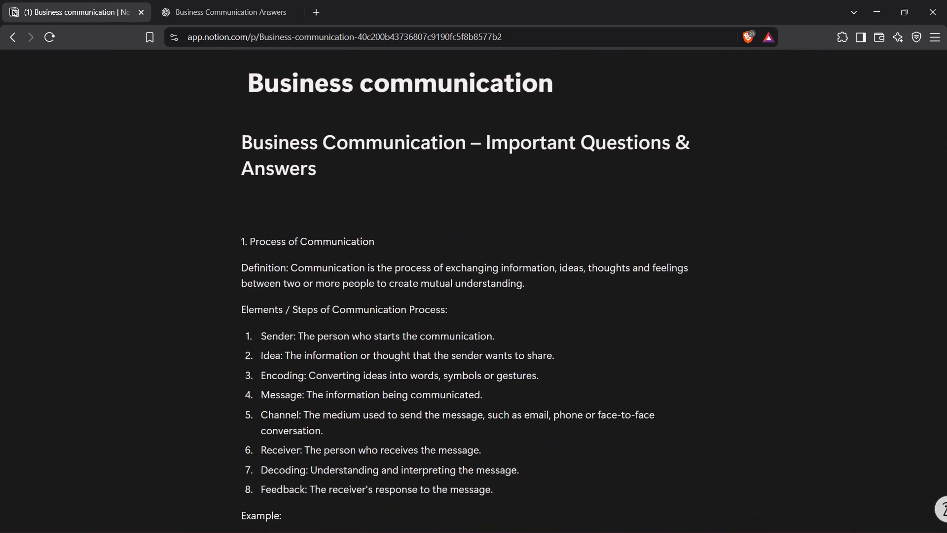
{"action": "scroll", "coordinate": [418, 372], "scroll_direction": "down", "scroll_amount": 2}
{"action": "scroll", "coordinate": [418, 372], "scroll_direction": "up", "scroll_amount": 2}
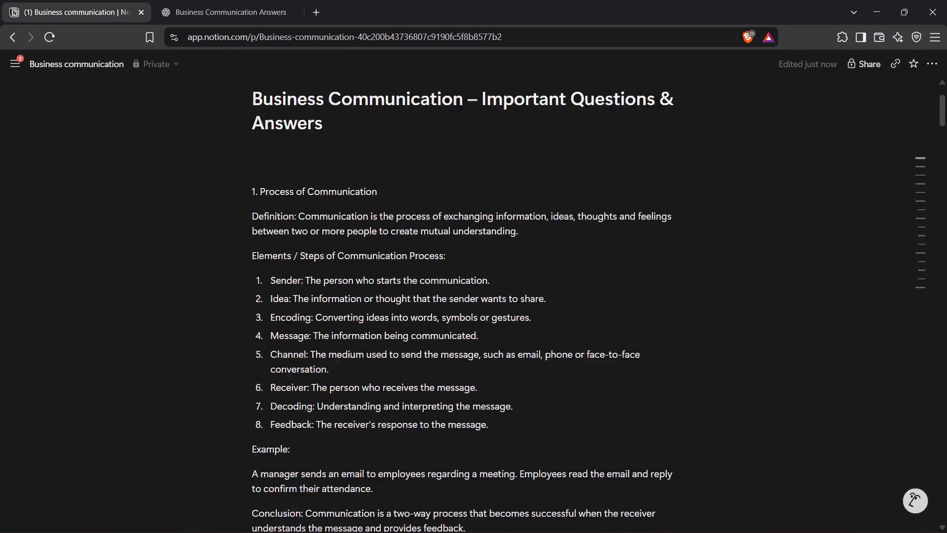
{"action": "scroll", "coordinate": [418, 372], "scroll_direction": "up", "scroll_amount": 2}
{"action": "scroll", "coordinate": [418, 372], "scroll_direction": "down", "scroll_amount": 1}
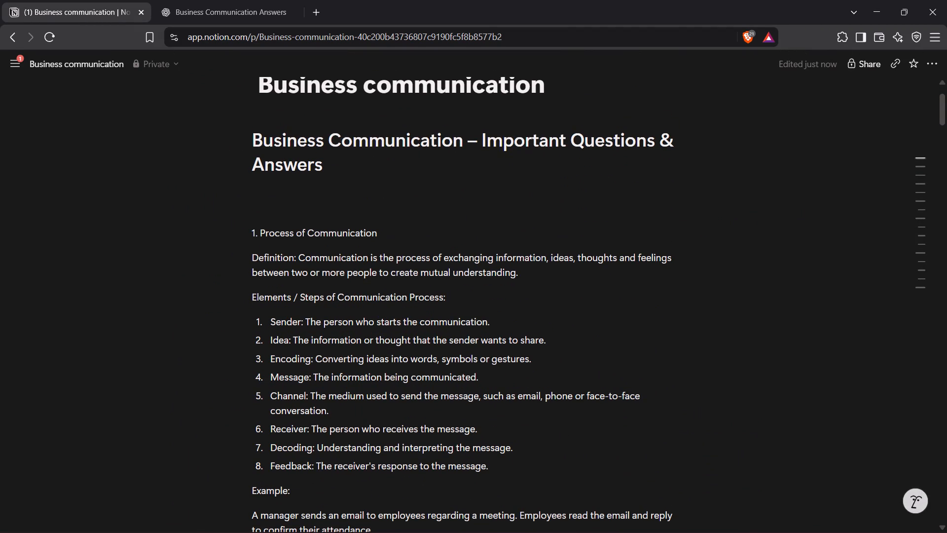
{"action": "scroll", "coordinate": [434, 370], "scroll_direction": "up", "scroll_amount": 2}
{"action": "scroll", "coordinate": [434, 370], "scroll_direction": "down", "scroll_amount": 4}
{"action": "scroll", "coordinate": [434, 370], "scroll_direction": "up", "scroll_amount": 1}
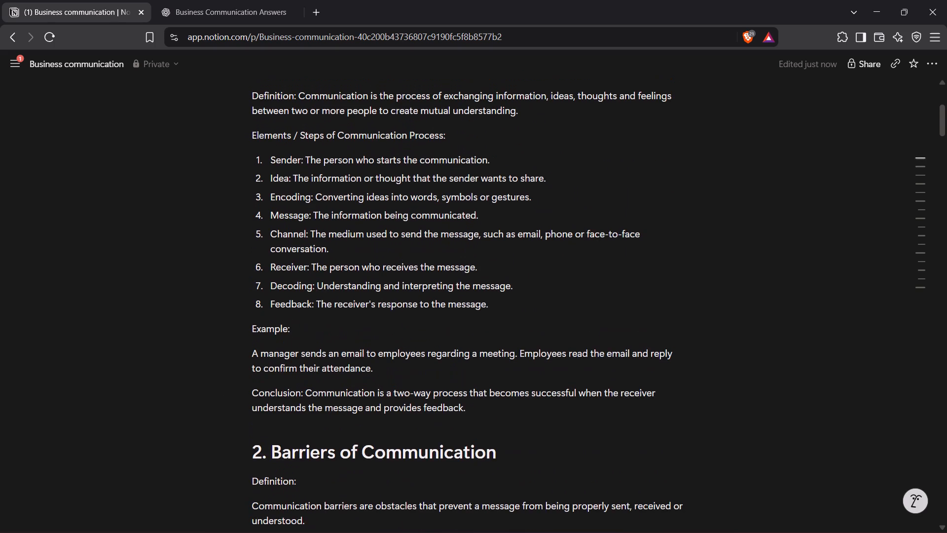
{"action": "scroll", "coordinate": [434, 370], "scroll_direction": "up", "scroll_amount": 2}
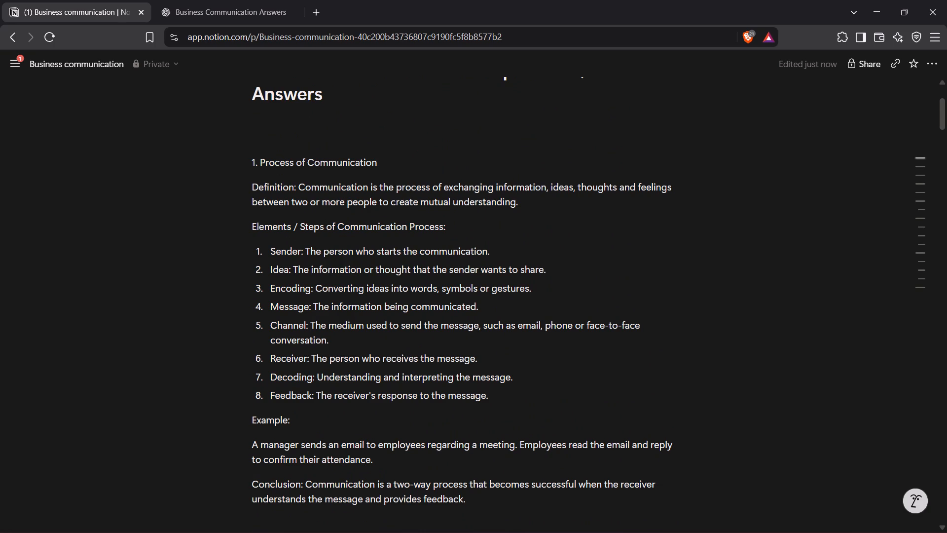
{"action": "scroll", "coordinate": [434, 370], "scroll_direction": "down", "scroll_amount": 2}
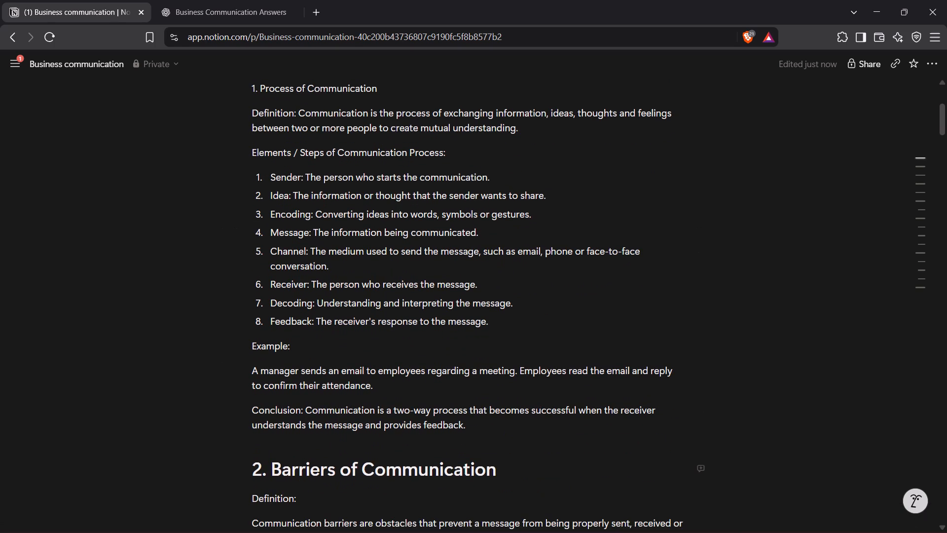
{"action": "scroll", "coordinate": [568, 468], "scroll_direction": "up", "scroll_amount": 3}
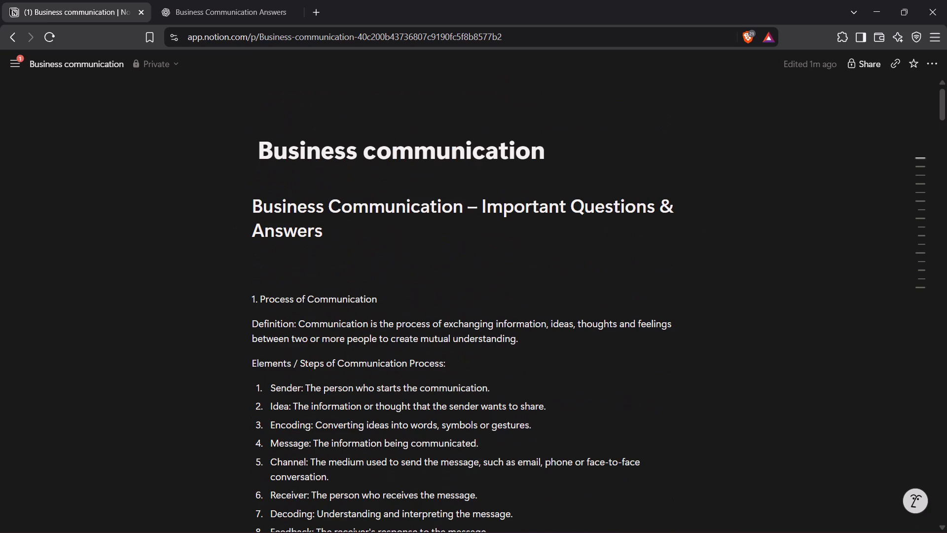
{"action": "scroll", "coordinate": [568, 468], "scroll_direction": "up", "scroll_amount": 1}
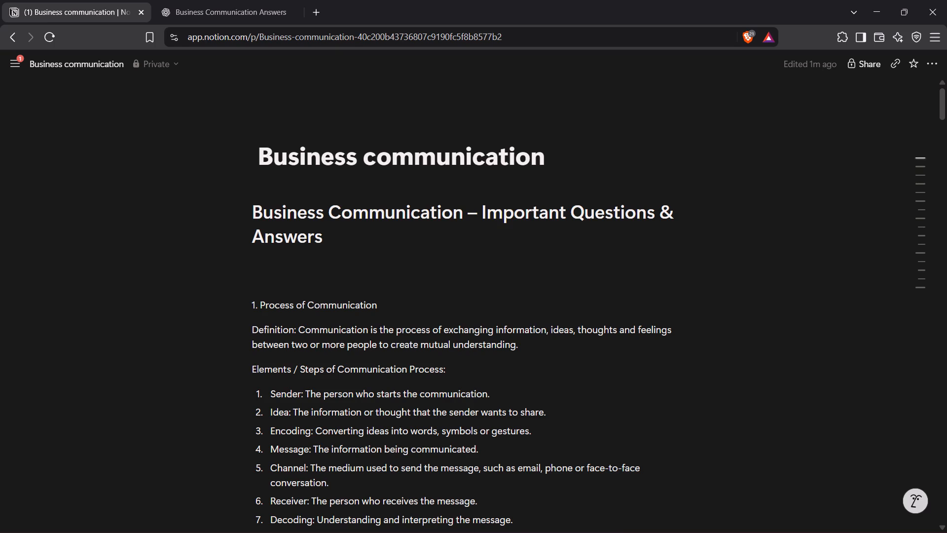
{"action": "scroll", "coordinate": [444, 291], "scroll_direction": "down", "scroll_amount": 2}
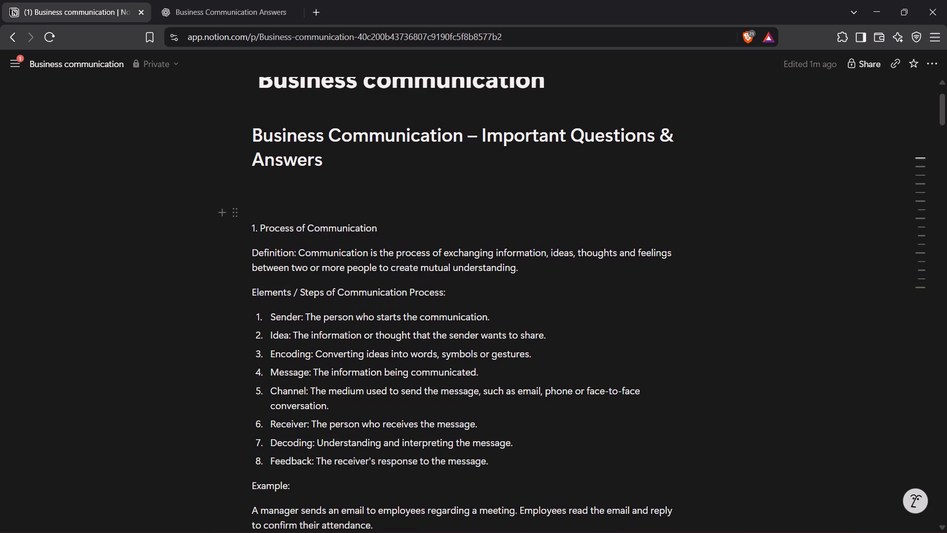
{"action": "scroll", "coordinate": [391, 257], "scroll_direction": "down", "scroll_amount": 1}
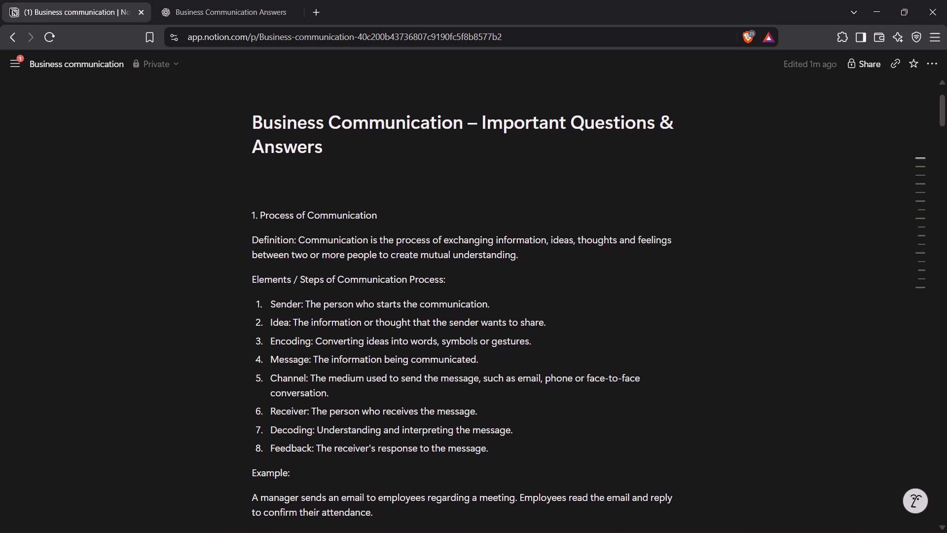
{"action": "scroll", "coordinate": [391, 257], "scroll_direction": "down", "scroll_amount": 1}
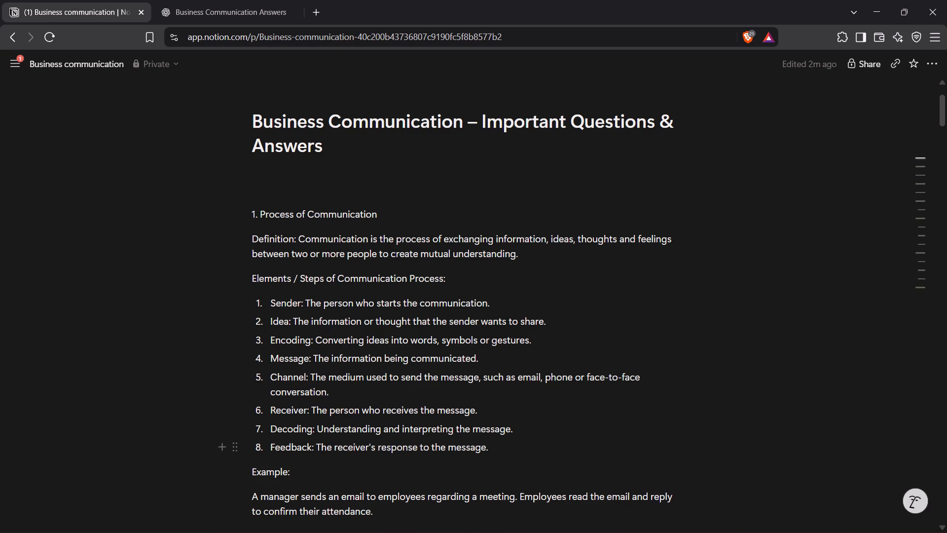
{"action": "scroll", "coordinate": [533, 454], "scroll_direction": "down", "scroll_amount": 1}
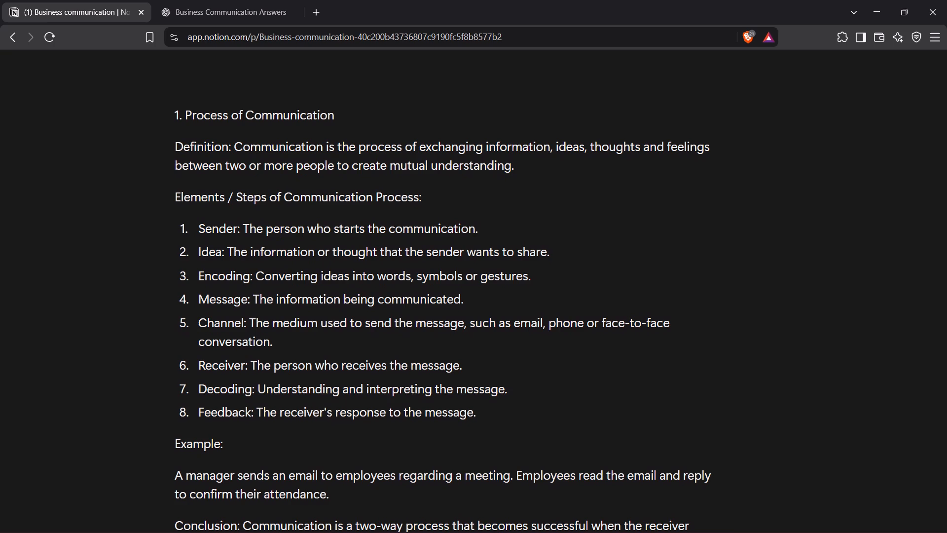
Join the Barriers of Communication definition text onto its "Definition:" line, separated by a space.
{"action": "left_click", "coordinate": [533, 454]}
{"action": "scroll", "coordinate": [240, 512], "scroll_direction": "down", "scroll_amount": 3}
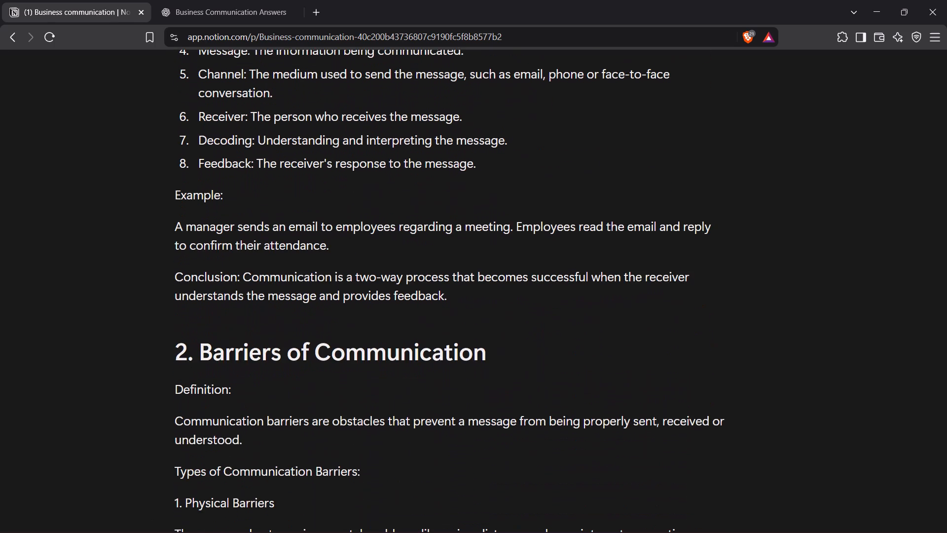
{"action": "scroll", "coordinate": [240, 512], "scroll_direction": "down", "scroll_amount": 2}
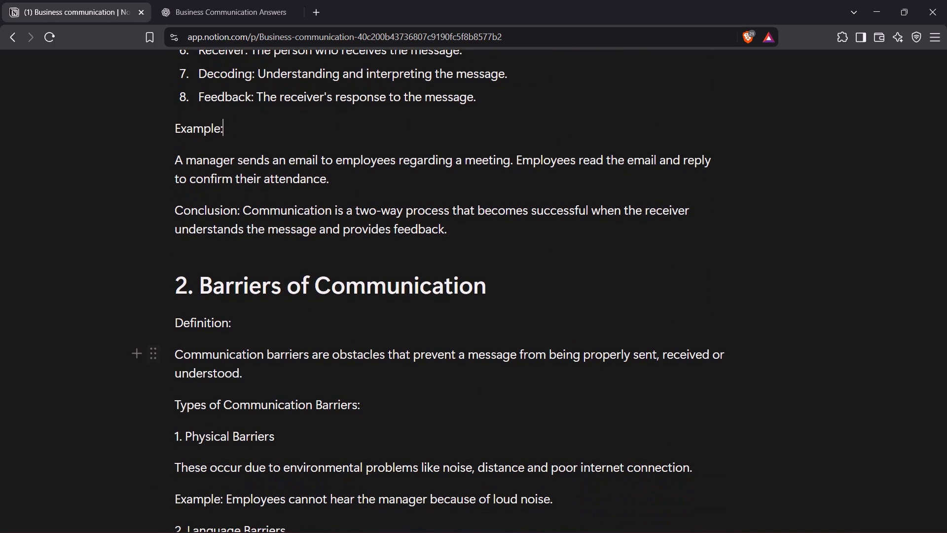
{"action": "left_click", "coordinate": [173, 353]}
{"action": "key", "text": "BackSpace"}
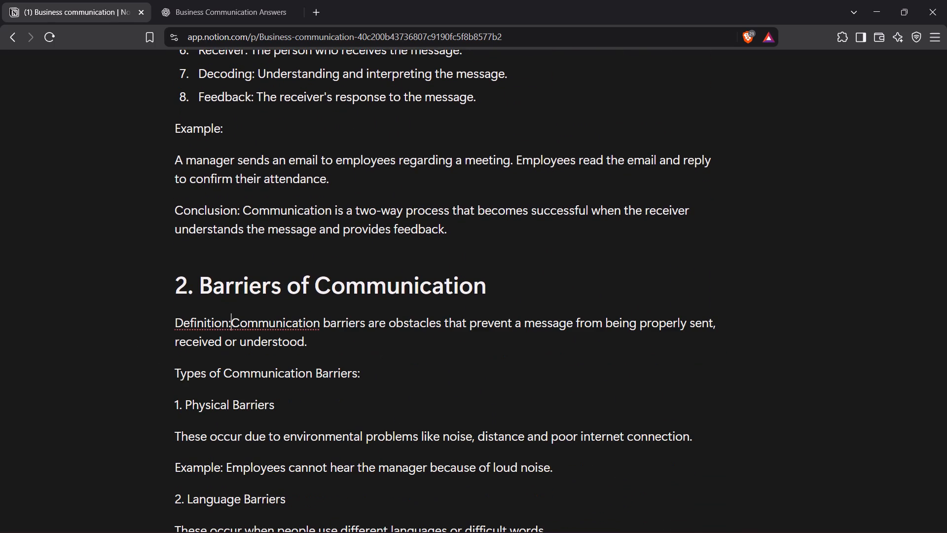
{"action": "key", "text": "space"}
Glance back at section 1, and read the barrier types in section 2, from Physical to Personal Barriers, with their examples.
{"action": "scroll", "coordinate": [173, 353], "scroll_direction": "up", "scroll_amount": 2}
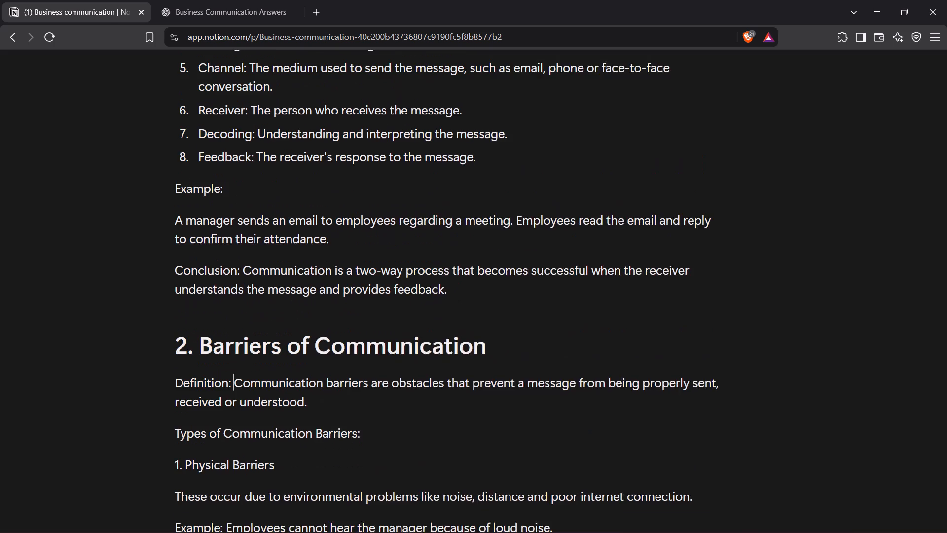
{"action": "scroll", "coordinate": [173, 353], "scroll_direction": "up", "scroll_amount": 5}
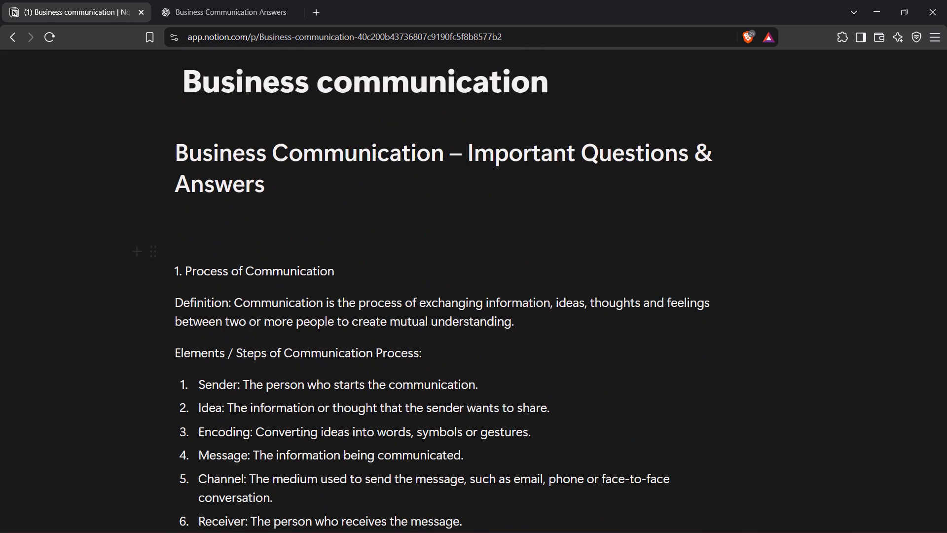
{"action": "scroll", "coordinate": [240, 465], "scroll_direction": "down", "scroll_amount": 5}
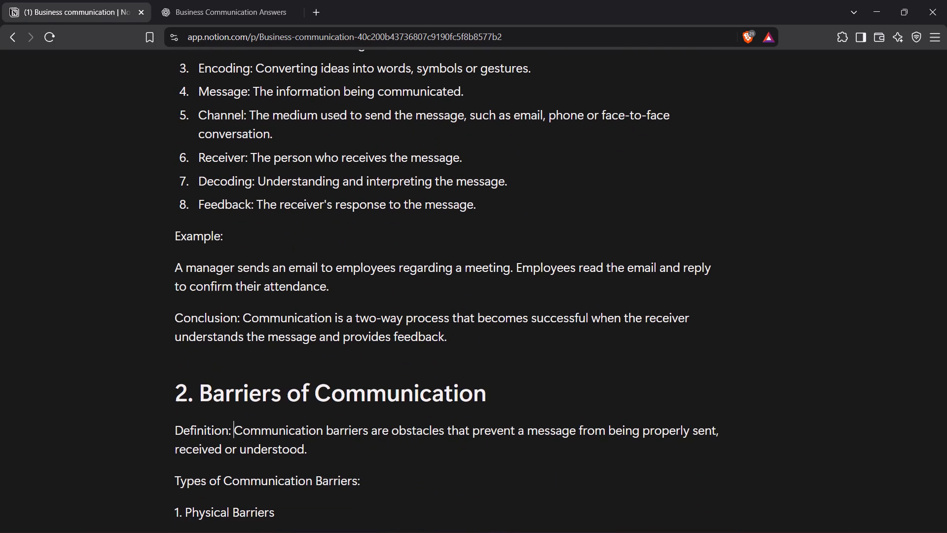
{"action": "scroll", "coordinate": [240, 465], "scroll_direction": "down", "scroll_amount": 1}
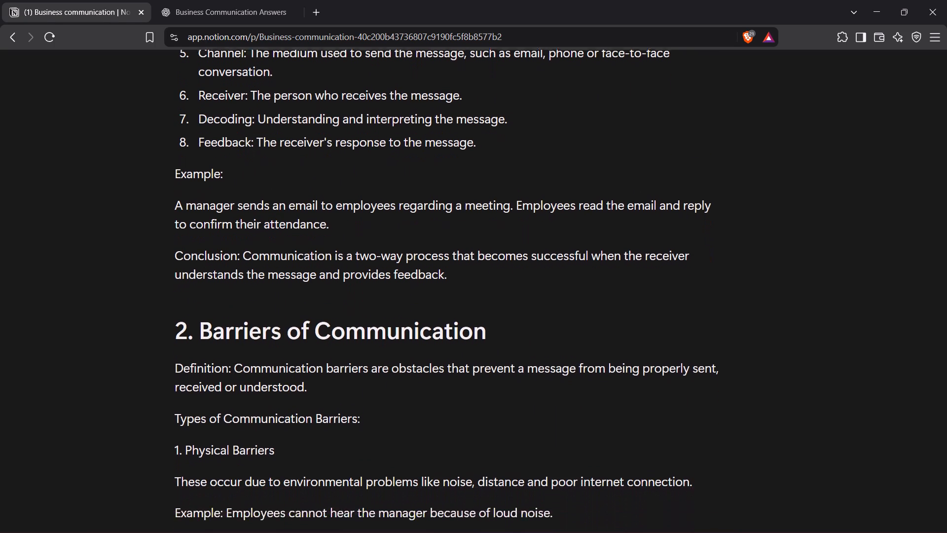
{"action": "scroll", "coordinate": [240, 465], "scroll_direction": "down", "scroll_amount": 2}
{"action": "scroll", "coordinate": [240, 465], "scroll_direction": "right", "scroll_amount": 1}
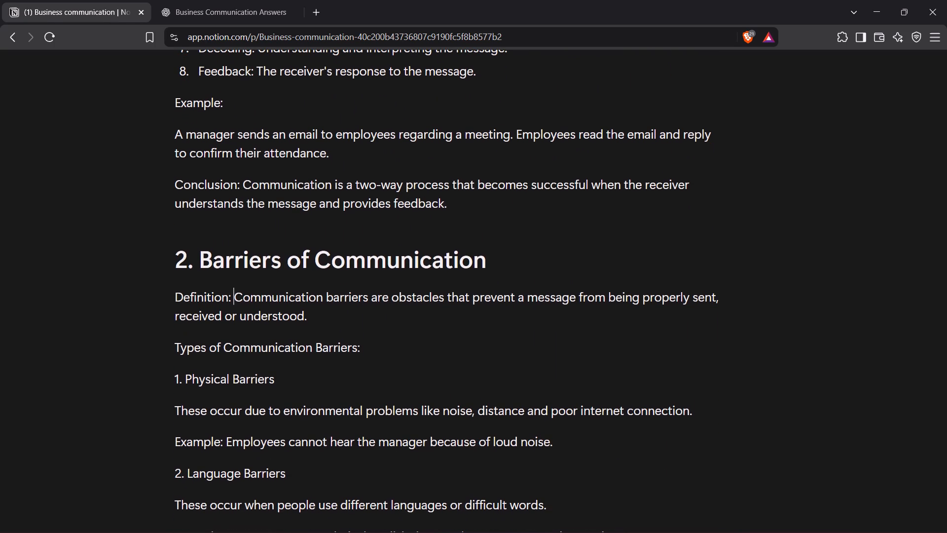
{"action": "scroll", "coordinate": [240, 465], "scroll_direction": "right", "scroll_amount": 1}
{"action": "scroll", "coordinate": [240, 465], "scroll_direction": "down", "scroll_amount": 2}
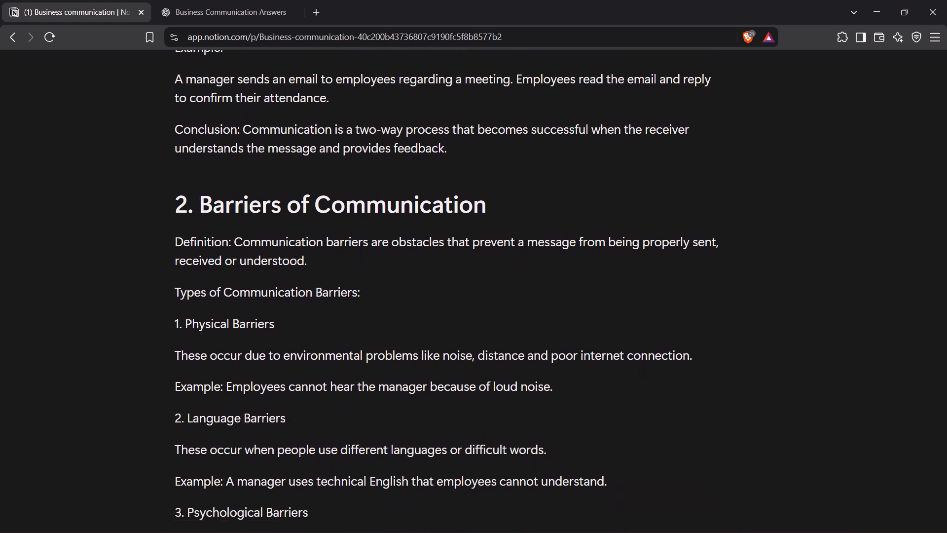
{"action": "scroll", "coordinate": [240, 465], "scroll_direction": "down", "scroll_amount": 3}
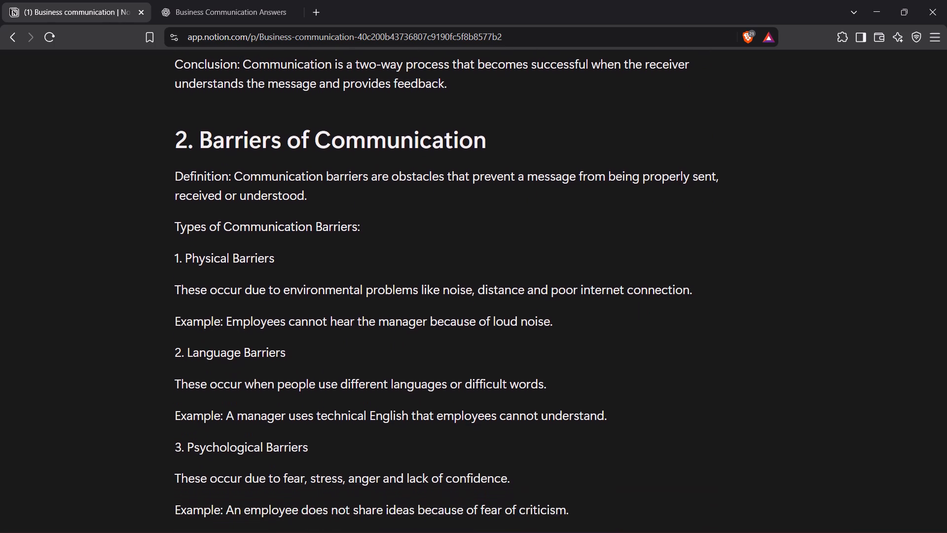
{"action": "scroll", "coordinate": [240, 465], "scroll_direction": "down", "scroll_amount": 4}
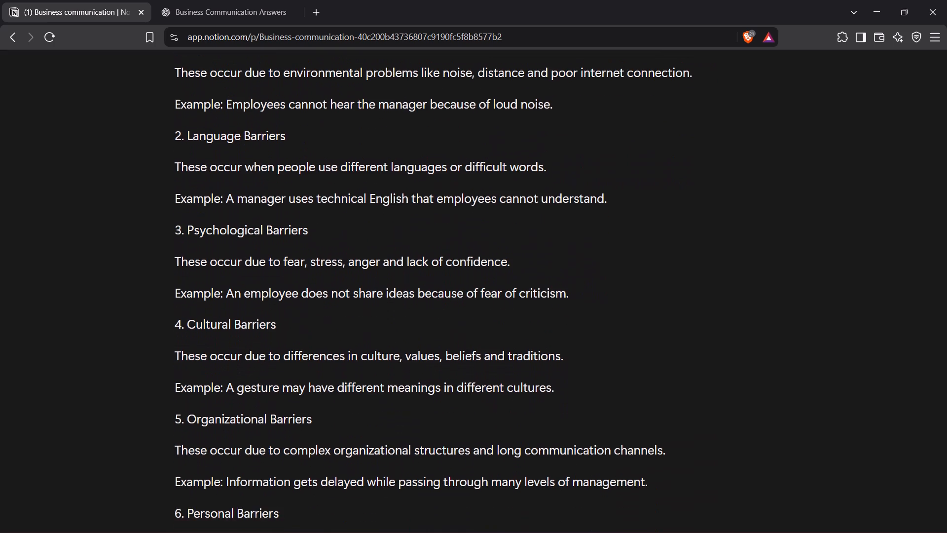
{"action": "scroll", "coordinate": [240, 465], "scroll_direction": "down", "scroll_amount": 3}
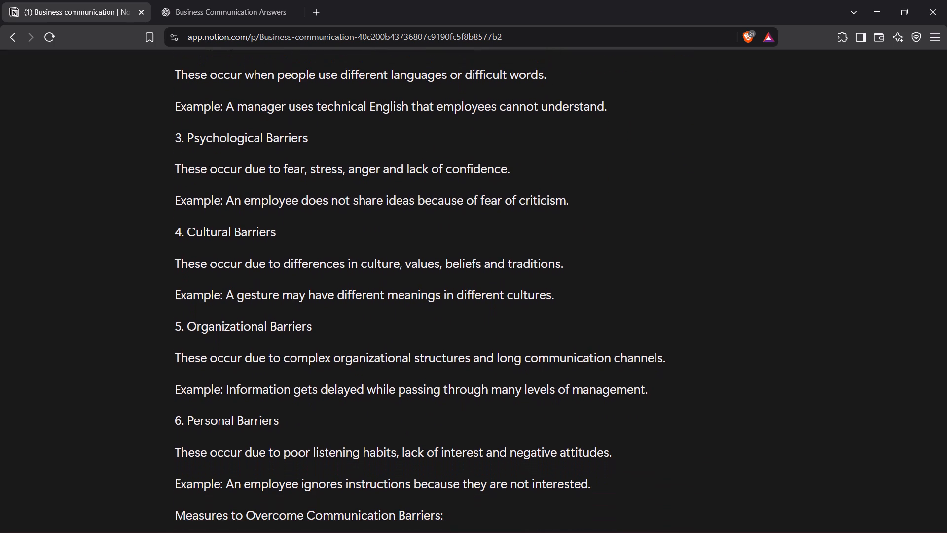
{"action": "scroll", "coordinate": [240, 465], "scroll_direction": "down", "scroll_amount": 1}
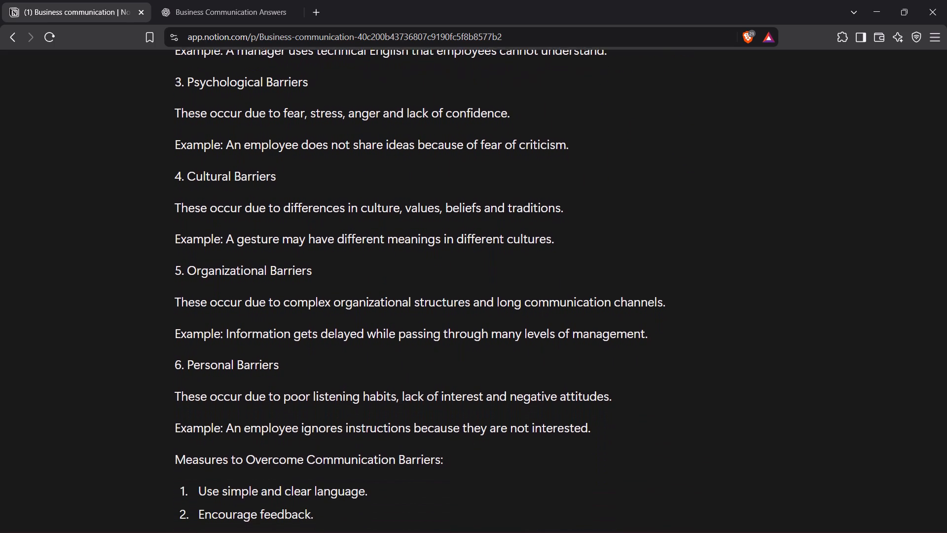
{"action": "scroll", "coordinate": [240, 465], "scroll_direction": "down", "scroll_amount": 2}
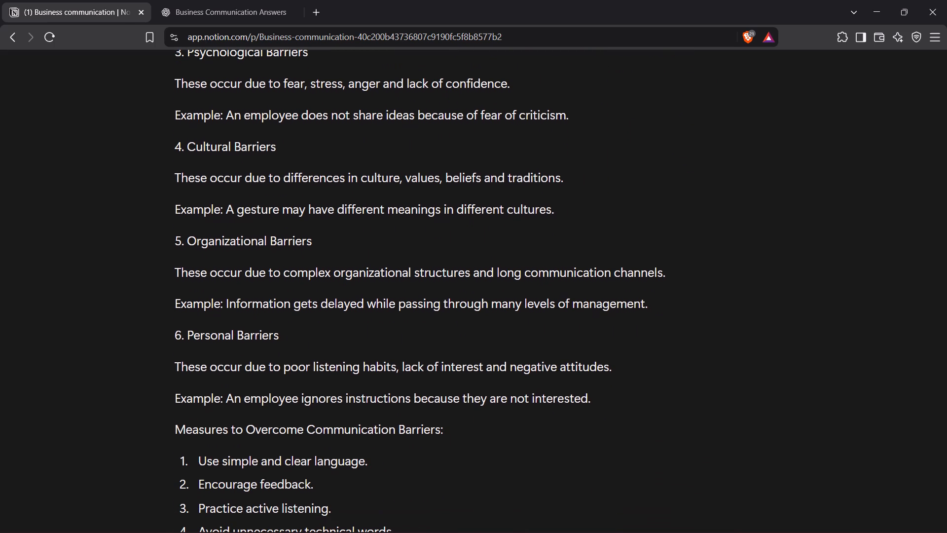
Read the Measures to Overcome Communication Barriers list and the conclusion of section 2.
{"action": "scroll", "coordinate": [240, 465], "scroll_direction": "down", "scroll_amount": 1}
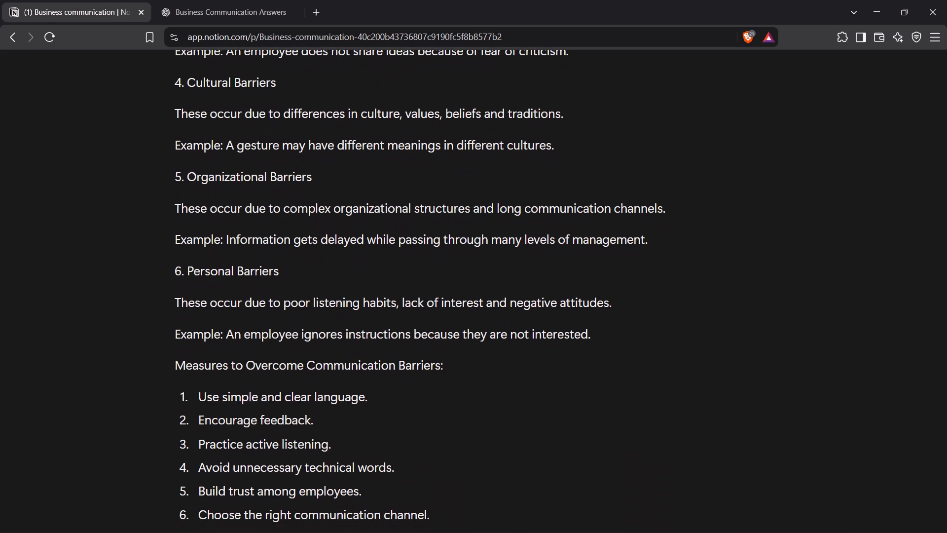
{"action": "scroll", "coordinate": [240, 465], "scroll_direction": "down", "scroll_amount": 1}
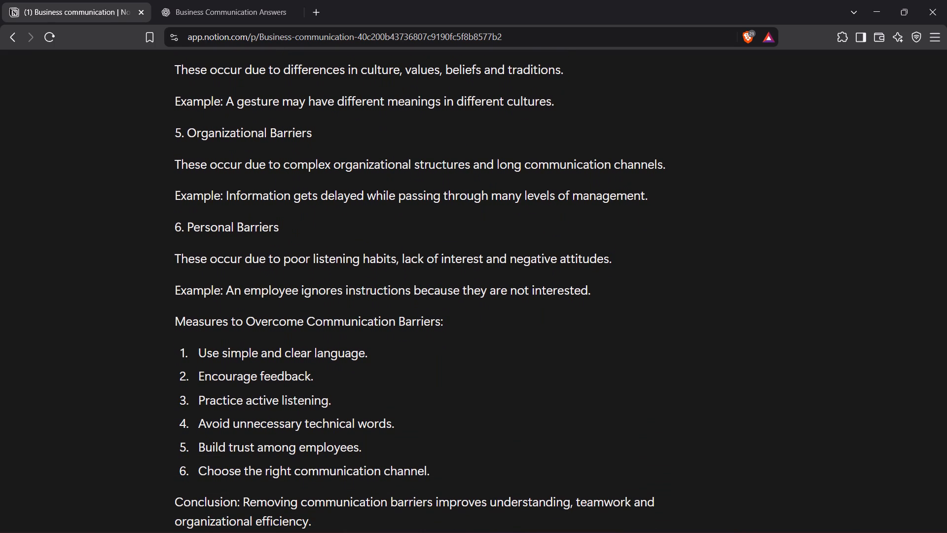
{"action": "scroll", "coordinate": [241, 463], "scroll_direction": "down", "scroll_amount": 1}
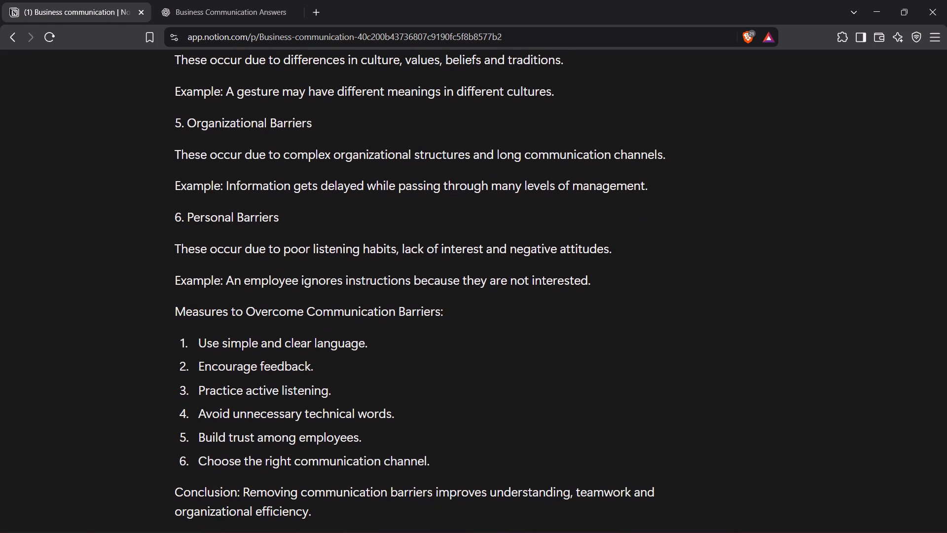
{"action": "scroll", "coordinate": [241, 463], "scroll_direction": "down", "scroll_amount": 3}
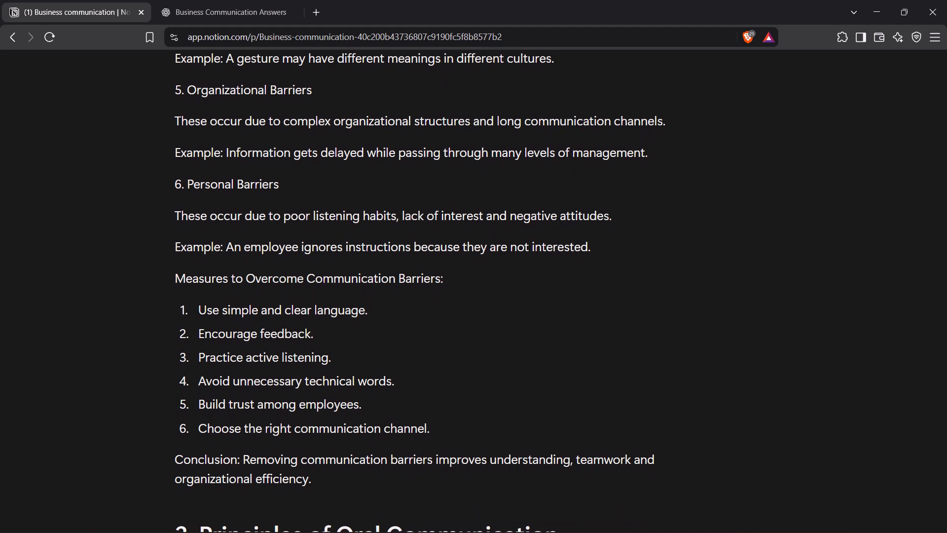
{"action": "scroll", "coordinate": [241, 463], "scroll_direction": "down", "scroll_amount": 1}
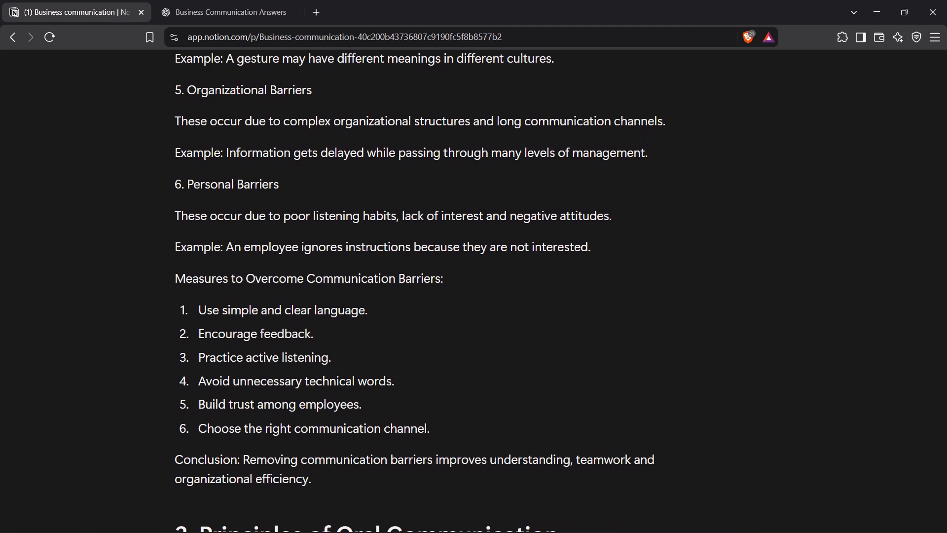
{"action": "scroll", "coordinate": [241, 463], "scroll_direction": "down", "scroll_amount": 1}
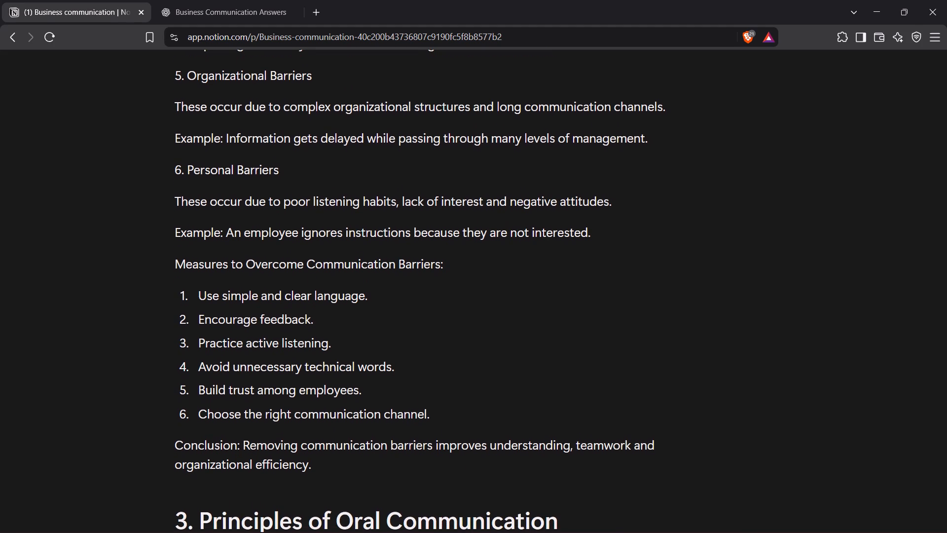
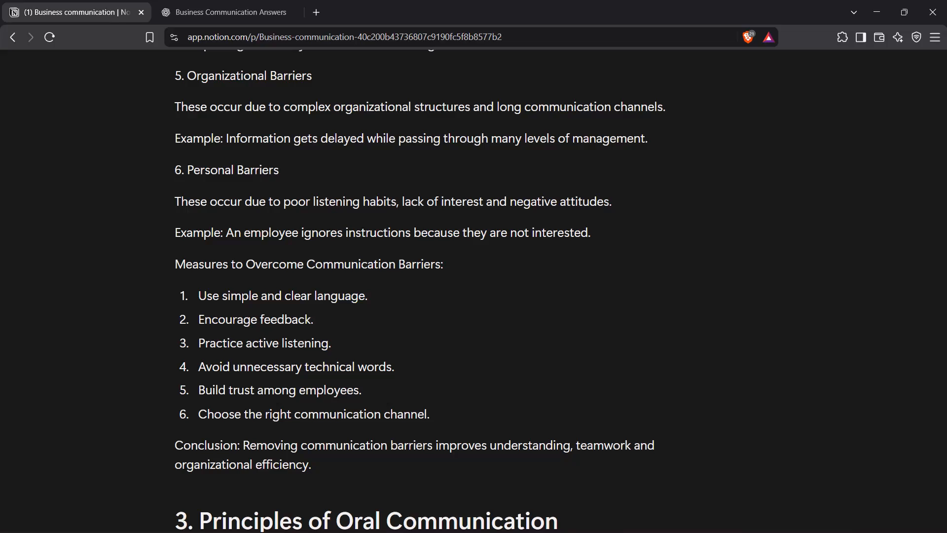
Read section 3, Principles of Oral Communication, covering its definition, ten important principles, example and conclusion.
{"action": "scroll", "coordinate": [331, 299], "scroll_direction": "up", "scroll_amount": 1}
{"action": "scroll", "coordinate": [331, 299], "scroll_direction": "down", "scroll_amount": 1}
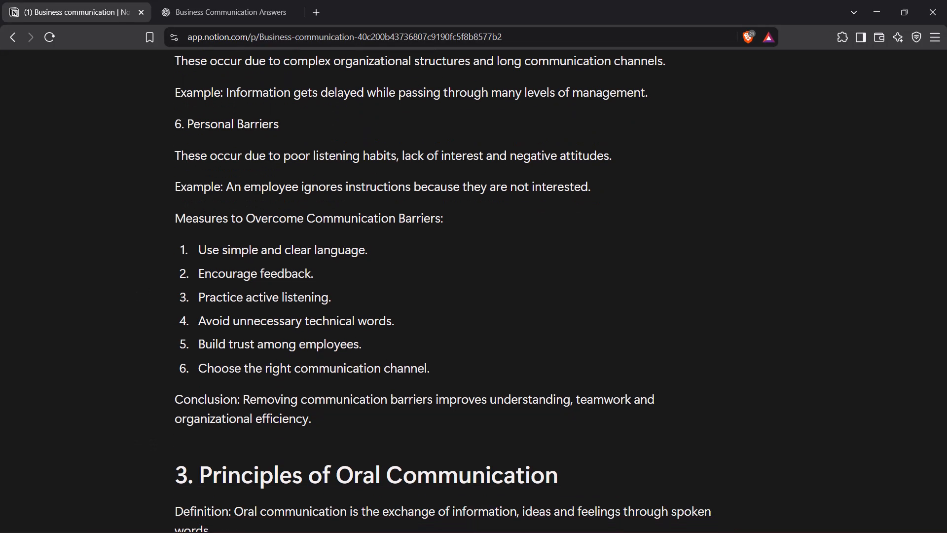
{"action": "scroll", "coordinate": [331, 299], "scroll_direction": "right", "scroll_amount": 1}
{"action": "scroll", "coordinate": [331, 299], "scroll_direction": "down", "scroll_amount": 2}
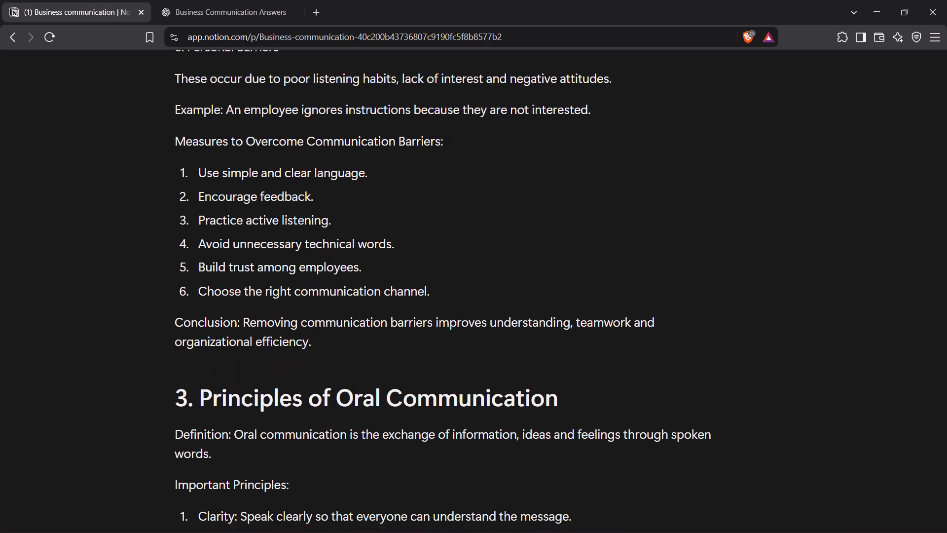
{"action": "scroll", "coordinate": [331, 299], "scroll_direction": "down", "scroll_amount": 3}
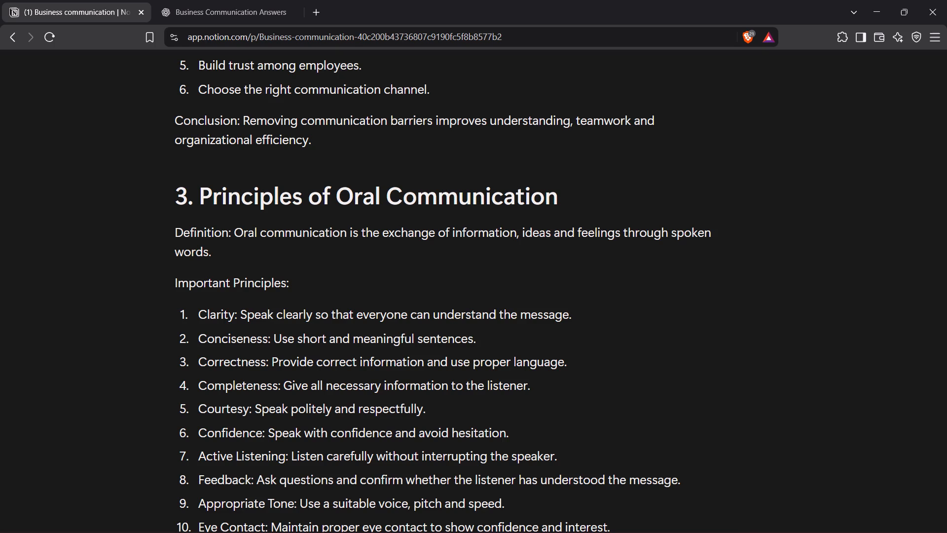
{"action": "scroll", "coordinate": [331, 299], "scroll_direction": "down", "scroll_amount": 3}
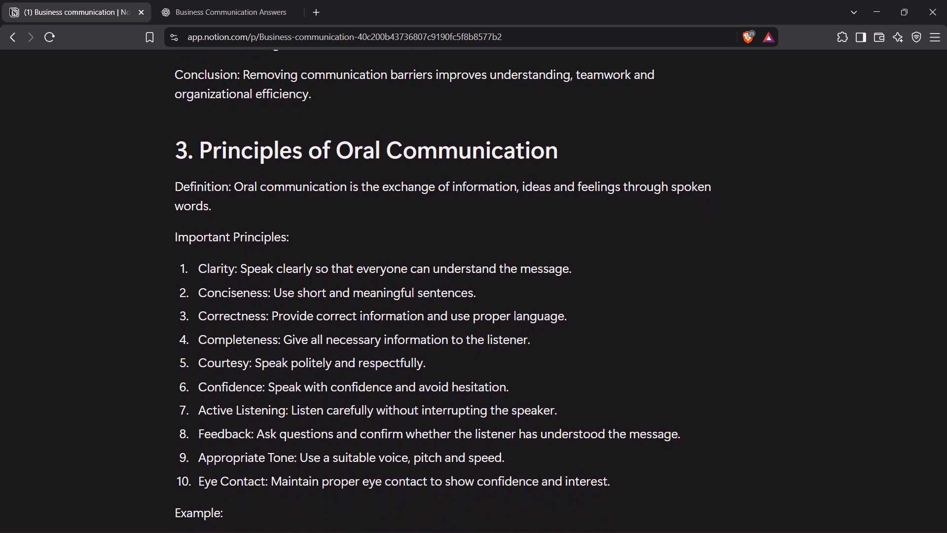
{"action": "scroll", "coordinate": [331, 299], "scroll_direction": "down", "scroll_amount": 1}
{"action": "scroll", "coordinate": [331, 299], "scroll_direction": "right", "scroll_amount": 1}
{"action": "scroll", "coordinate": [331, 299], "scroll_direction": "down", "scroll_amount": 1}
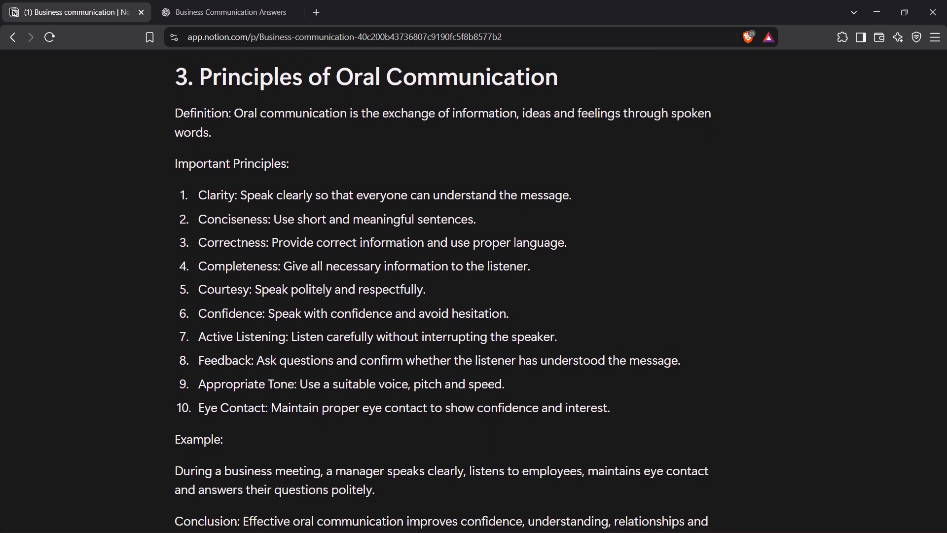
{"action": "scroll", "coordinate": [331, 299], "scroll_direction": "down", "scroll_amount": 1}
{"action": "scroll", "coordinate": [331, 299], "scroll_direction": "up", "scroll_amount": 10}
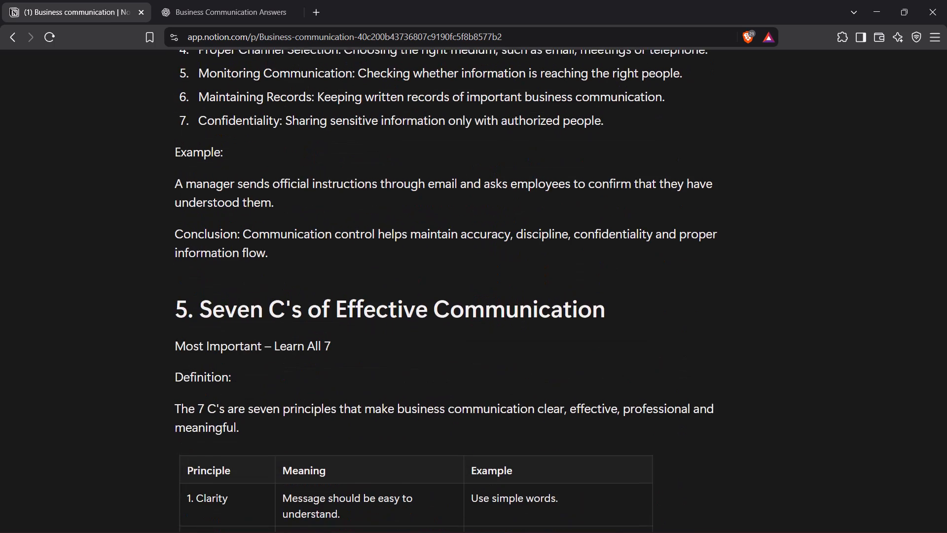
{"action": "scroll", "coordinate": [331, 299], "scroll_direction": "up", "scroll_amount": 13}
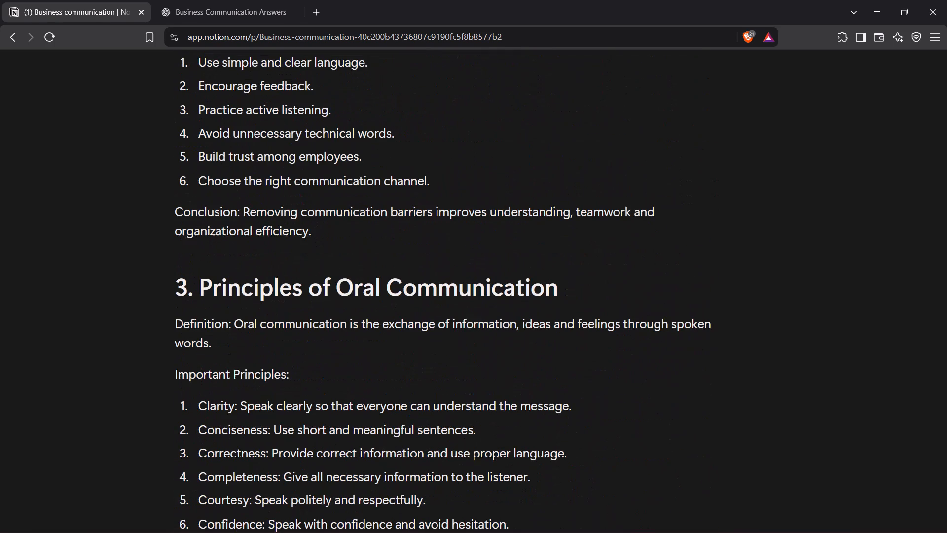
Read section 4, Techniques of Communication Control, covering its definition, seven important techniques, example and conclusion.
{"action": "scroll", "coordinate": [331, 299], "scroll_direction": "down", "scroll_amount": 7}
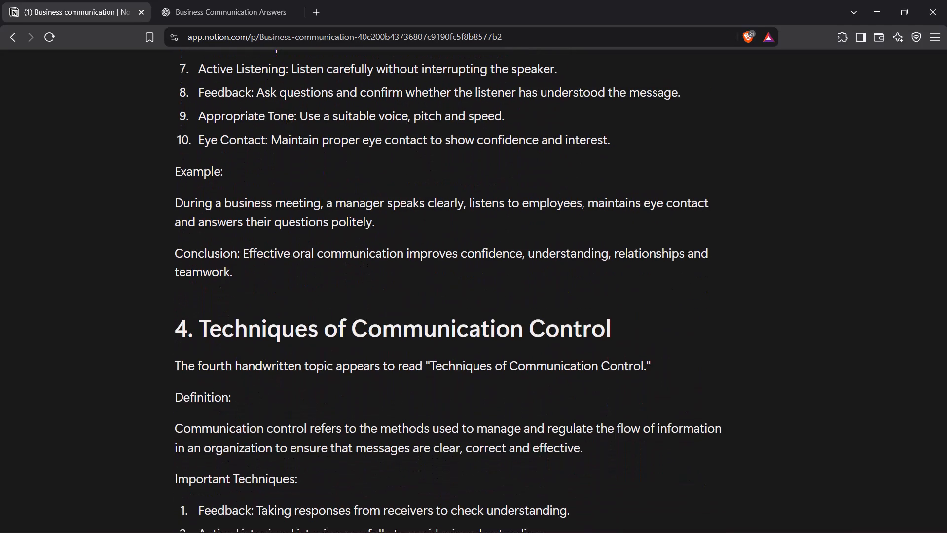
{"action": "scroll", "coordinate": [331, 299], "scroll_direction": "down", "scroll_amount": 3}
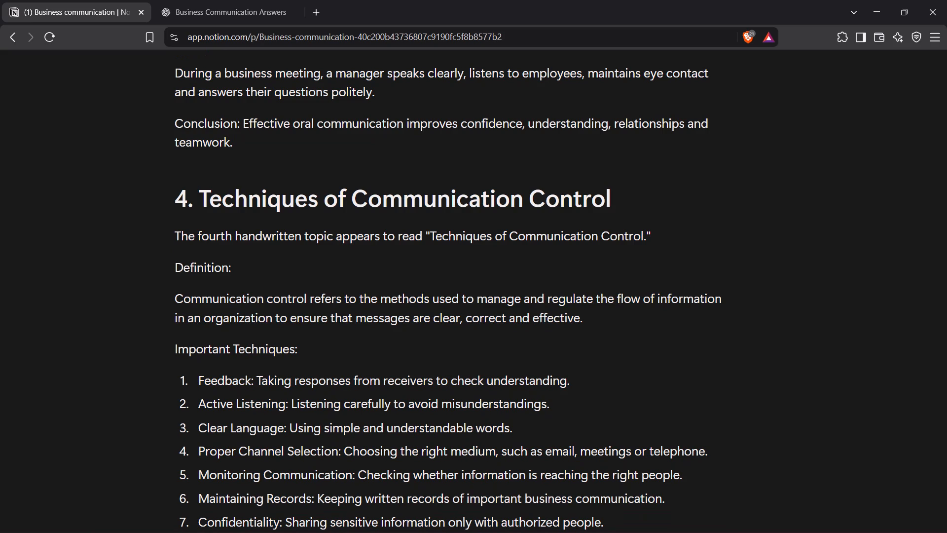
{"action": "scroll", "coordinate": [331, 299], "scroll_direction": "down", "scroll_amount": 3}
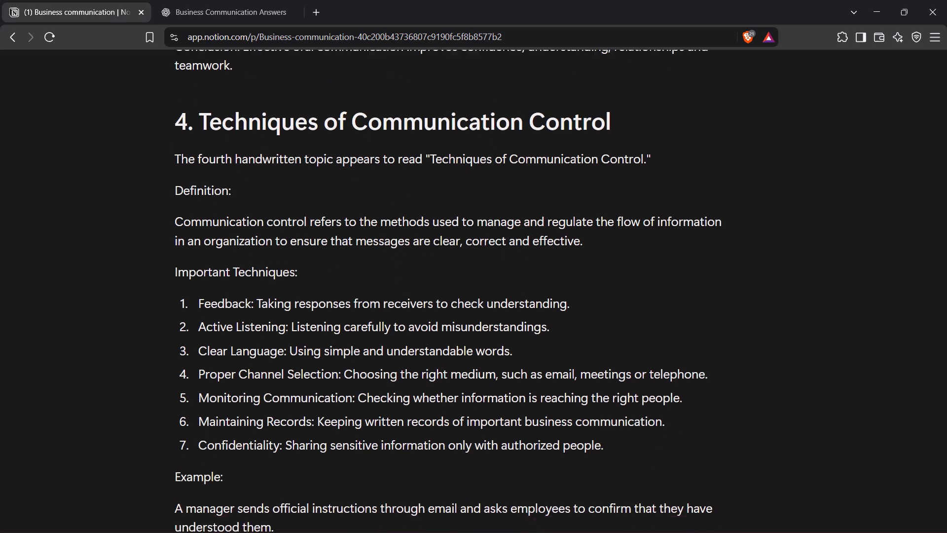
{"action": "scroll", "coordinate": [331, 299], "scroll_direction": "down", "scroll_amount": 6}
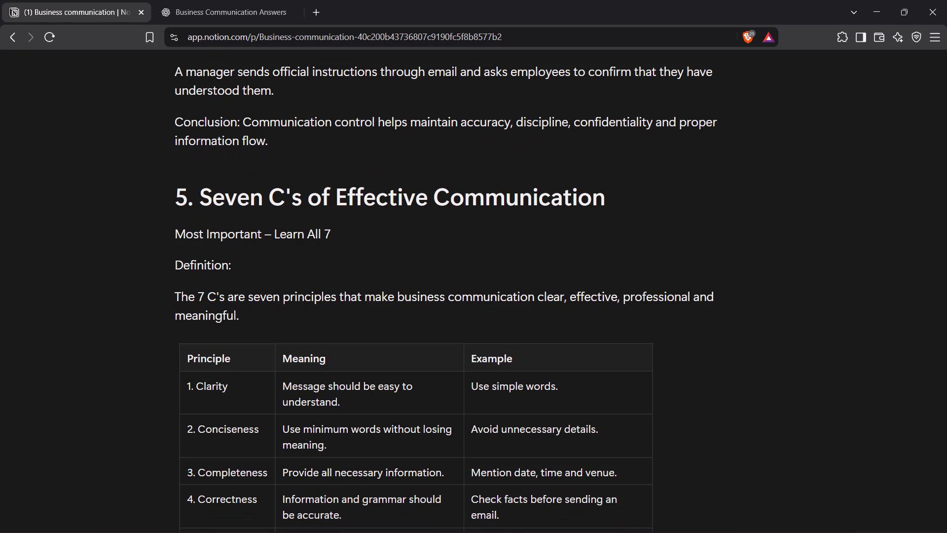
Read section 5's Seven C's definition and study the table of principles, meanings and examples from Clarity to Consideration.
{"action": "scroll", "coordinate": [331, 299], "scroll_direction": "down", "scroll_amount": 1}
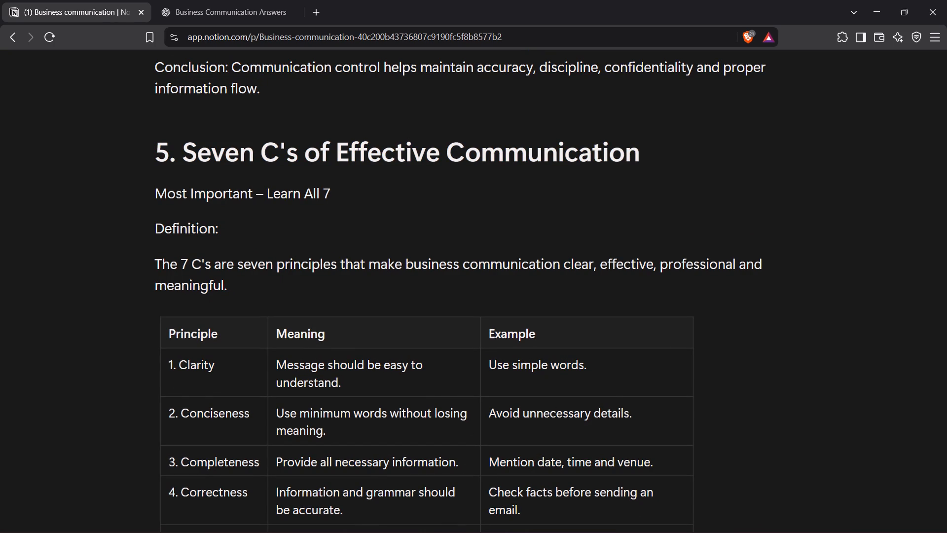
{"action": "scroll", "coordinate": [331, 299], "scroll_direction": "down", "scroll_amount": 1}
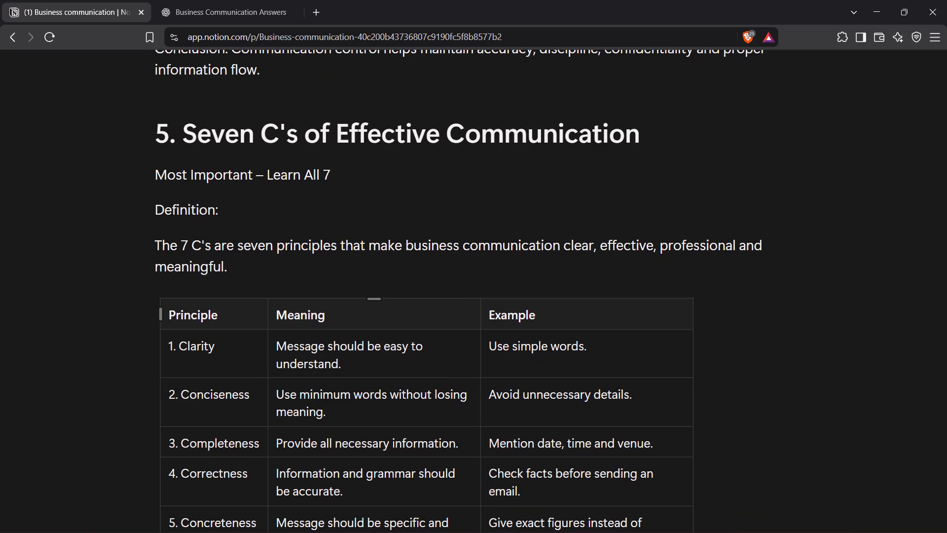
{"action": "scroll", "coordinate": [331, 299], "scroll_direction": "down", "scroll_amount": 3}
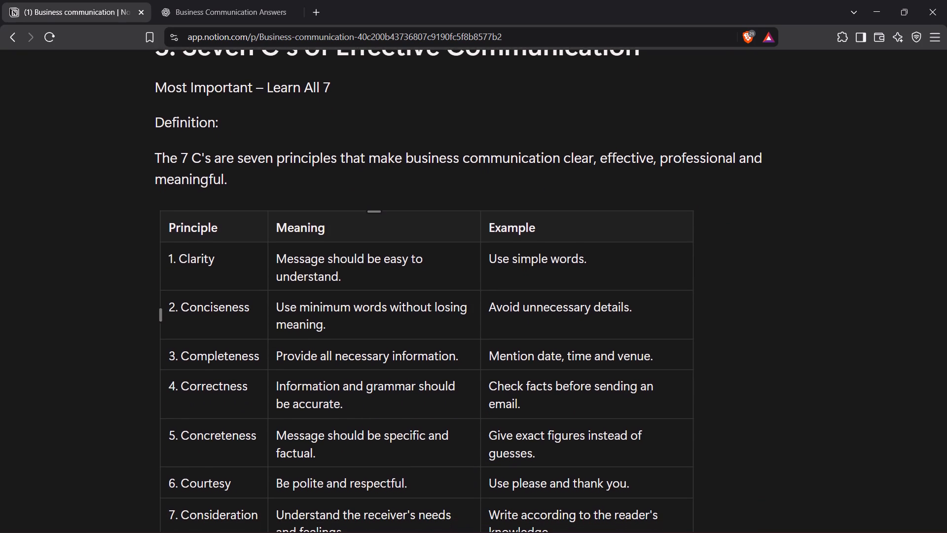
{"action": "scroll", "coordinate": [331, 299], "scroll_direction": "down", "scroll_amount": 2}
{"action": "scroll", "coordinate": [331, 299], "scroll_direction": "up", "scroll_amount": 1}
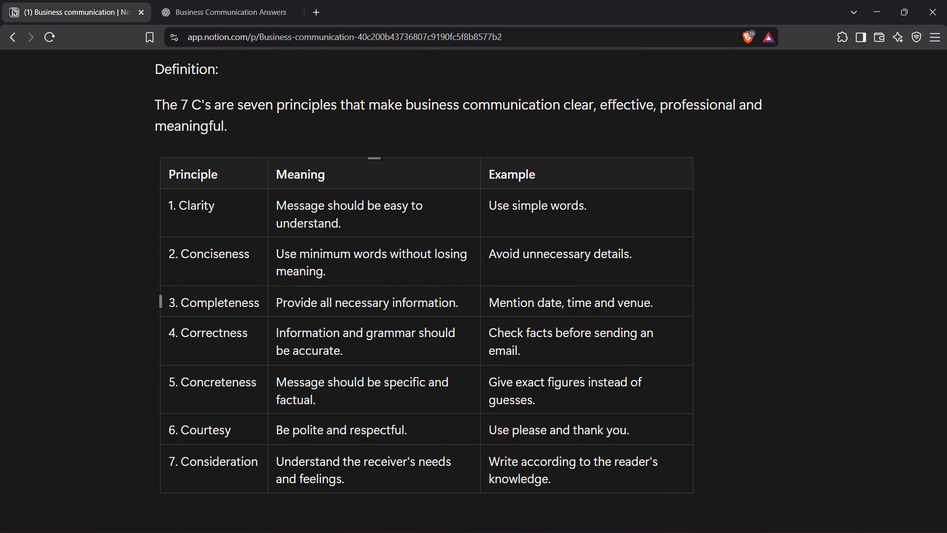
{"action": "scroll", "coordinate": [331, 299], "scroll_direction": "up", "scroll_amount": 3}
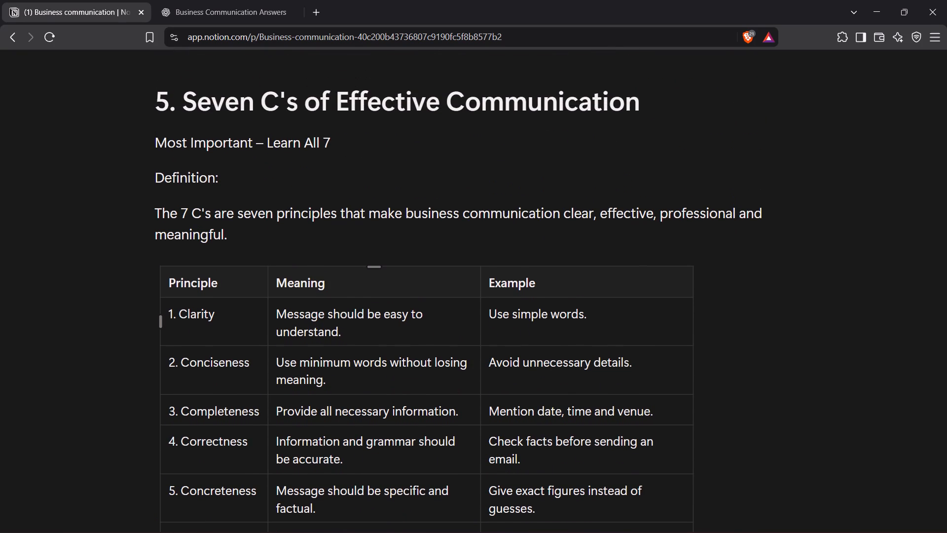
{"action": "scroll", "coordinate": [331, 299], "scroll_direction": "down", "scroll_amount": 2}
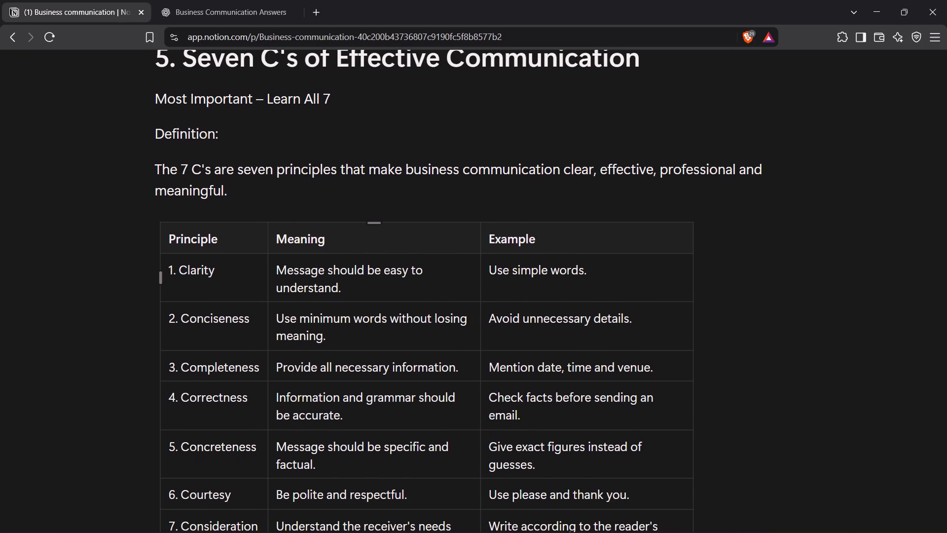
{"action": "scroll", "coordinate": [331, 299], "scroll_direction": "down", "scroll_amount": 1}
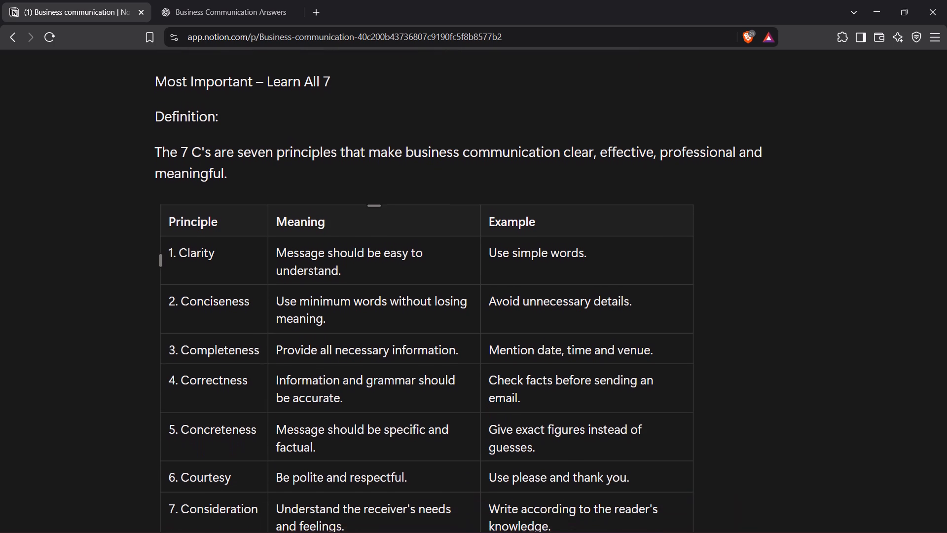
{"action": "scroll", "coordinate": [331, 299], "scroll_direction": "down", "scroll_amount": 3}
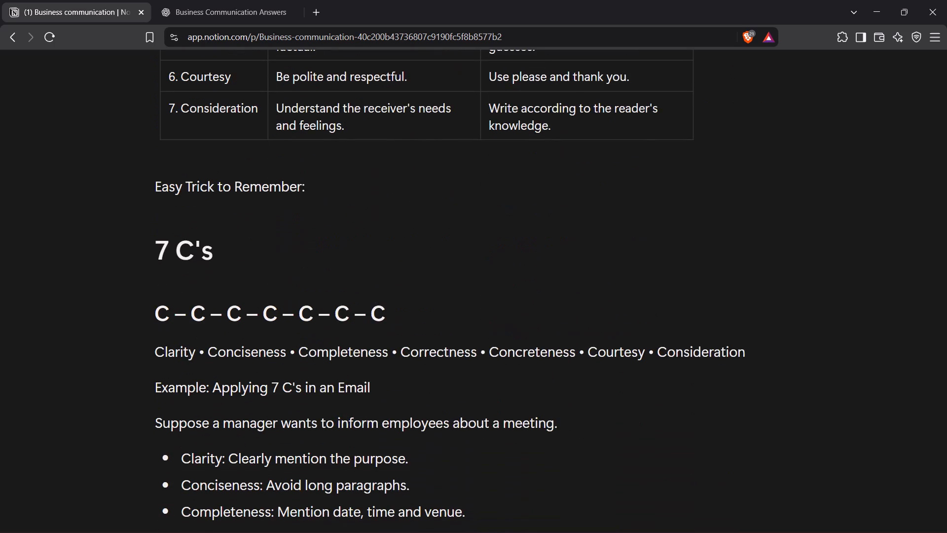
{"action": "scroll", "coordinate": [331, 299], "scroll_direction": "up", "scroll_amount": 2}
{"action": "scroll", "coordinate": [331, 299], "scroll_direction": "down", "scroll_amount": 1}
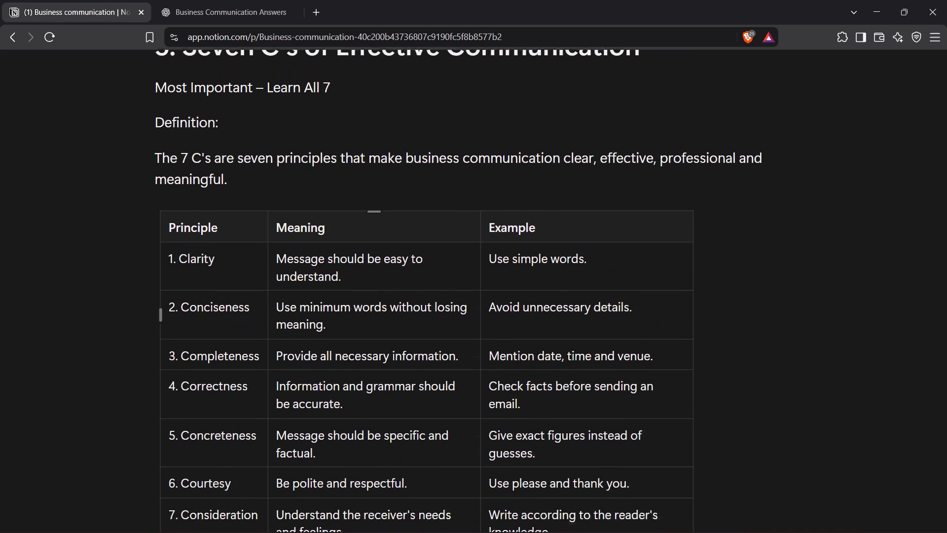
Read the Easy Trick to Remember the 7 C's, the example applying them in an email, and the section's conclusion.
{"action": "scroll", "coordinate": [331, 299], "scroll_direction": "down", "scroll_amount": 2}
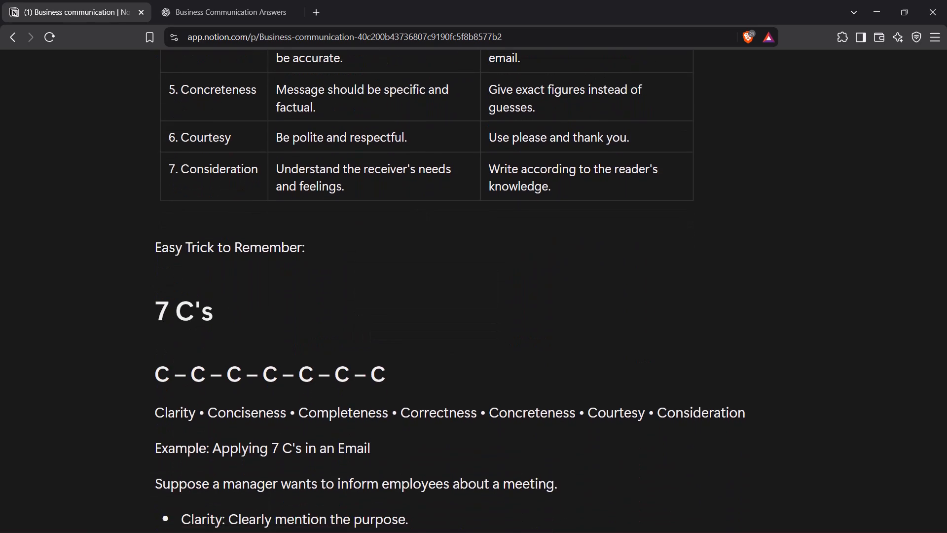
{"action": "scroll", "coordinate": [331, 299], "scroll_direction": "down", "scroll_amount": 2}
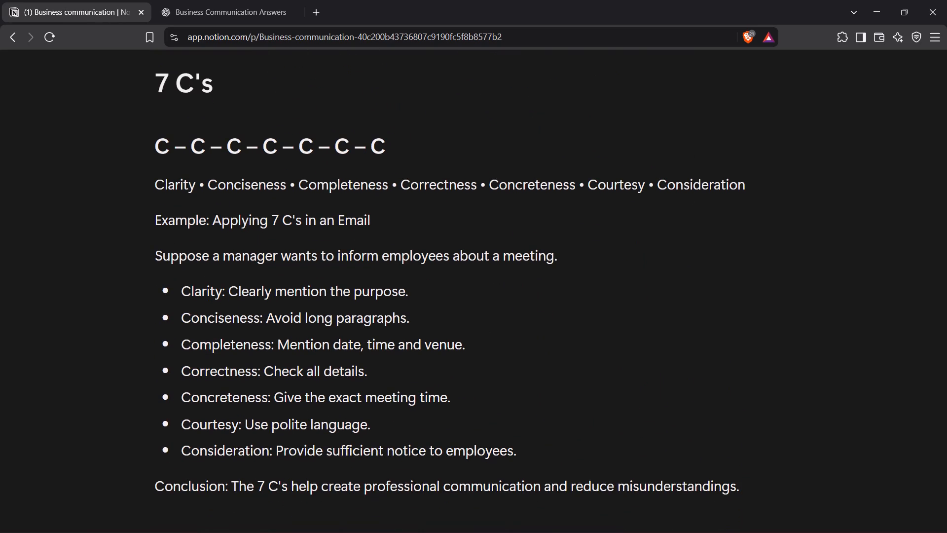
{"action": "scroll", "coordinate": [331, 299], "scroll_direction": "down", "scroll_amount": 2}
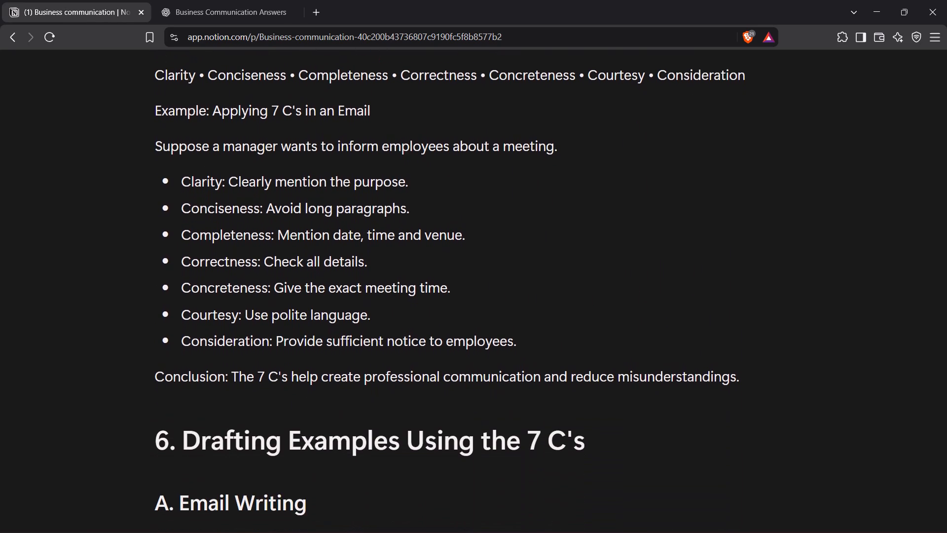
{"action": "scroll", "coordinate": [331, 299], "scroll_direction": "down", "scroll_amount": 1}
{"action": "scroll", "coordinate": [331, 299], "scroll_direction": "up", "scroll_amount": 3}
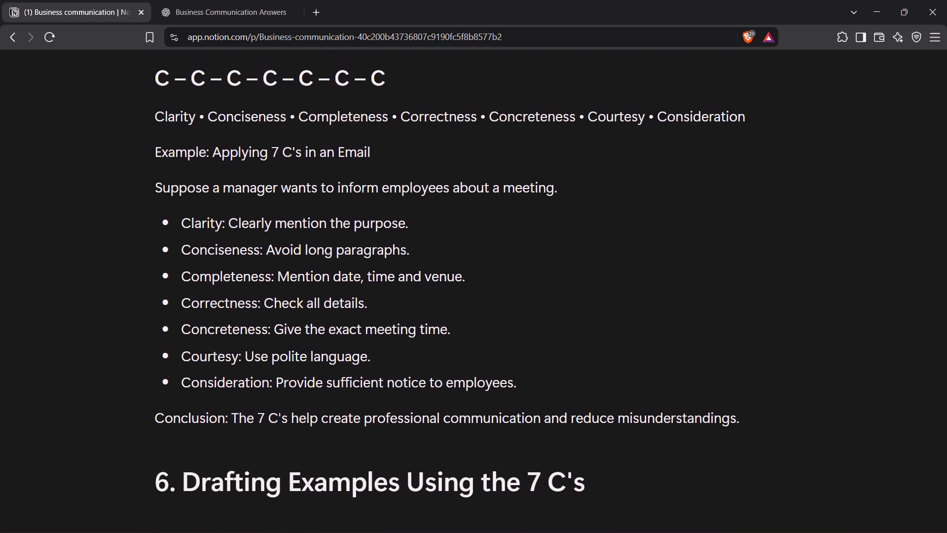
{"action": "scroll", "coordinate": [331, 299], "scroll_direction": "up", "scroll_amount": 2}
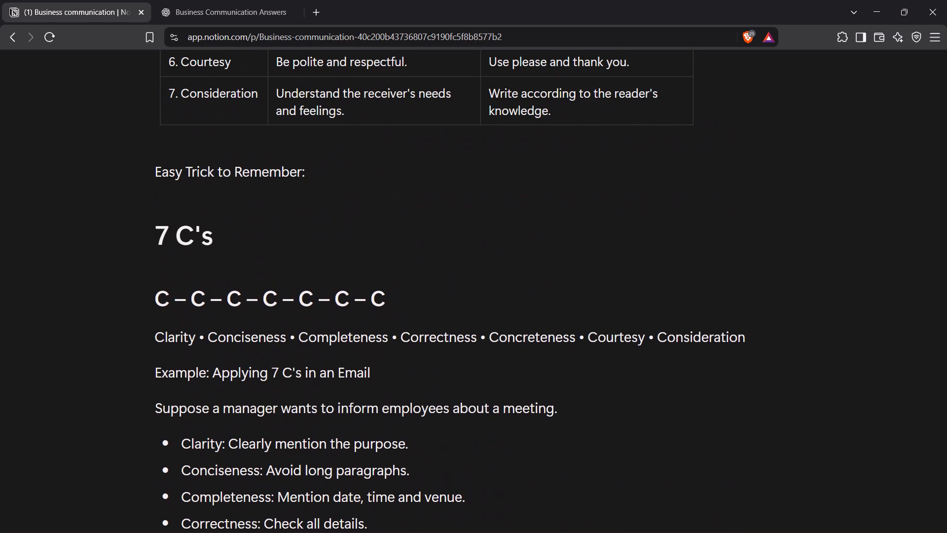
{"action": "scroll", "coordinate": [331, 299], "scroll_direction": "down", "scroll_amount": 2}
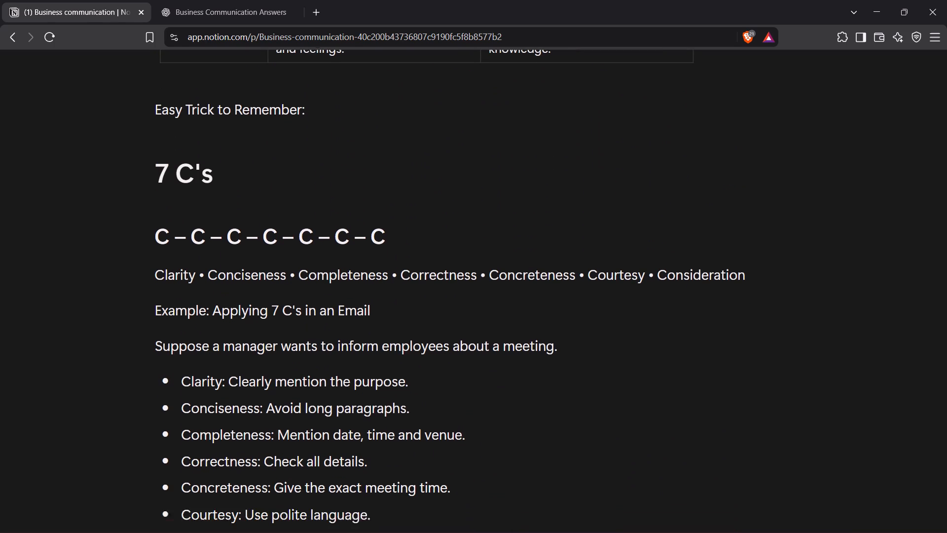
Read the start of section 6, Drafting Examples Using the 7 C's, covering the meaning of Email Writing and the business email format.
{"action": "scroll", "coordinate": [331, 299], "scroll_direction": "down", "scroll_amount": 4}
{"action": "scroll", "coordinate": [331, 299], "scroll_direction": "right", "scroll_amount": 1}
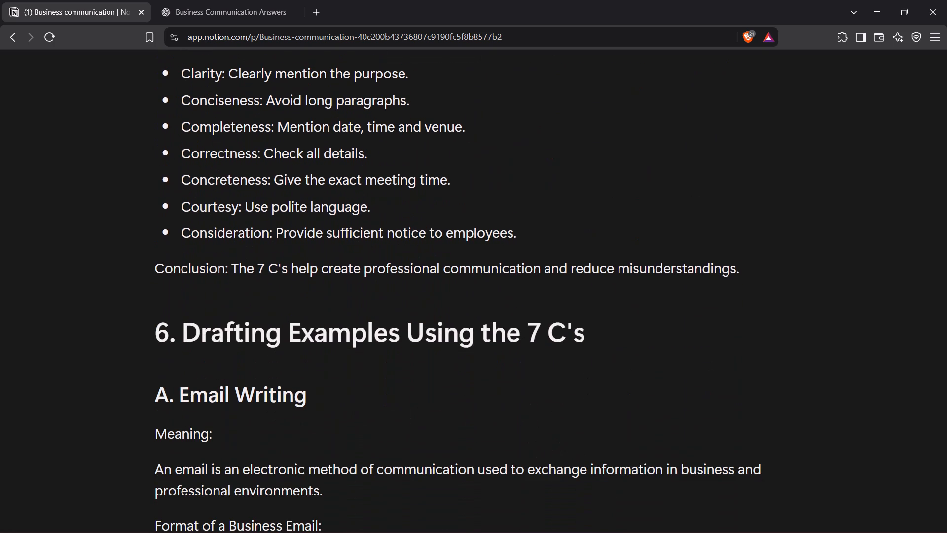
{"action": "scroll", "coordinate": [331, 299], "scroll_direction": "right", "scroll_amount": 1}
{"action": "scroll", "coordinate": [331, 299], "scroll_direction": "down", "scroll_amount": 1}
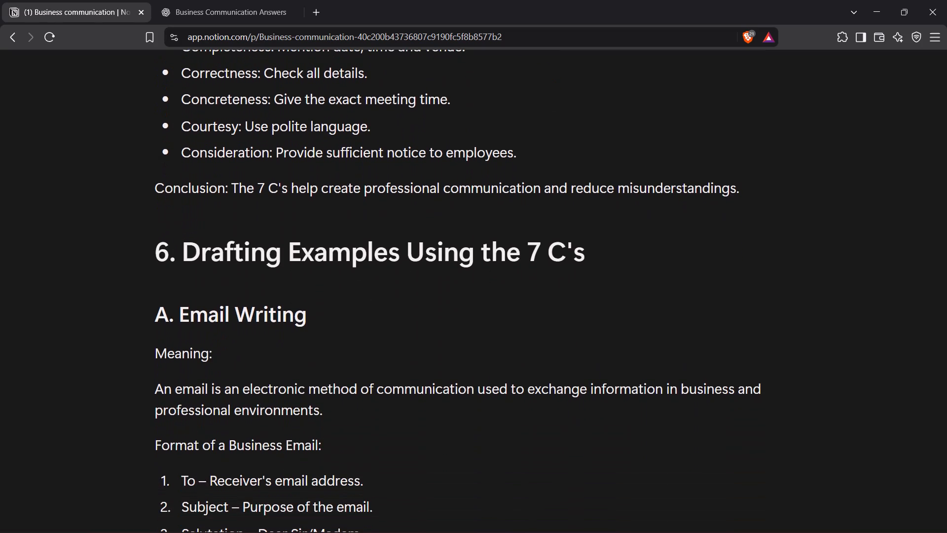
{"action": "scroll", "coordinate": [331, 299], "scroll_direction": "down", "scroll_amount": 1}
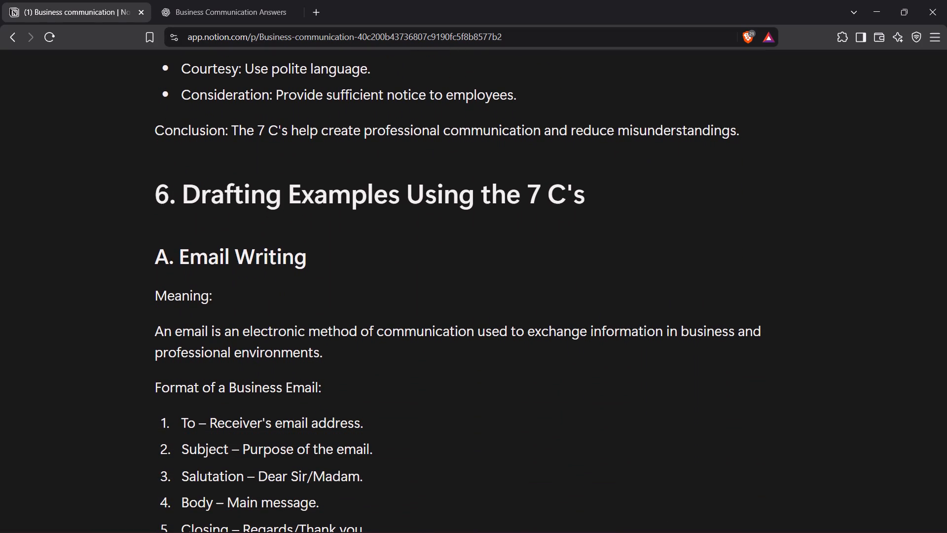
{"action": "scroll", "coordinate": [331, 299], "scroll_direction": "up", "scroll_amount": 1}
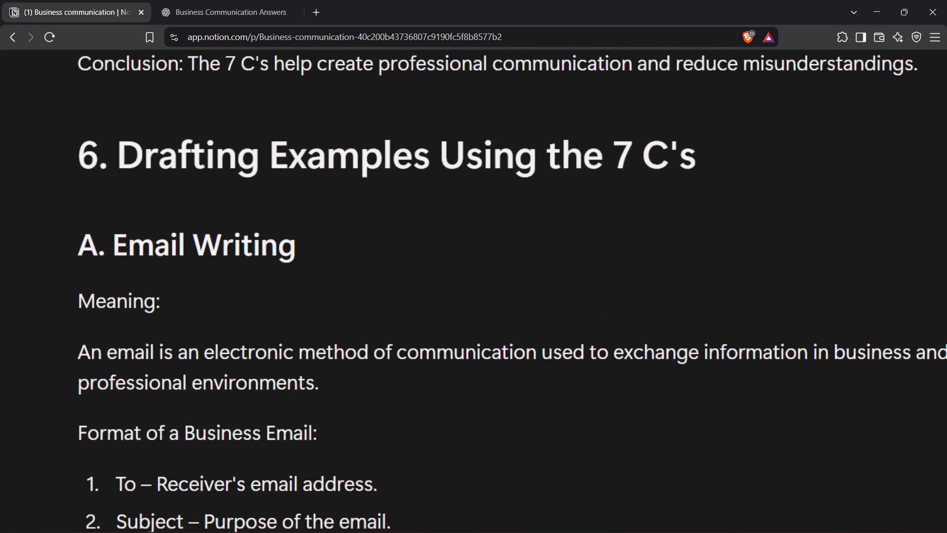
{"action": "scroll", "coordinate": [331, 299], "scroll_direction": "up", "scroll_amount": 1}
{"action": "scroll", "coordinate": [331, 299], "scroll_direction": "down", "scroll_amount": 1}
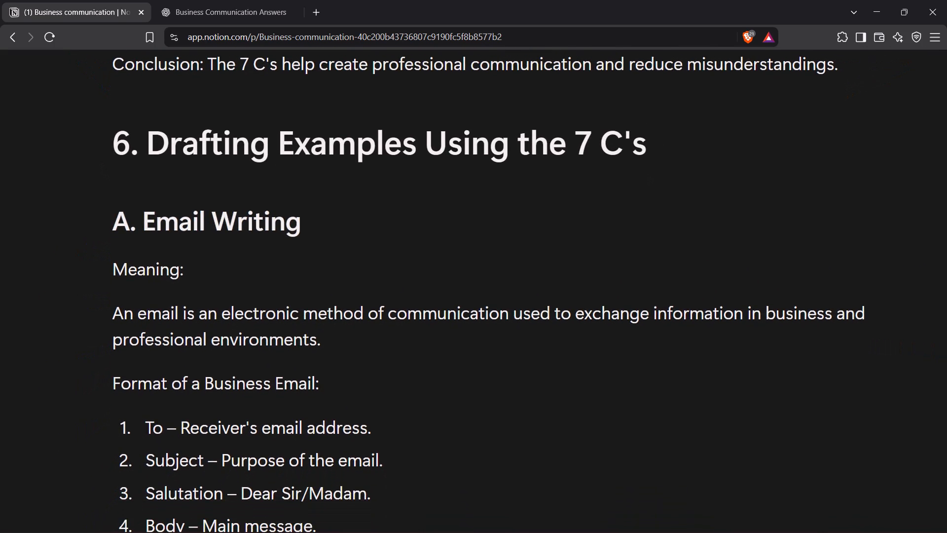
{"action": "scroll", "coordinate": [331, 299], "scroll_direction": "down", "scroll_amount": 1}
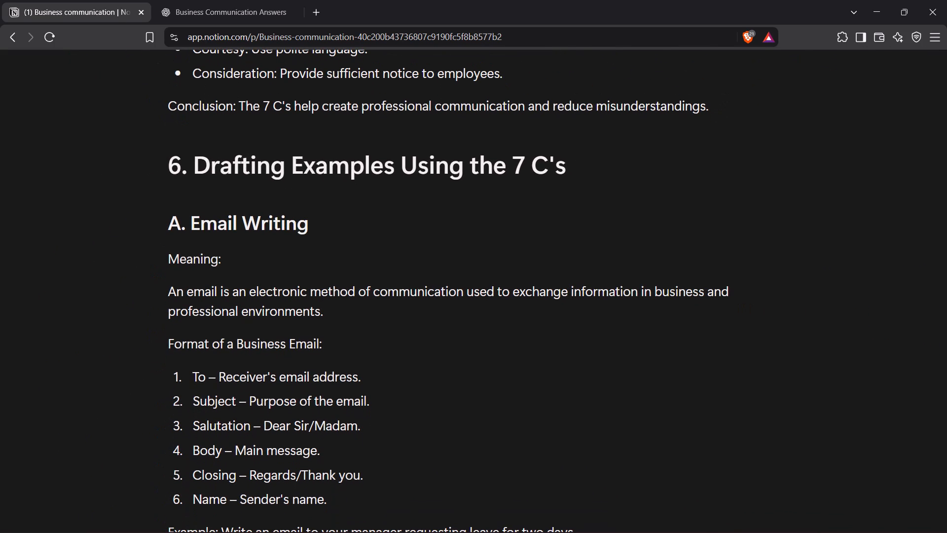
{"action": "left_click", "coordinate": [331, 299]}
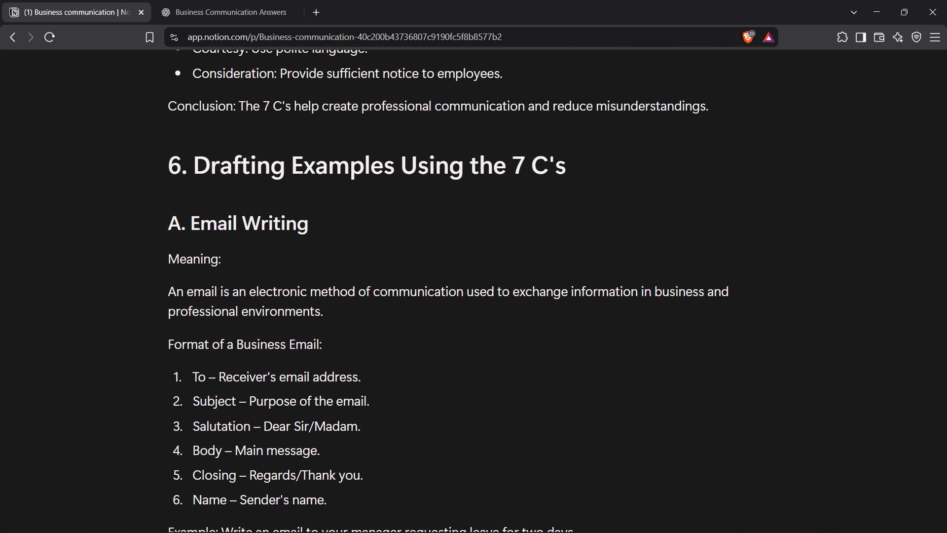
Review the meaning of Email Writing and the six-part business email format in section 6.
{"action": "left_click", "coordinate": [411, 237]}
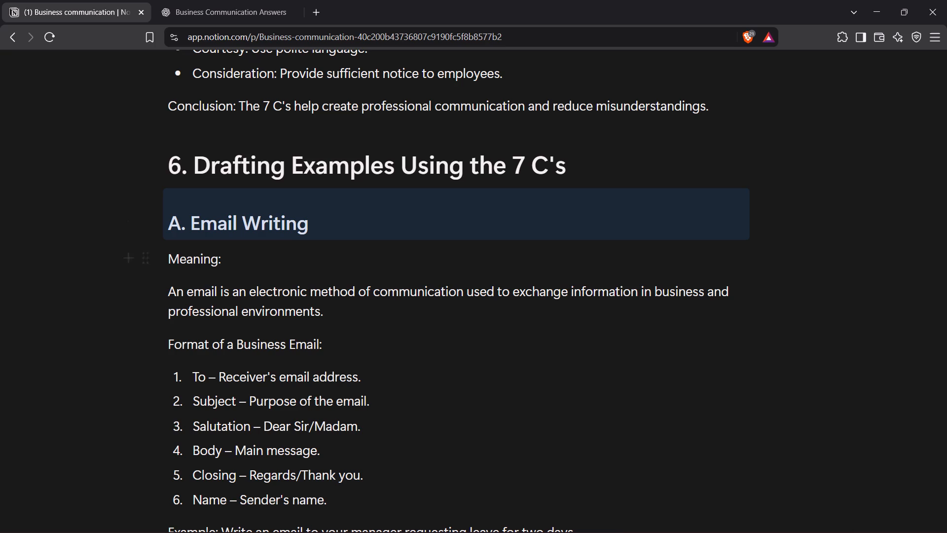
{"action": "left_click", "coordinate": [631, 371]}
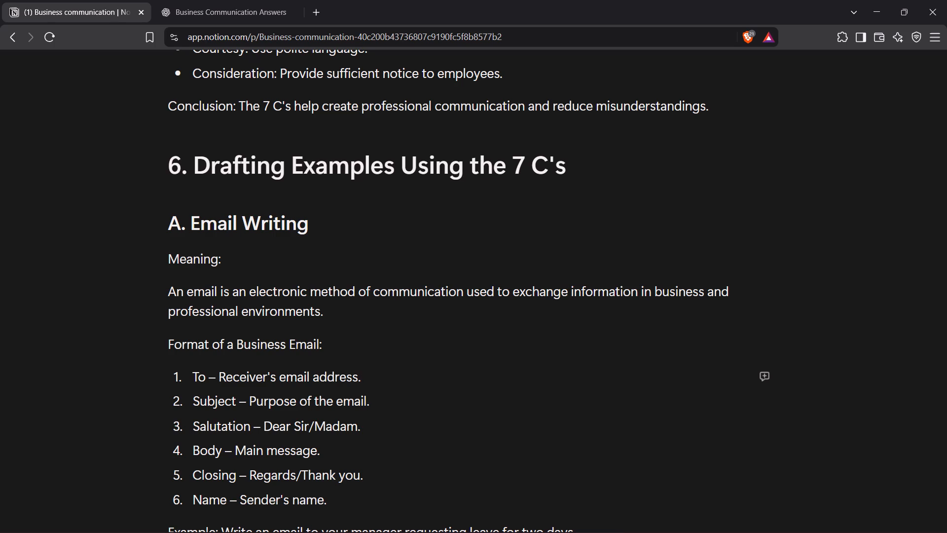
{"action": "scroll", "coordinate": [631, 371], "scroll_direction": "down", "scroll_amount": 2}
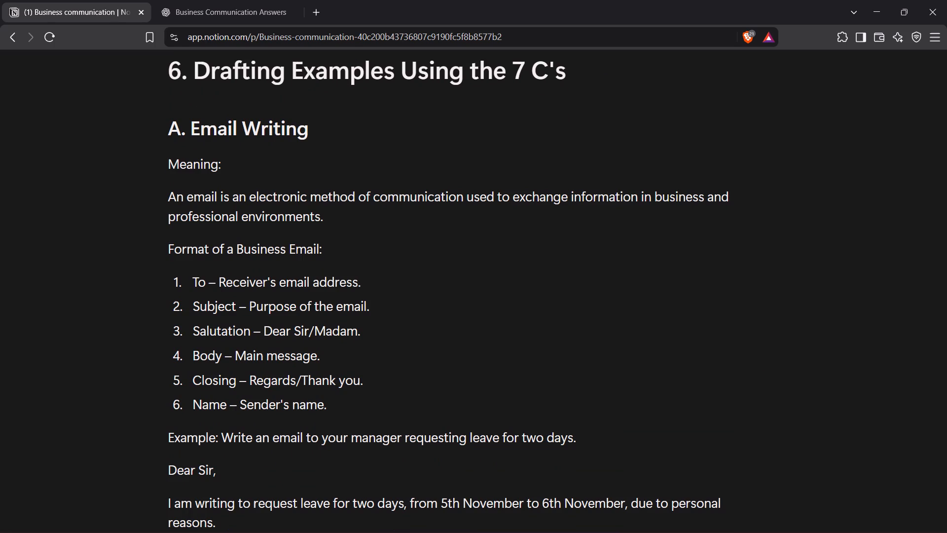
{"action": "scroll", "coordinate": [631, 371], "scroll_direction": "up", "scroll_amount": 1}
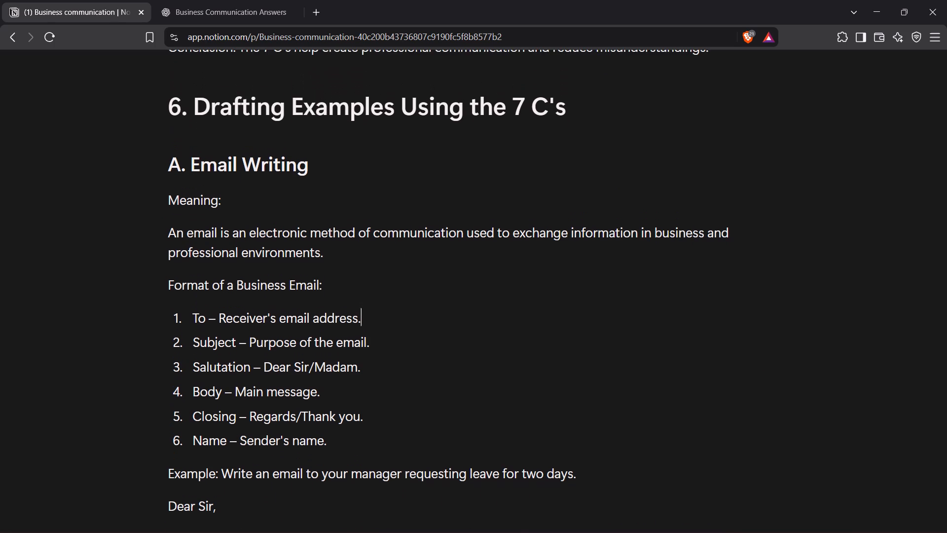
{"action": "scroll", "coordinate": [631, 371], "scroll_direction": "up", "scroll_amount": 1}
{"action": "scroll", "coordinate": [631, 371], "scroll_direction": "down", "scroll_amount": 2}
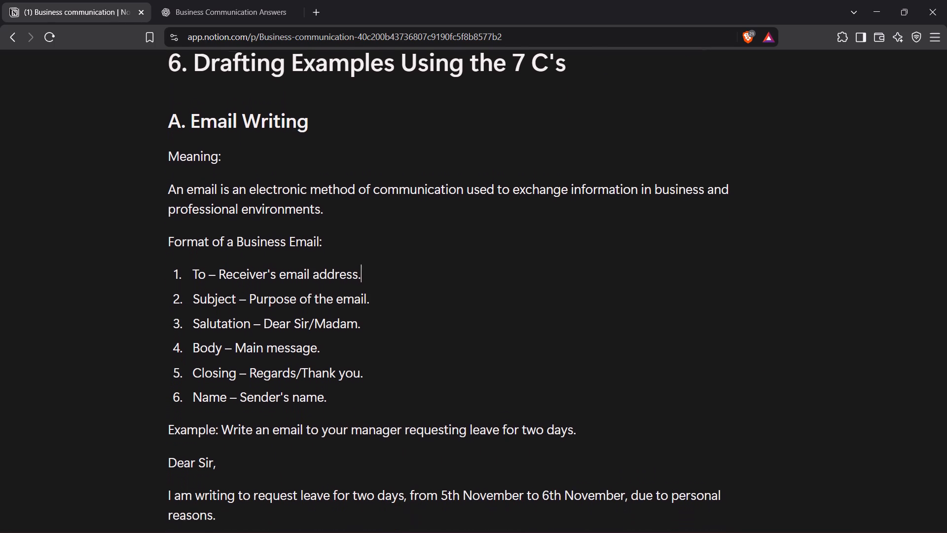
{"action": "scroll", "coordinate": [631, 371], "scroll_direction": "down", "scroll_amount": 2}
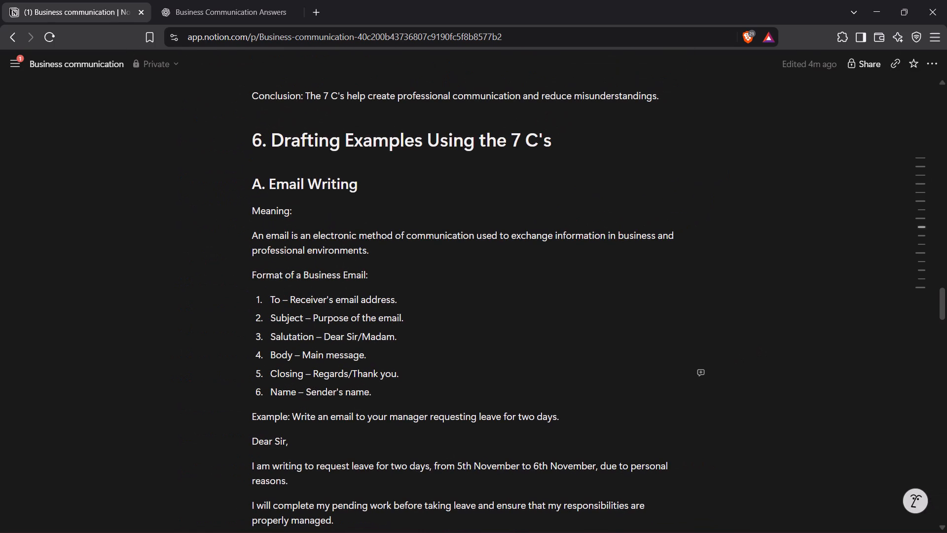
{"action": "scroll", "coordinate": [631, 356], "scroll_direction": "up", "scroll_amount": 1}
{"action": "scroll", "coordinate": [655, 393], "scroll_direction": "up", "scroll_amount": 1}
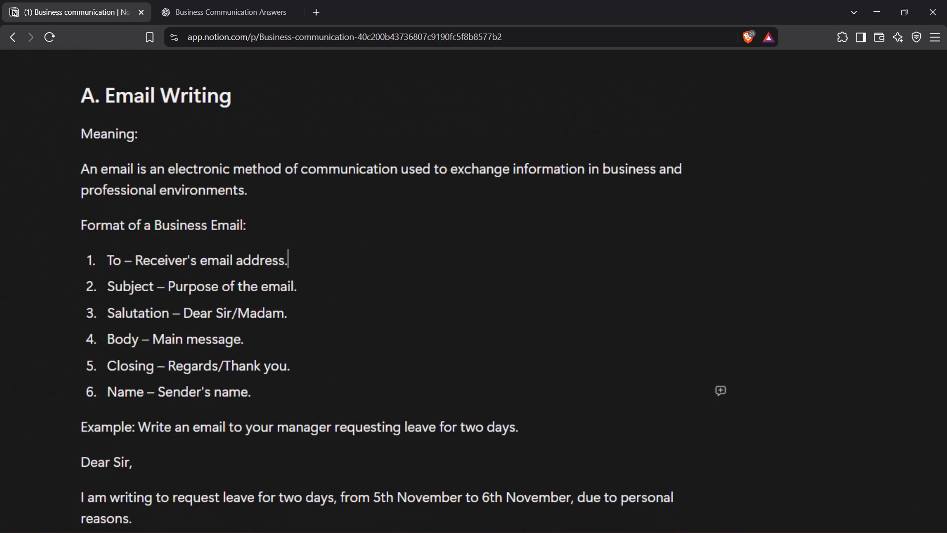
{"action": "scroll", "coordinate": [655, 393], "scroll_direction": "up", "scroll_amount": 1}
{"action": "scroll", "coordinate": [655, 393], "scroll_direction": "right", "scroll_amount": 1}
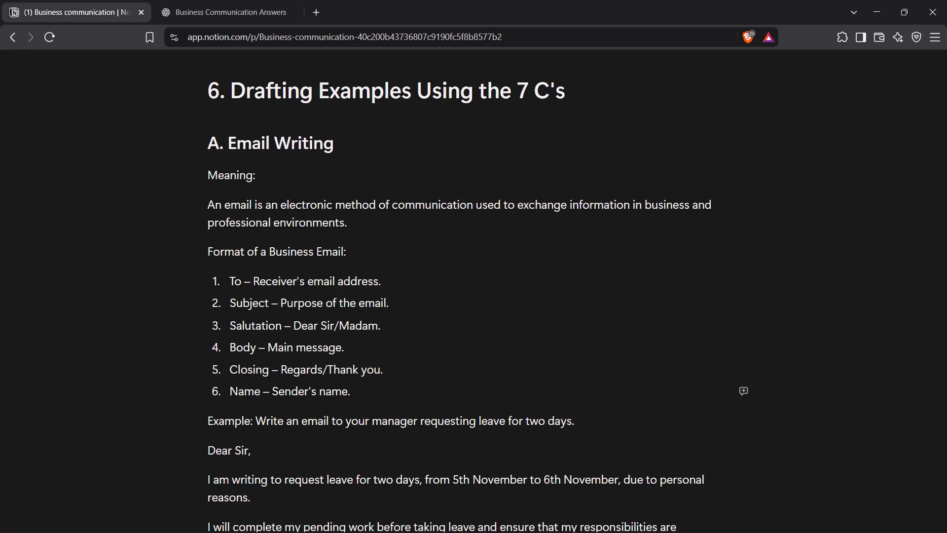
Read the sample email requesting two days' leave from the manager, through its closing reminder about good business emails.
{"action": "scroll", "coordinate": [655, 393], "scroll_direction": "down", "scroll_amount": 1}
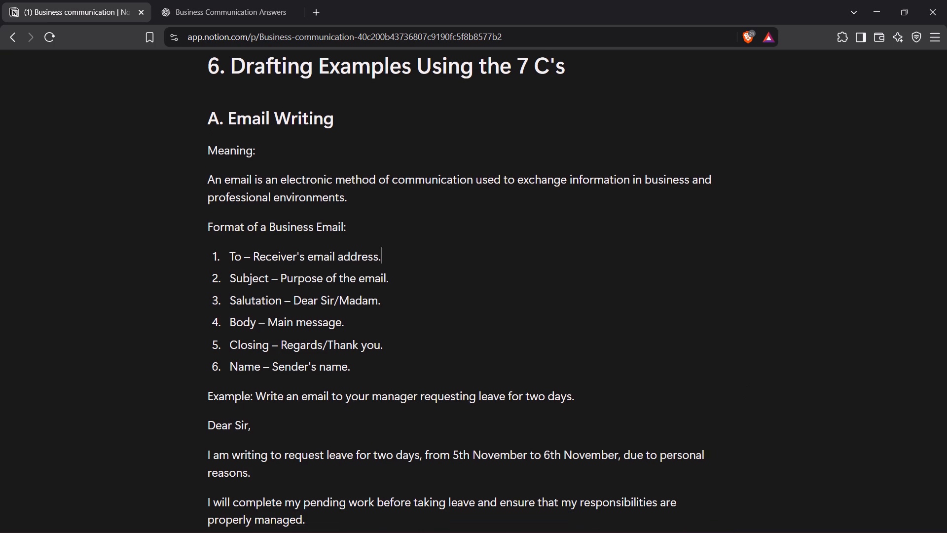
{"action": "scroll", "coordinate": [655, 393], "scroll_direction": "down", "scroll_amount": 2}
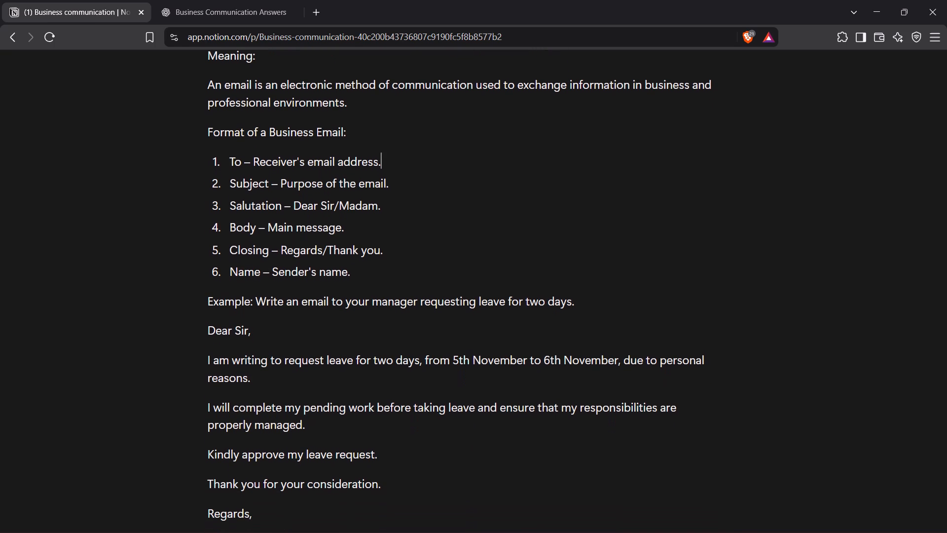
{"action": "scroll", "coordinate": [655, 393], "scroll_direction": "up", "scroll_amount": 2}
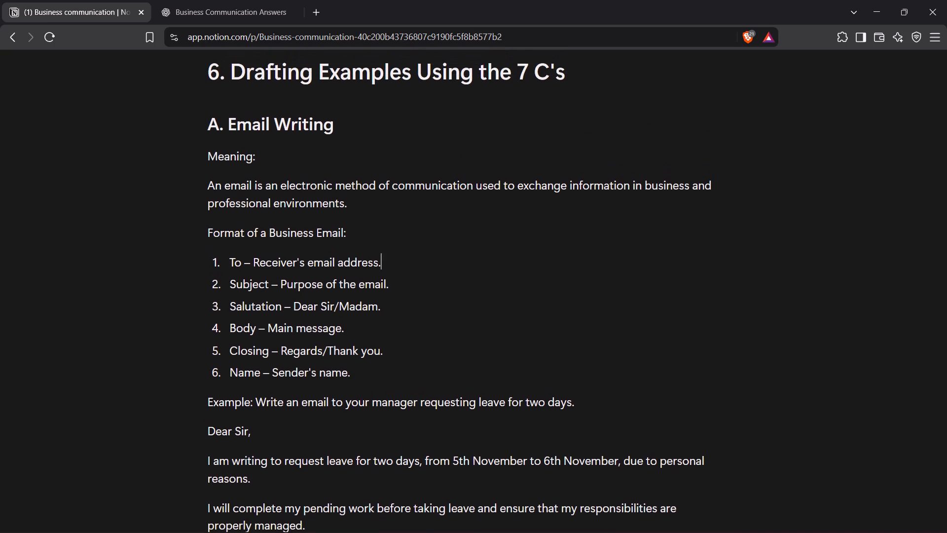
{"action": "scroll", "coordinate": [655, 393], "scroll_direction": "up", "scroll_amount": 1}
{"action": "scroll", "coordinate": [655, 393], "scroll_direction": "down", "scroll_amount": 3}
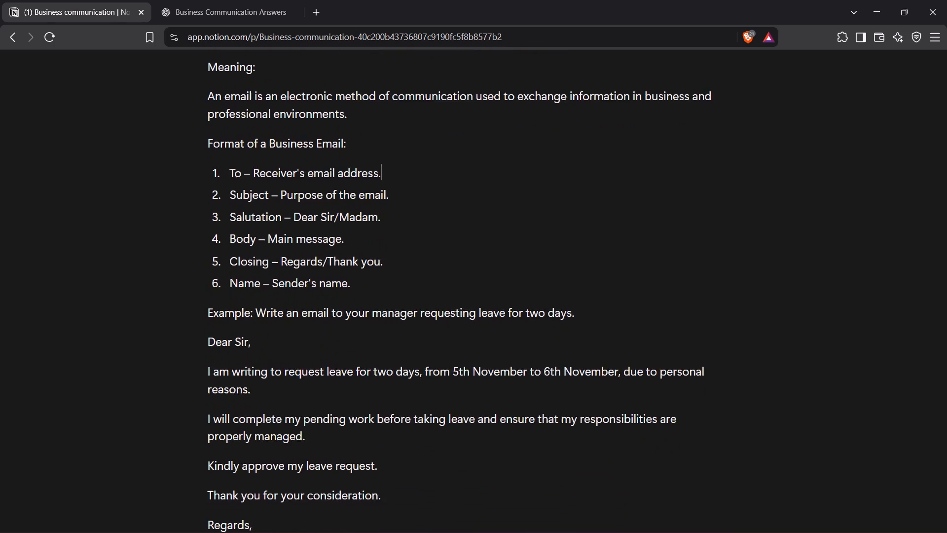
{"action": "scroll", "coordinate": [655, 393], "scroll_direction": "down", "scroll_amount": 5}
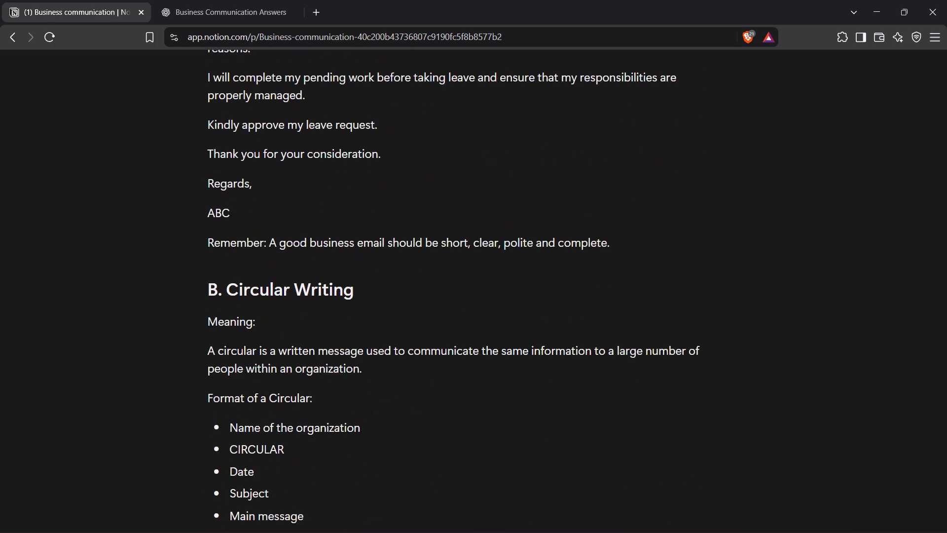
{"action": "scroll", "coordinate": [655, 393], "scroll_direction": "down", "scroll_amount": 2}
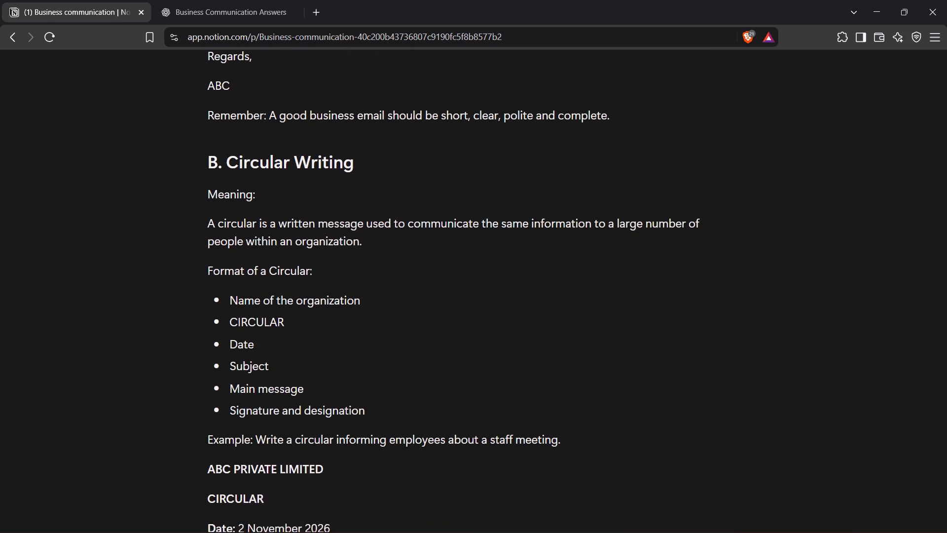
{"action": "scroll", "coordinate": [655, 393], "scroll_direction": "down", "scroll_amount": 1}
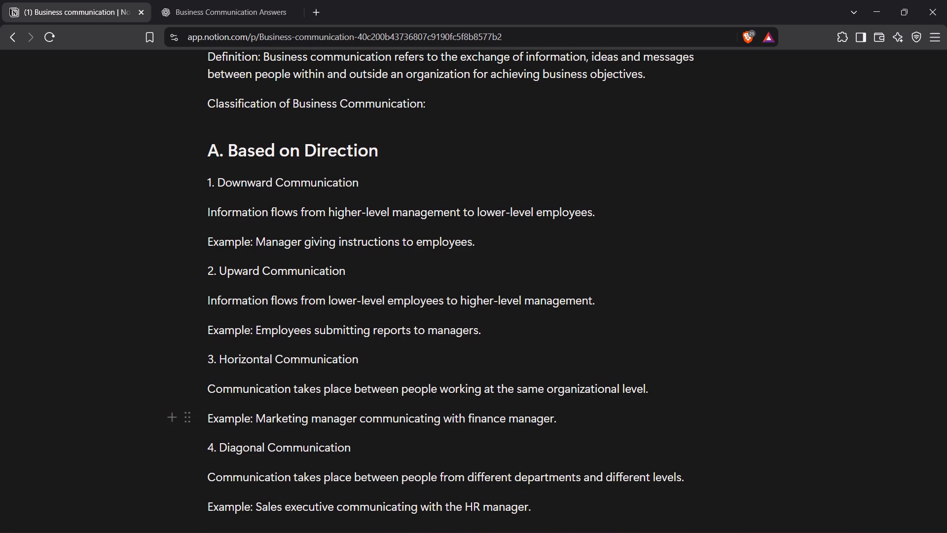
{"action": "scroll", "coordinate": [255, 425], "scroll_direction": "down", "scroll_amount": 3}
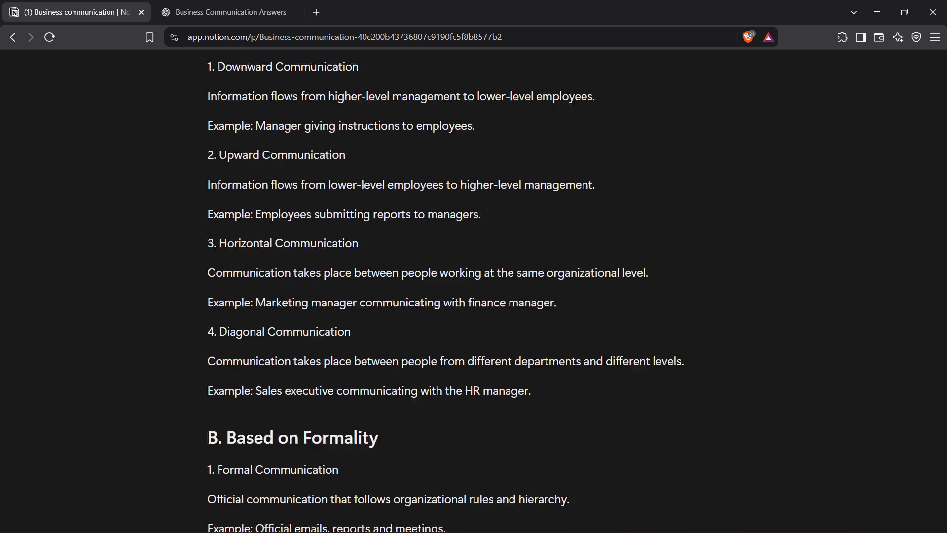
{"action": "scroll", "coordinate": [255, 425], "scroll_direction": "down", "scroll_amount": 2}
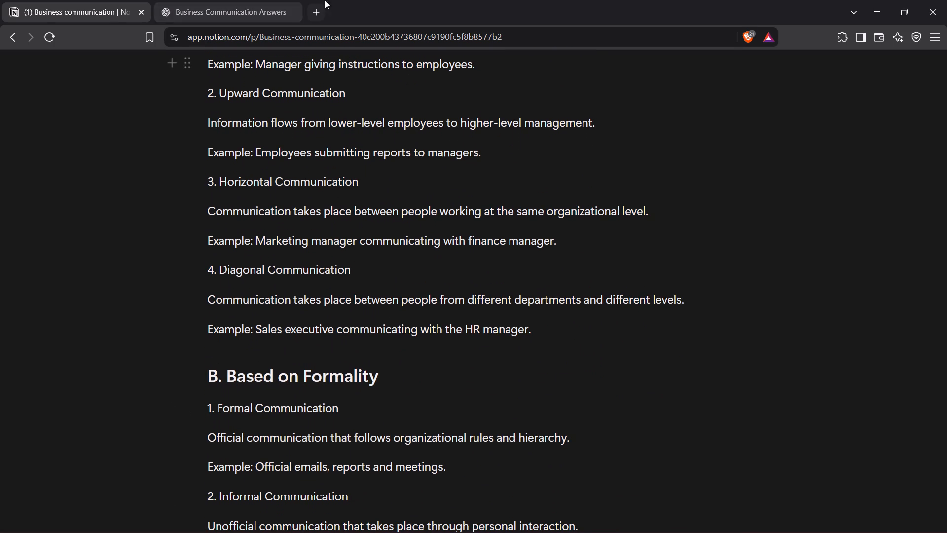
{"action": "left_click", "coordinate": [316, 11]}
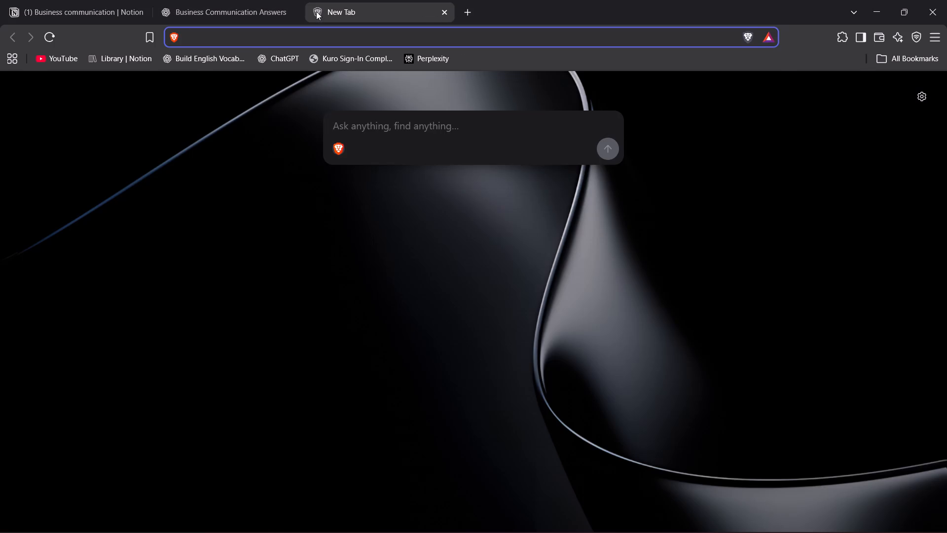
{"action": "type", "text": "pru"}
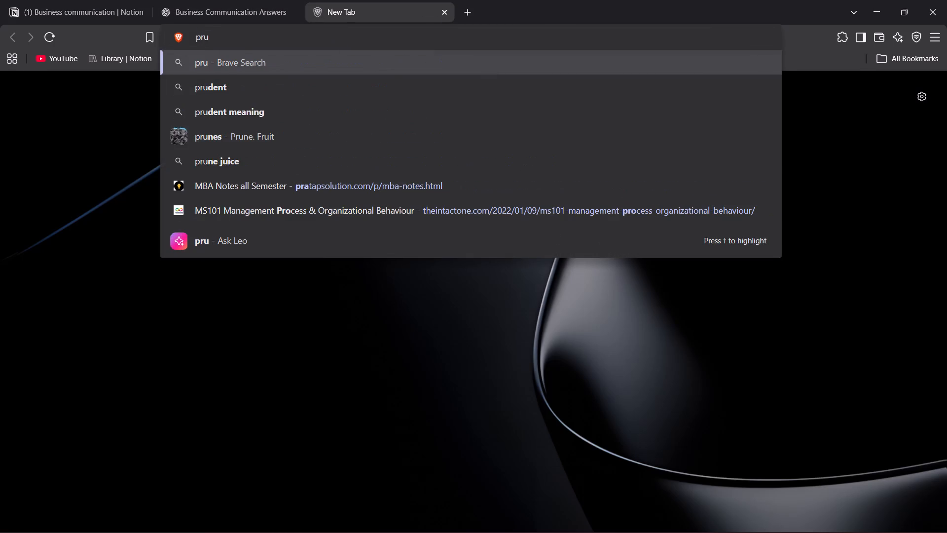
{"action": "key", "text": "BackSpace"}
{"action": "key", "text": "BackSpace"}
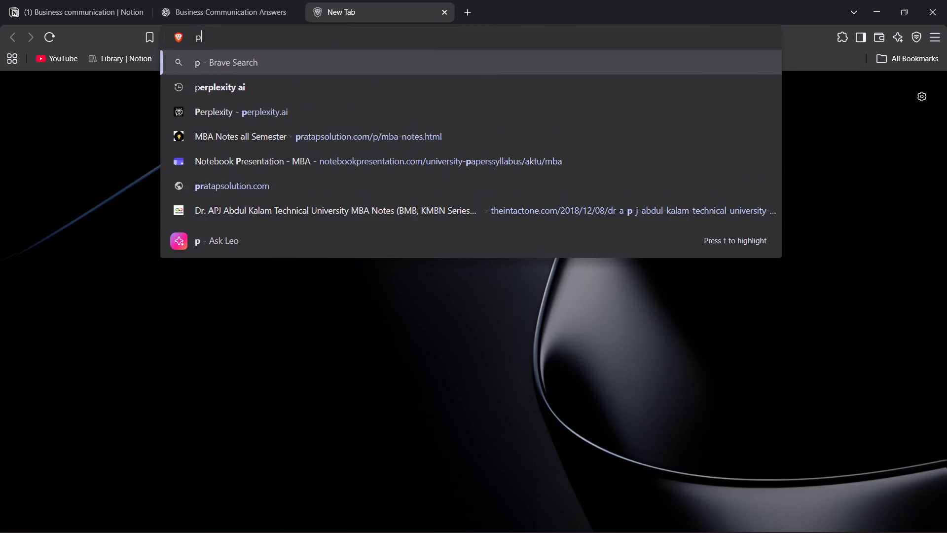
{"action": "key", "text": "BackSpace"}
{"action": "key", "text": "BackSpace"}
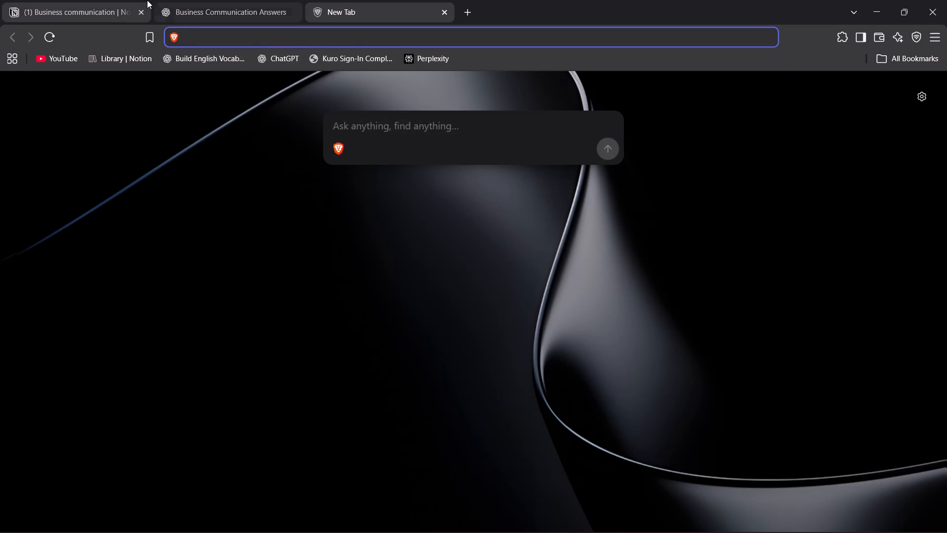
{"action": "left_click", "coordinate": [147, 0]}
Read through B. Based on Formality, C. Based on Method and the Classification of Business Communication diagram text in the notes.
{"action": "scroll", "coordinate": [205, 264], "scroll_direction": "down", "scroll_amount": 2}
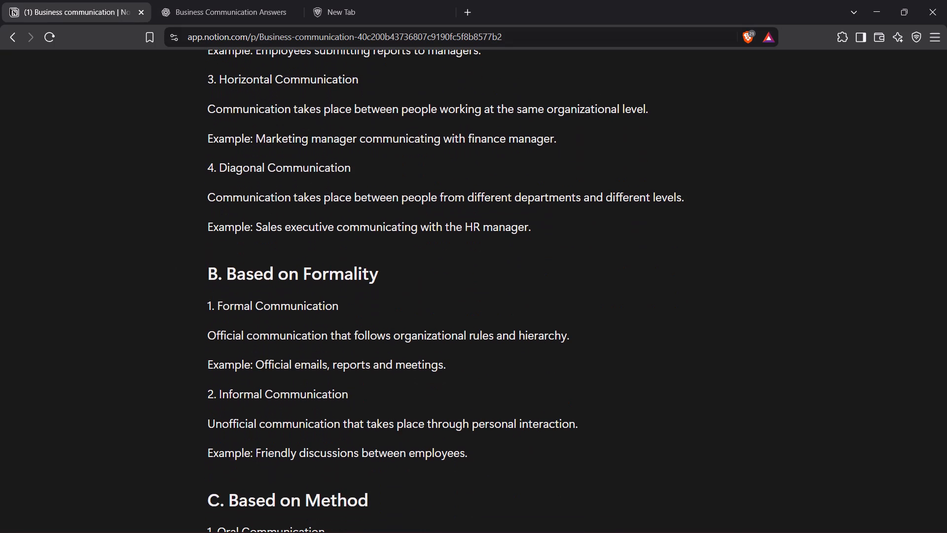
{"action": "scroll", "coordinate": [205, 264], "scroll_direction": "up", "scroll_amount": 3}
{"action": "scroll", "coordinate": [205, 264], "scroll_direction": "down", "scroll_amount": 3}
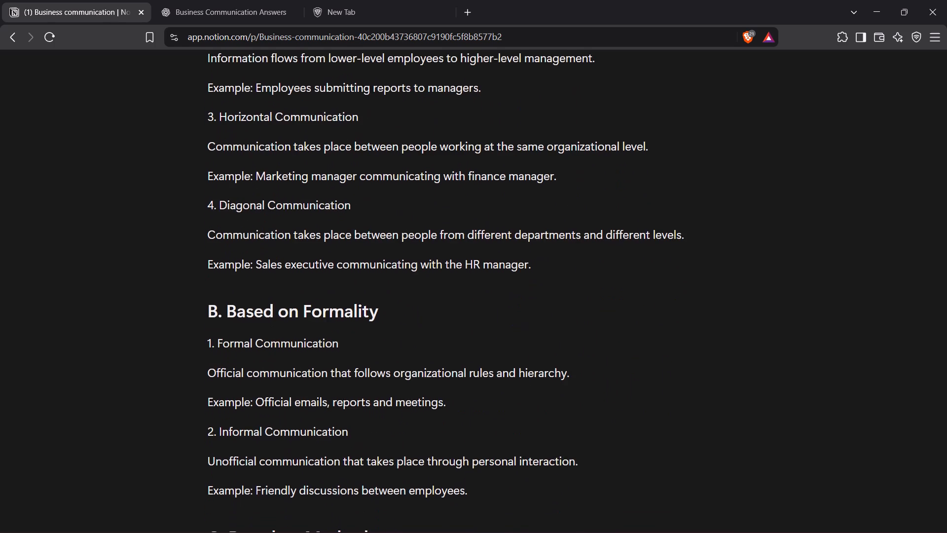
{"action": "scroll", "coordinate": [205, 264], "scroll_direction": "down", "scroll_amount": 2}
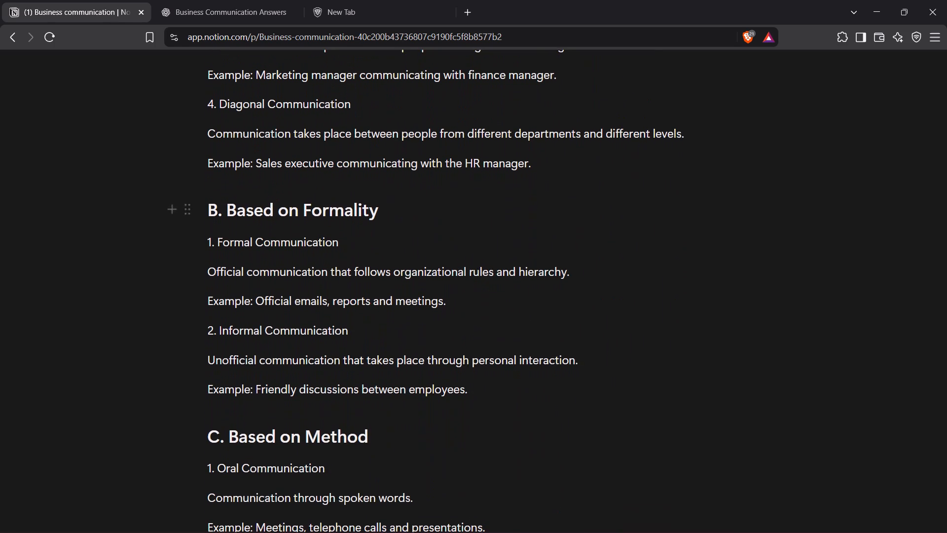
{"action": "scroll", "coordinate": [185, 186], "scroll_direction": "down", "scroll_amount": 1}
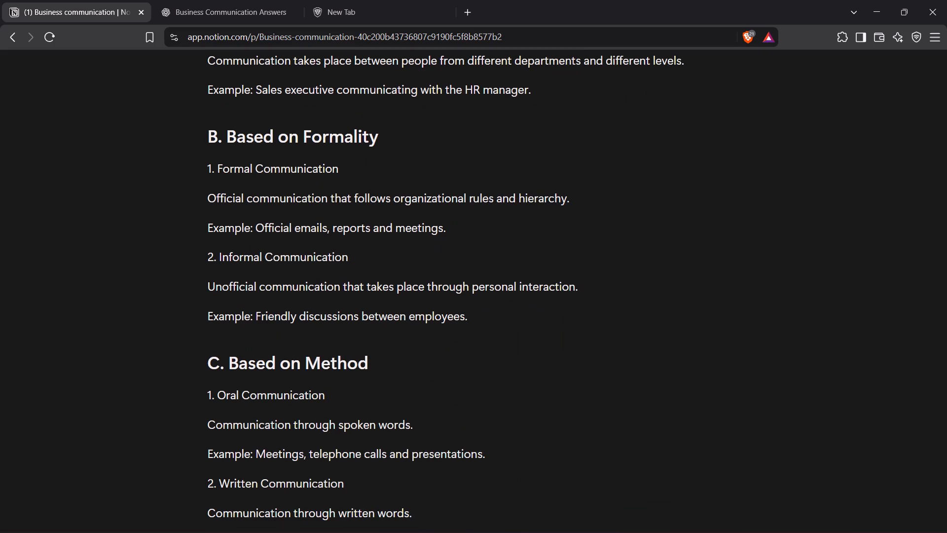
{"action": "scroll", "coordinate": [221, 241], "scroll_direction": "down", "scroll_amount": 1}
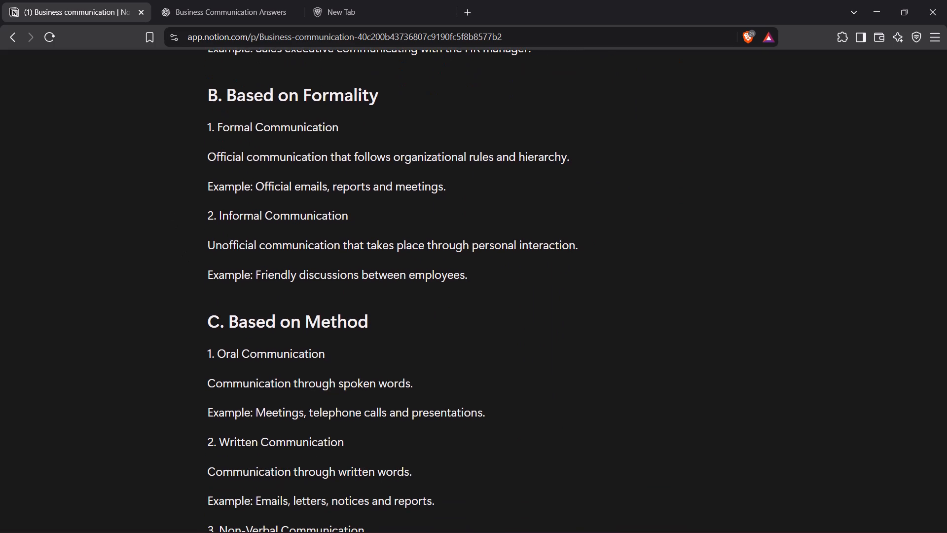
{"action": "scroll", "coordinate": [221, 241], "scroll_direction": "down", "scroll_amount": 1}
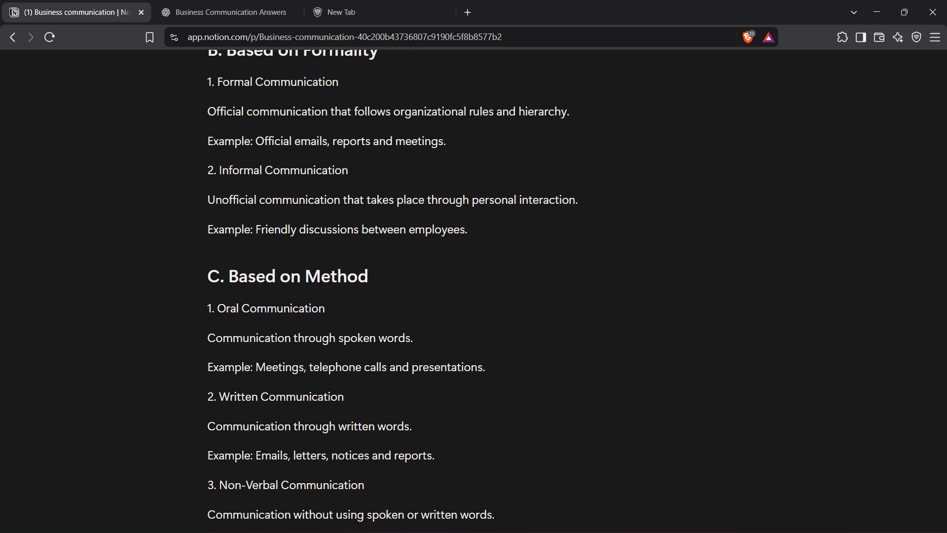
{"action": "scroll", "coordinate": [221, 241], "scroll_direction": "down", "scroll_amount": 1}
{"action": "scroll", "coordinate": [221, 241], "scroll_direction": "up", "scroll_amount": 1}
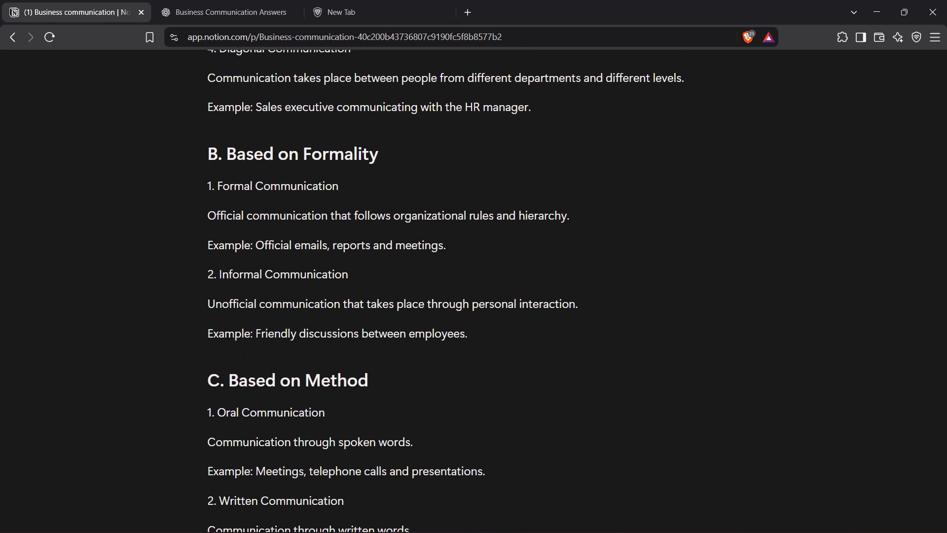
{"action": "scroll", "coordinate": [221, 241], "scroll_direction": "down", "scroll_amount": 4}
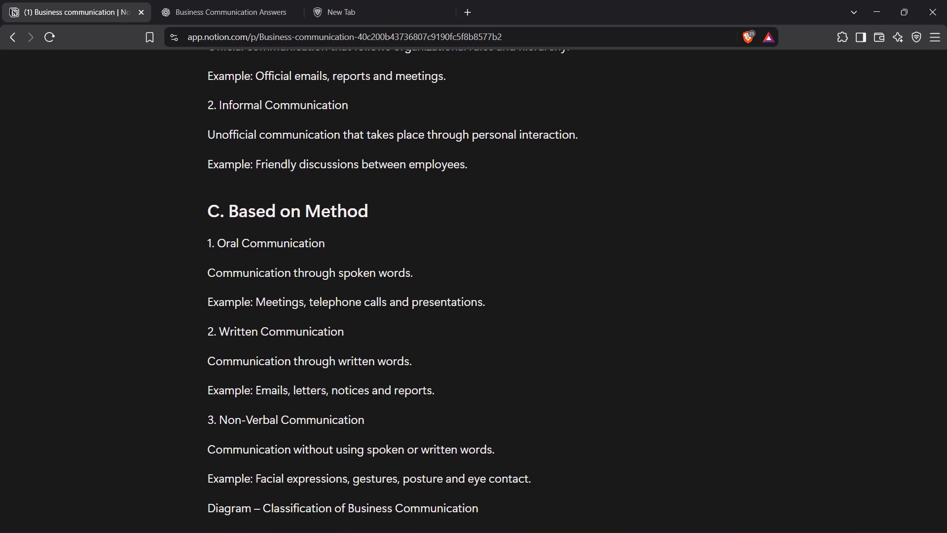
{"action": "scroll", "coordinate": [221, 241], "scroll_direction": "down", "scroll_amount": 2}
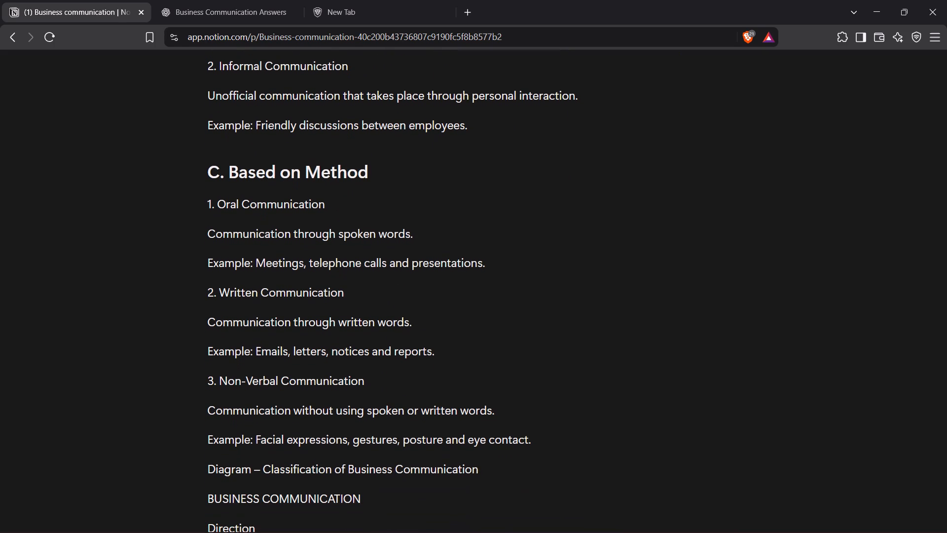
{"action": "scroll", "coordinate": [219, 224], "scroll_direction": "down", "scroll_amount": 1}
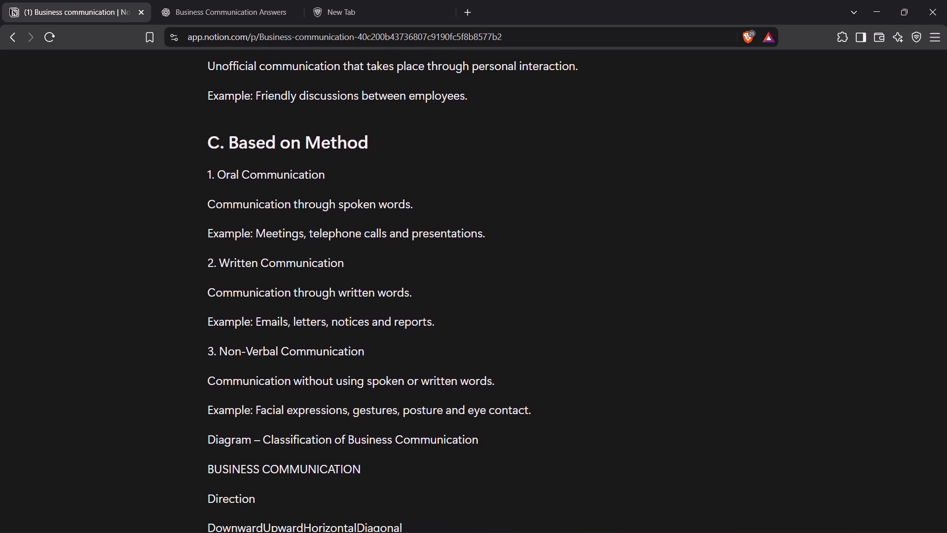
{"action": "scroll", "coordinate": [219, 224], "scroll_direction": "down", "scroll_amount": 3}
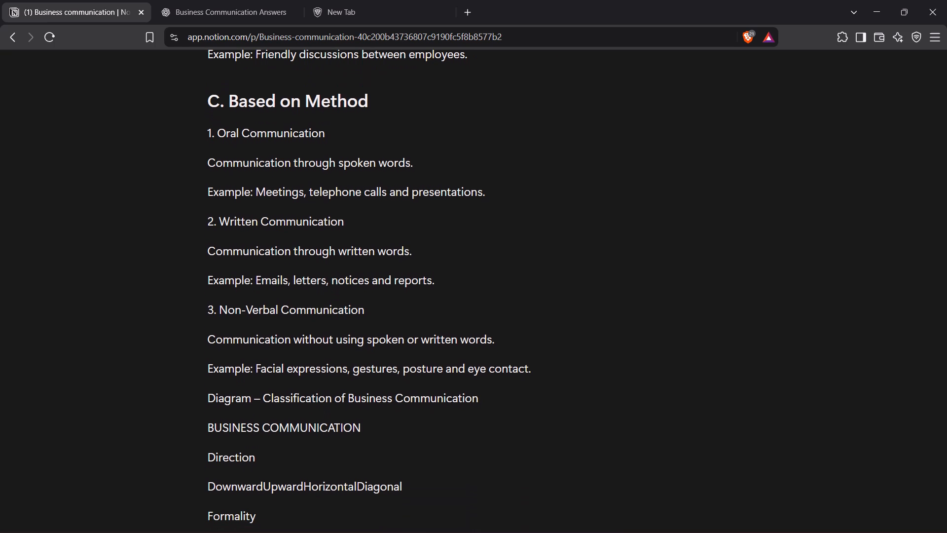
{"action": "scroll", "coordinate": [219, 224], "scroll_direction": "down", "scroll_amount": 3}
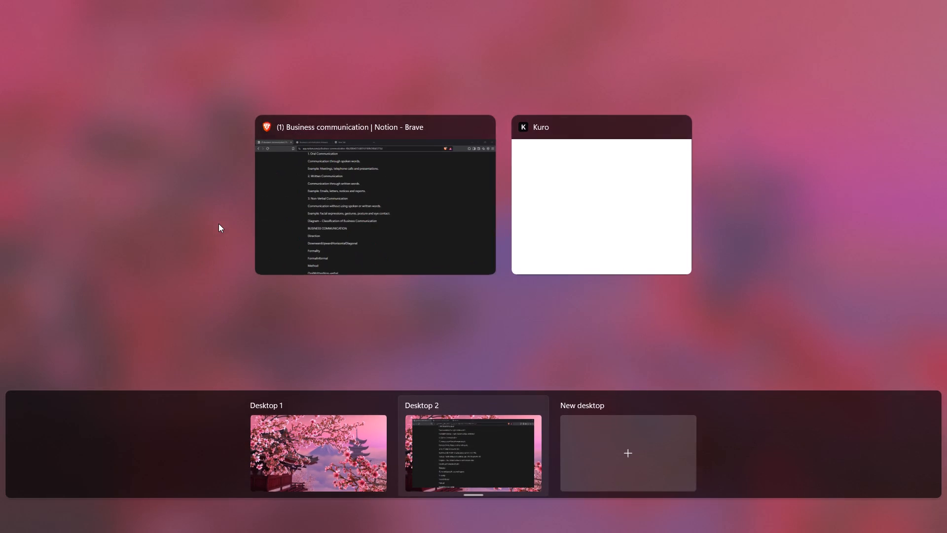
Return to the Notion notes and reread section 7 from C. Based on Method through the classification diagram text to the conclusion.
{"action": "left_click", "coordinate": [334, 242]}
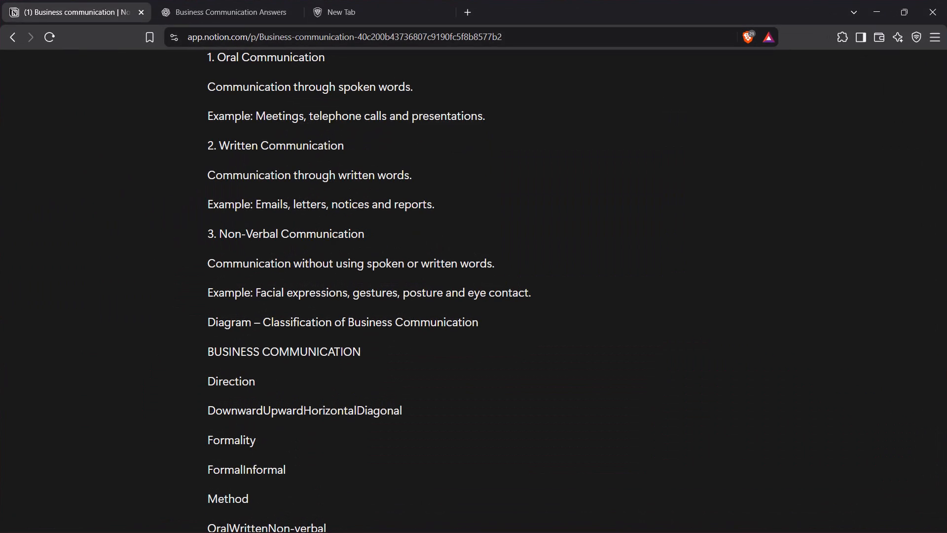
{"action": "scroll", "coordinate": [296, 299], "scroll_direction": "down", "scroll_amount": 2}
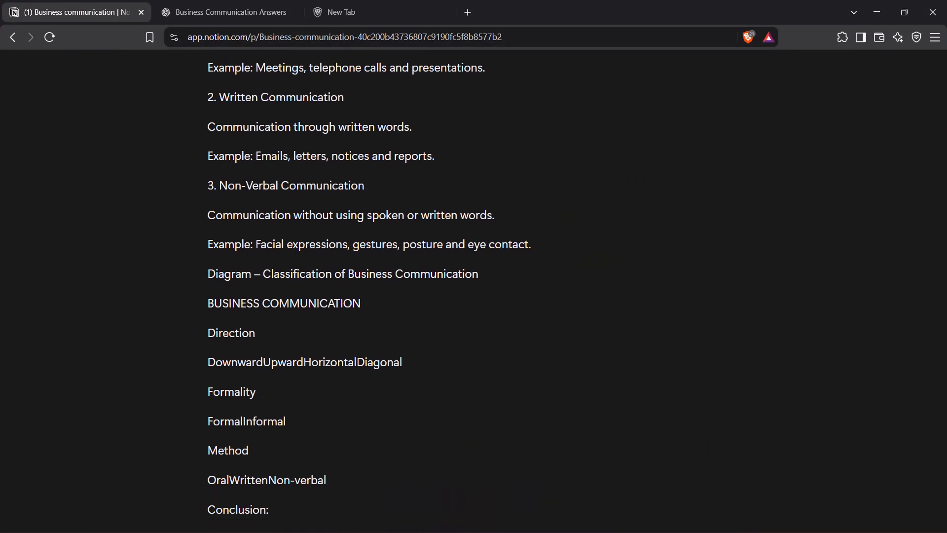
{"action": "scroll", "coordinate": [296, 299], "scroll_direction": "down", "scroll_amount": 1}
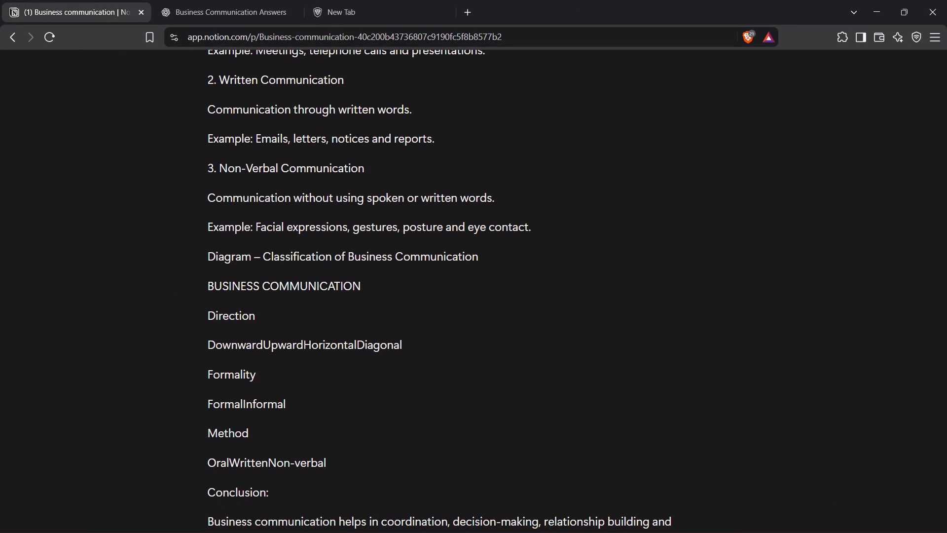
{"action": "scroll", "coordinate": [296, 299], "scroll_direction": "down", "scroll_amount": 1}
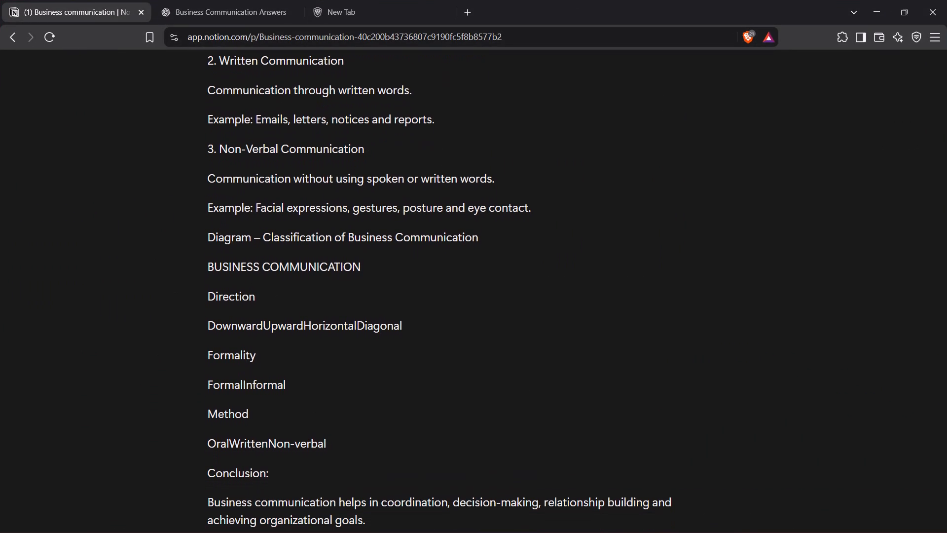
{"action": "scroll", "coordinate": [296, 299], "scroll_direction": "up", "scroll_amount": 1}
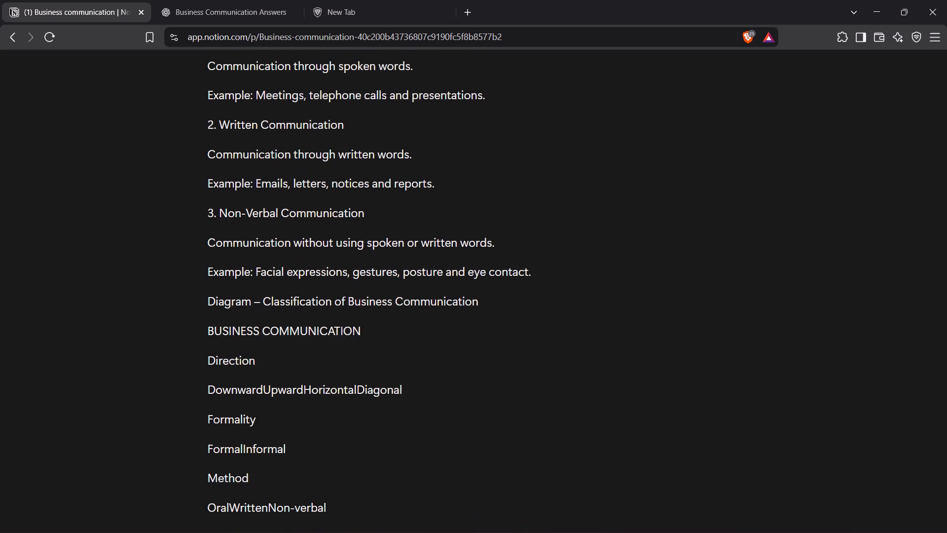
{"action": "scroll", "coordinate": [296, 299], "scroll_direction": "up", "scroll_amount": 2}
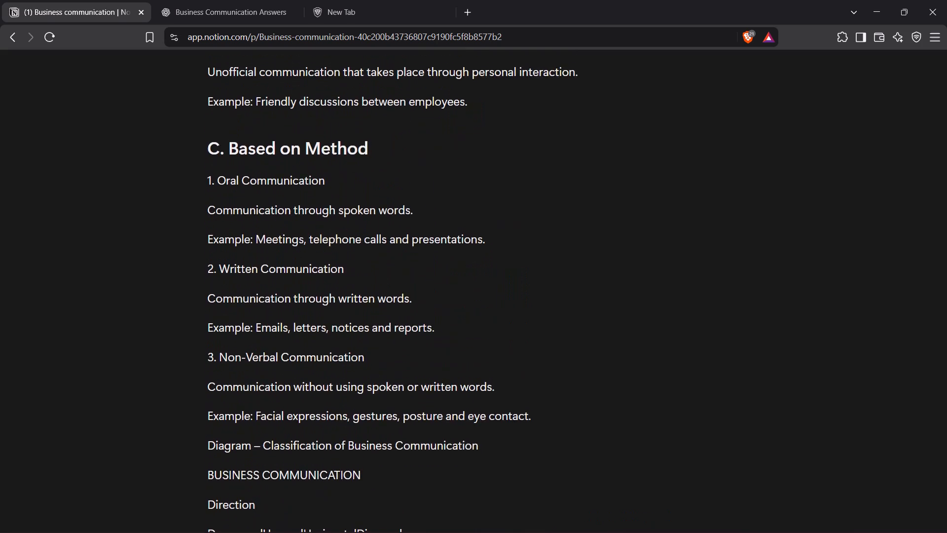
{"action": "scroll", "coordinate": [296, 299], "scroll_direction": "down", "scroll_amount": 2}
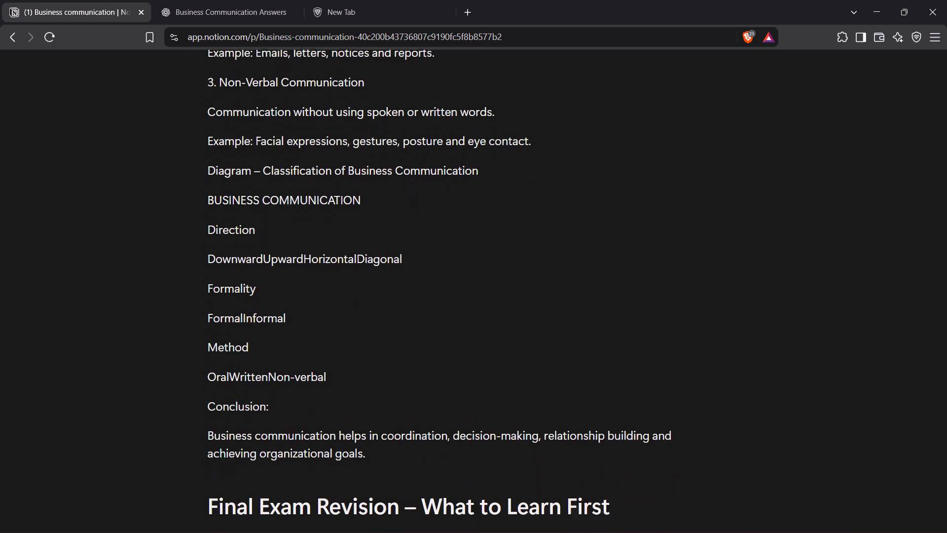
Read the Final Exam Revision – What to Learn First priority table and the suggestion below it.
{"action": "scroll", "coordinate": [296, 299], "scroll_direction": "down", "scroll_amount": 6}
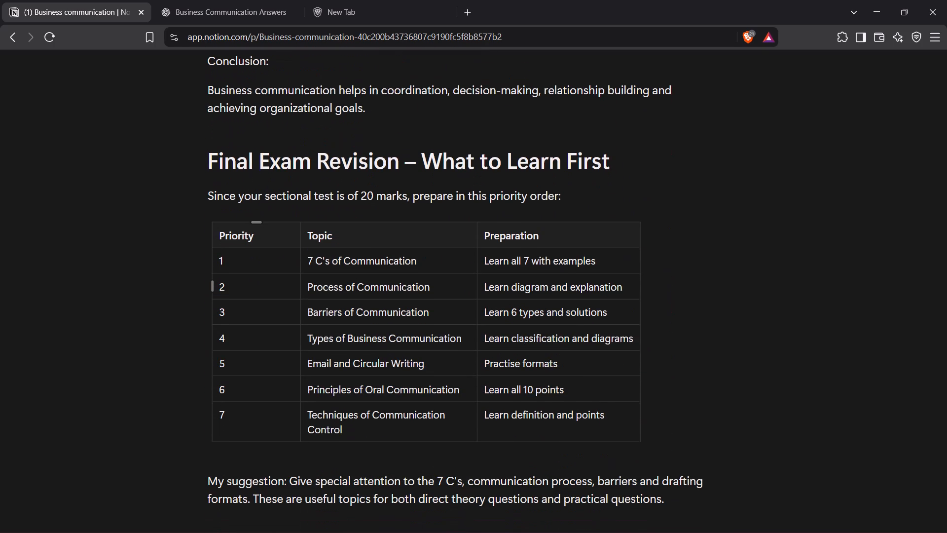
{"action": "scroll", "coordinate": [296, 299], "scroll_direction": "down", "scroll_amount": 1}
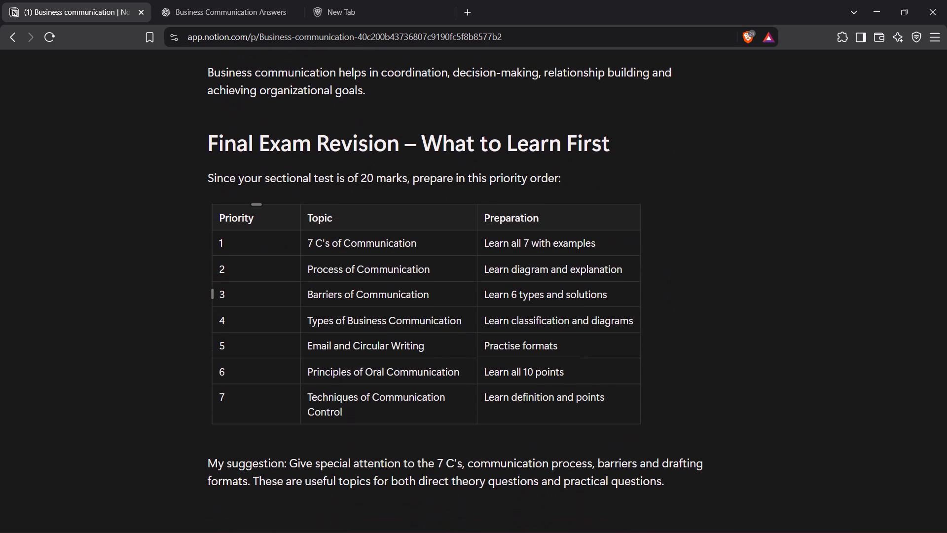
{"action": "scroll", "coordinate": [296, 299], "scroll_direction": "down", "scroll_amount": 1}
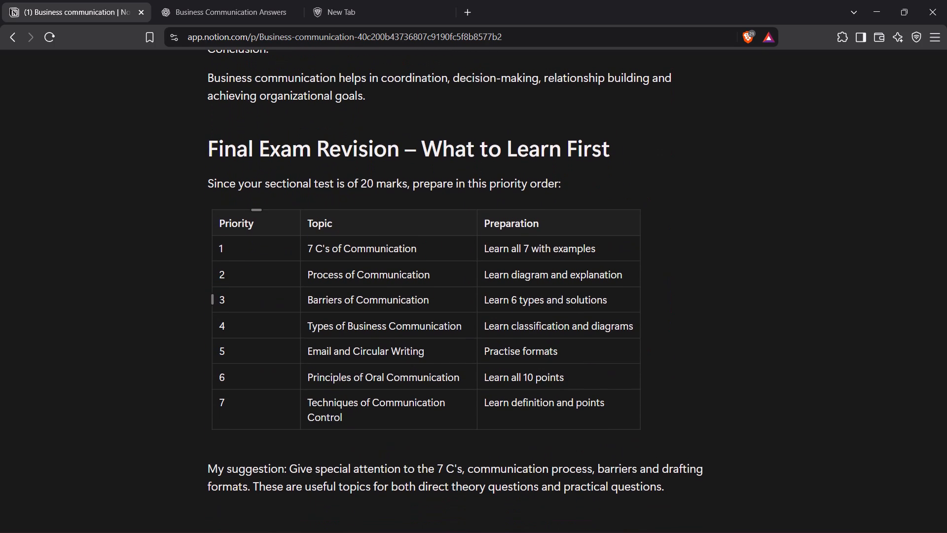
{"action": "scroll", "coordinate": [296, 299], "scroll_direction": "down", "scroll_amount": 1}
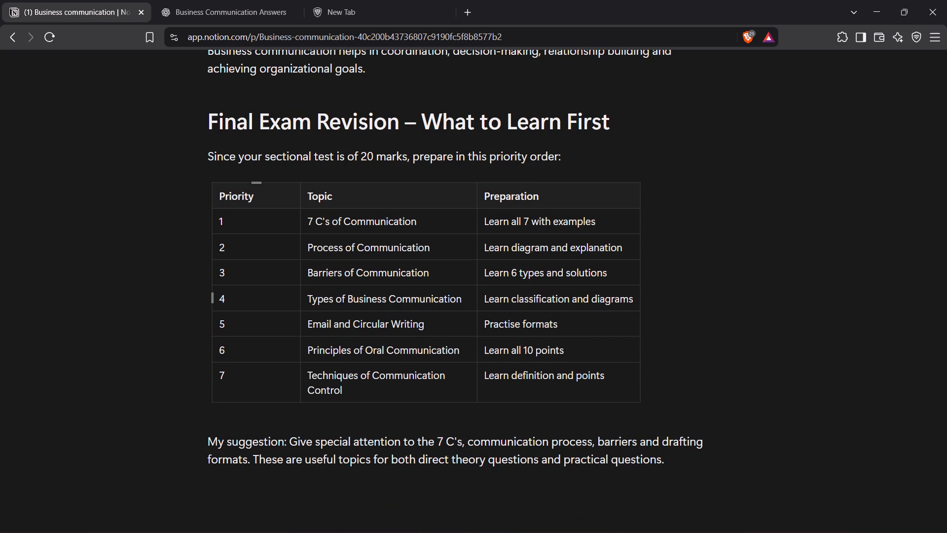
{"action": "scroll", "coordinate": [296, 299], "scroll_direction": "up", "scroll_amount": 1}
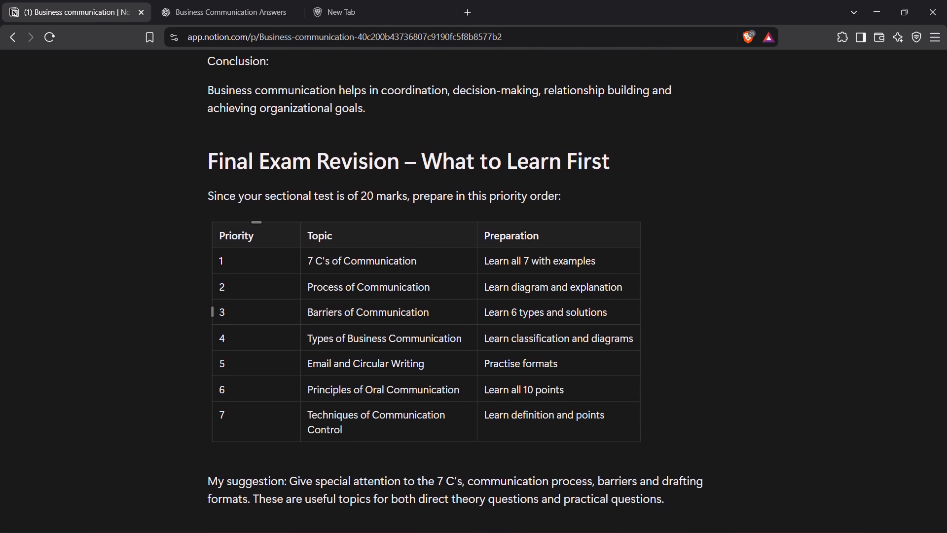
{"action": "scroll", "coordinate": [296, 299], "scroll_direction": "up", "scroll_amount": 2}
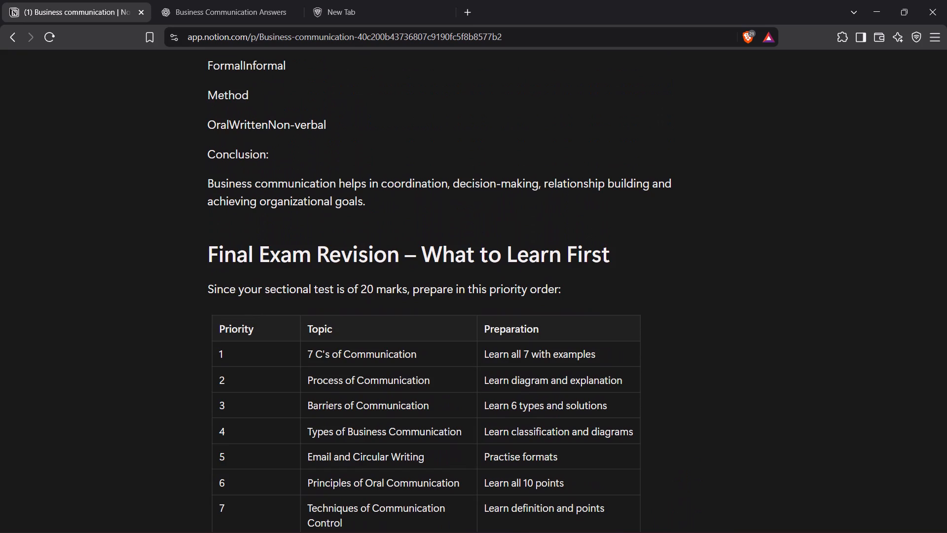
{"action": "scroll", "coordinate": [296, 299], "scroll_direction": "up", "scroll_amount": 2}
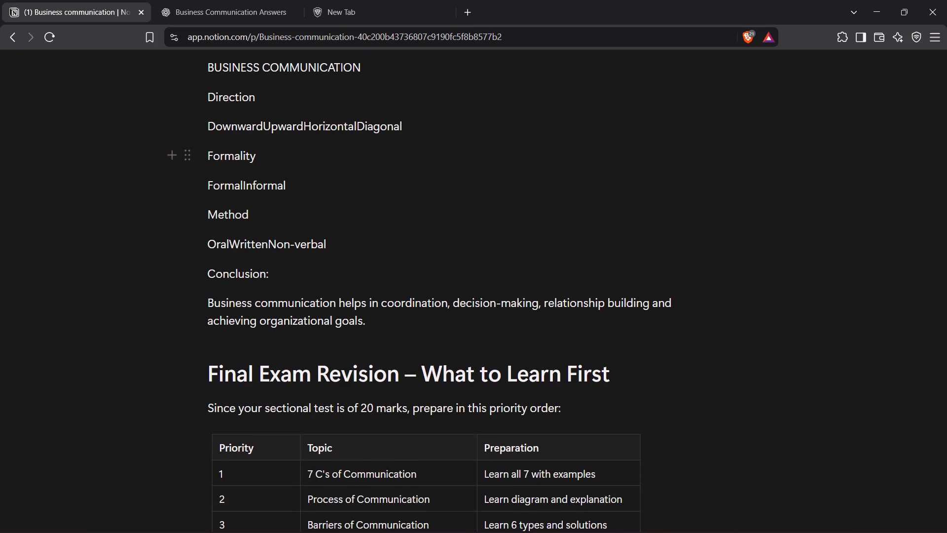
{"action": "scroll", "coordinate": [243, 170], "scroll_direction": "down", "scroll_amount": 4}
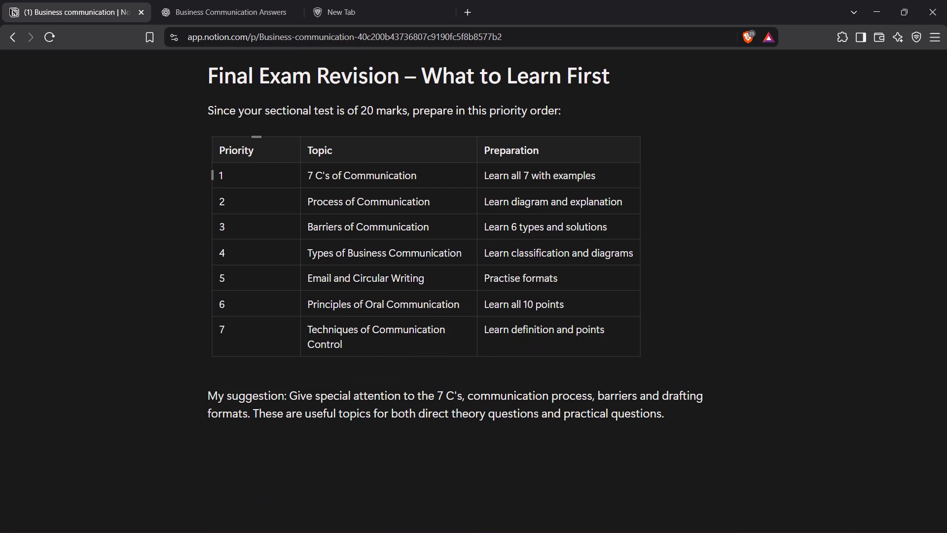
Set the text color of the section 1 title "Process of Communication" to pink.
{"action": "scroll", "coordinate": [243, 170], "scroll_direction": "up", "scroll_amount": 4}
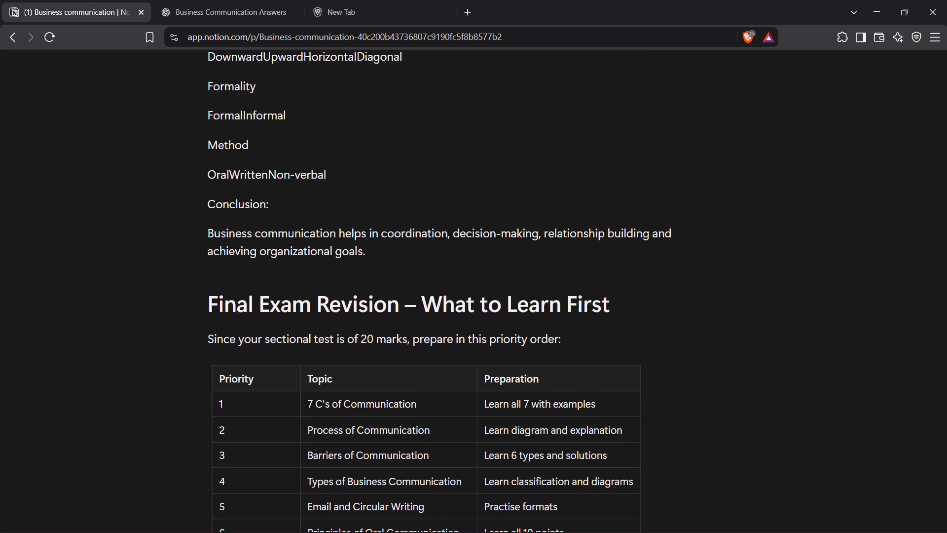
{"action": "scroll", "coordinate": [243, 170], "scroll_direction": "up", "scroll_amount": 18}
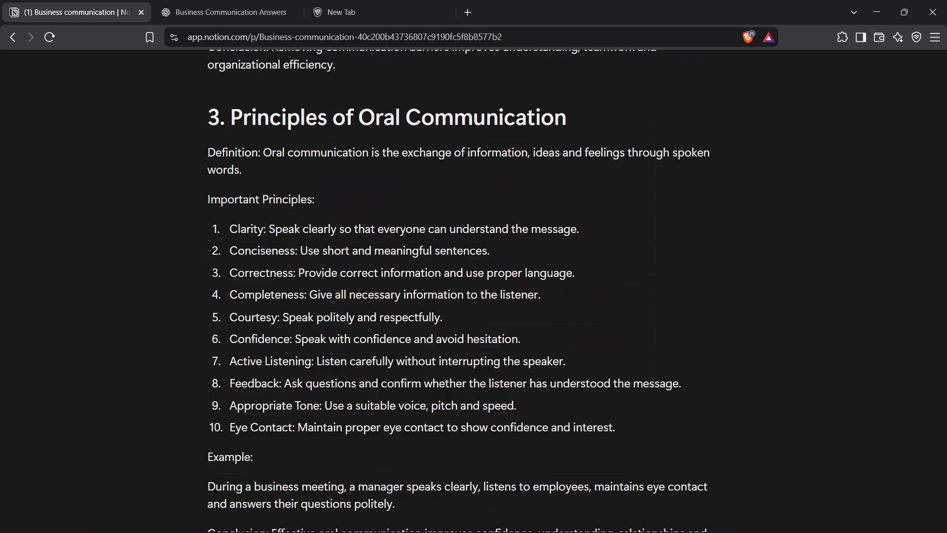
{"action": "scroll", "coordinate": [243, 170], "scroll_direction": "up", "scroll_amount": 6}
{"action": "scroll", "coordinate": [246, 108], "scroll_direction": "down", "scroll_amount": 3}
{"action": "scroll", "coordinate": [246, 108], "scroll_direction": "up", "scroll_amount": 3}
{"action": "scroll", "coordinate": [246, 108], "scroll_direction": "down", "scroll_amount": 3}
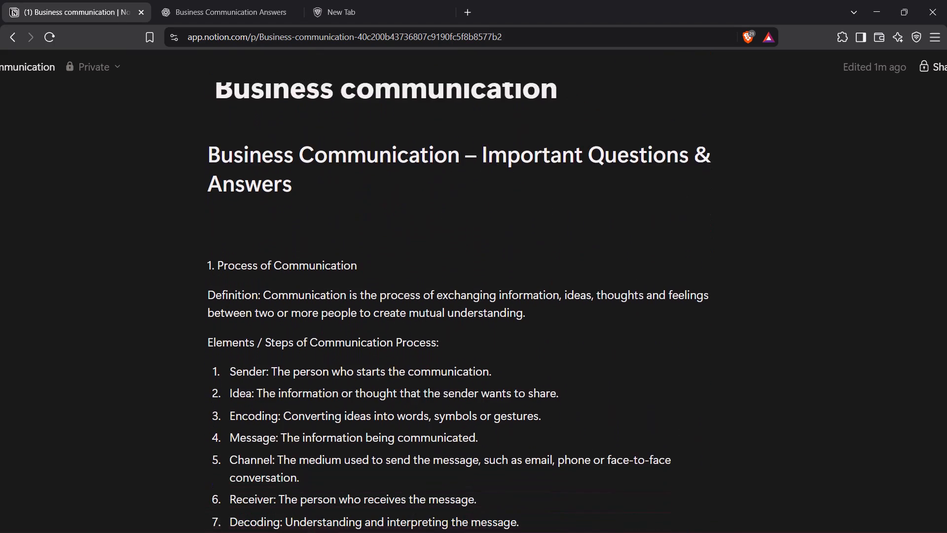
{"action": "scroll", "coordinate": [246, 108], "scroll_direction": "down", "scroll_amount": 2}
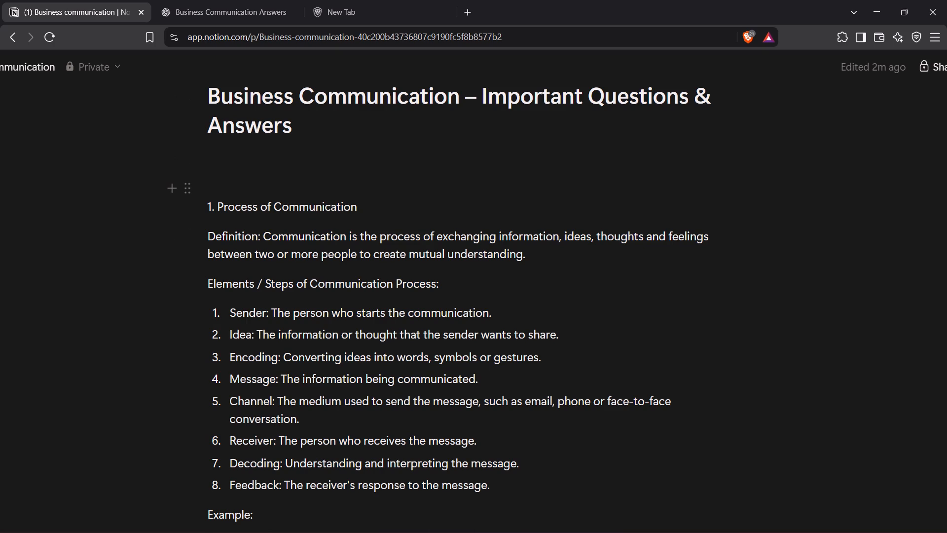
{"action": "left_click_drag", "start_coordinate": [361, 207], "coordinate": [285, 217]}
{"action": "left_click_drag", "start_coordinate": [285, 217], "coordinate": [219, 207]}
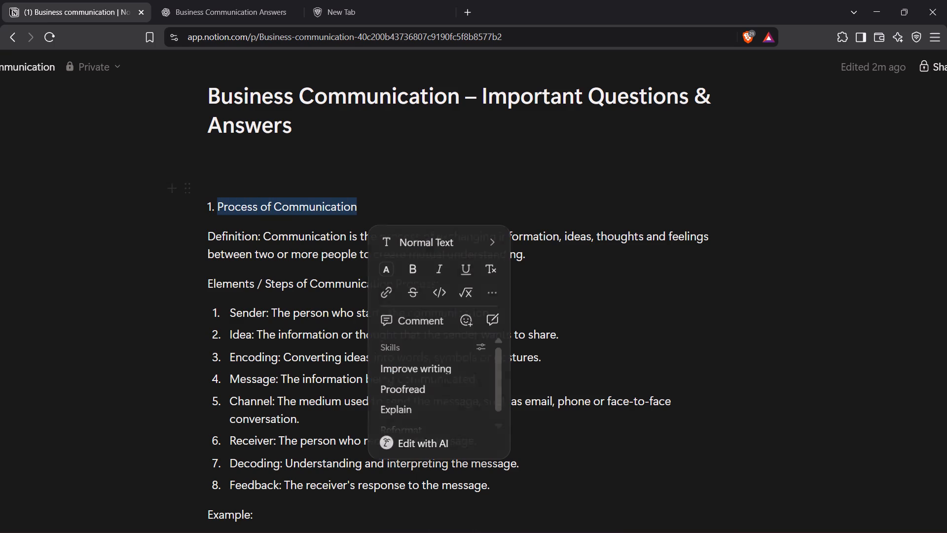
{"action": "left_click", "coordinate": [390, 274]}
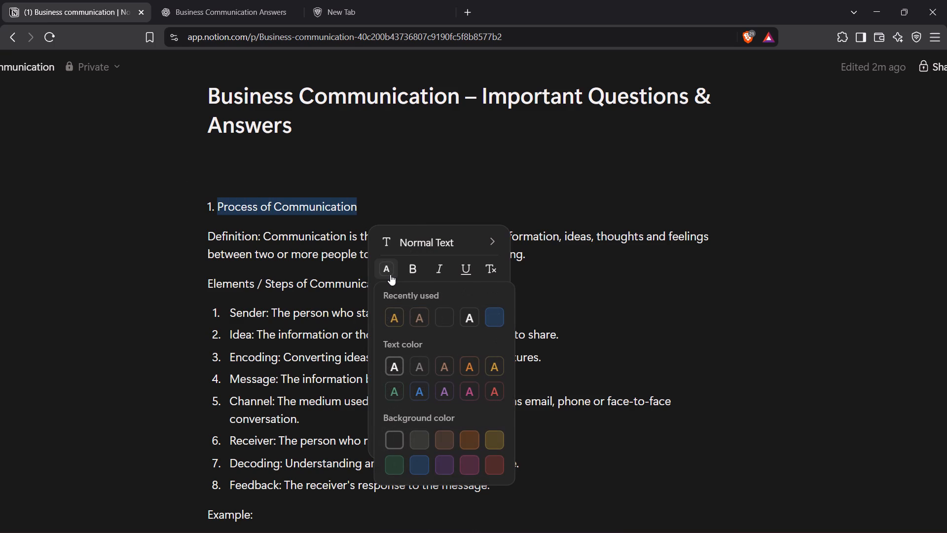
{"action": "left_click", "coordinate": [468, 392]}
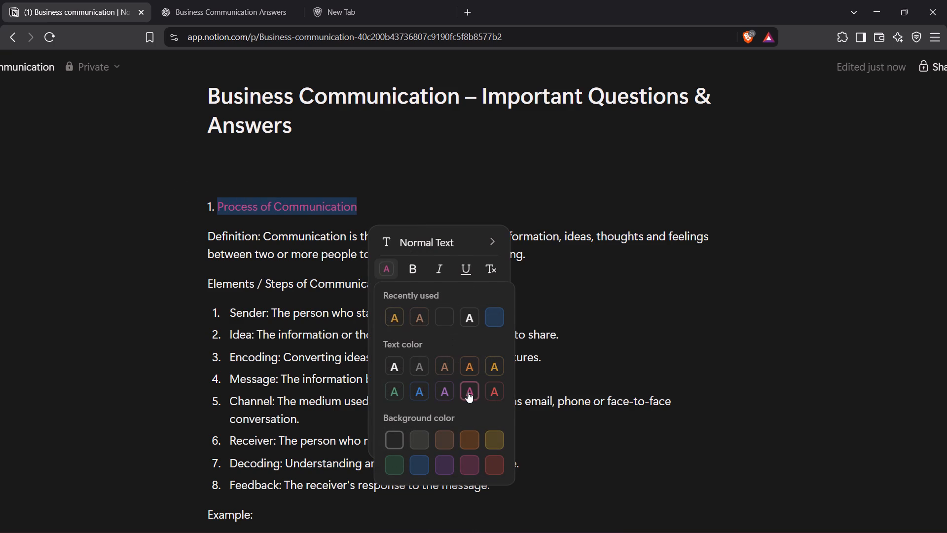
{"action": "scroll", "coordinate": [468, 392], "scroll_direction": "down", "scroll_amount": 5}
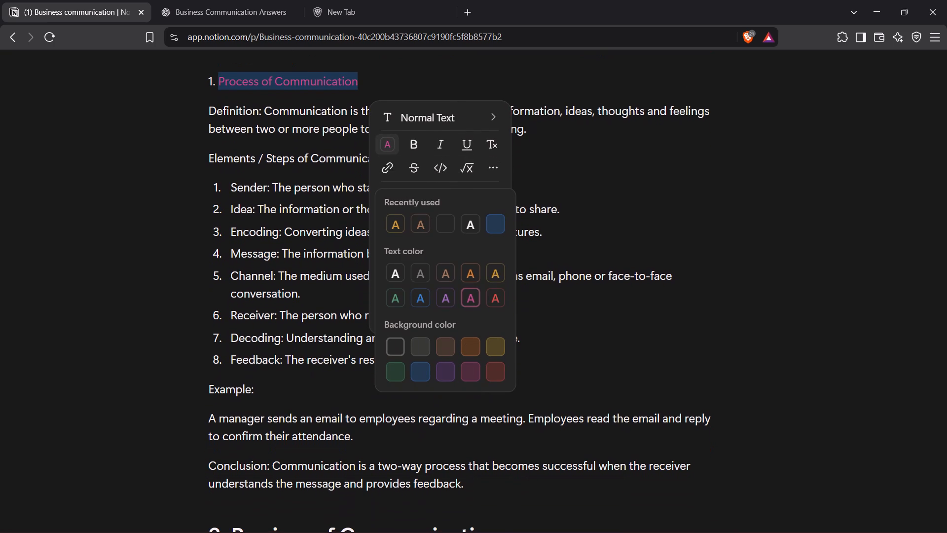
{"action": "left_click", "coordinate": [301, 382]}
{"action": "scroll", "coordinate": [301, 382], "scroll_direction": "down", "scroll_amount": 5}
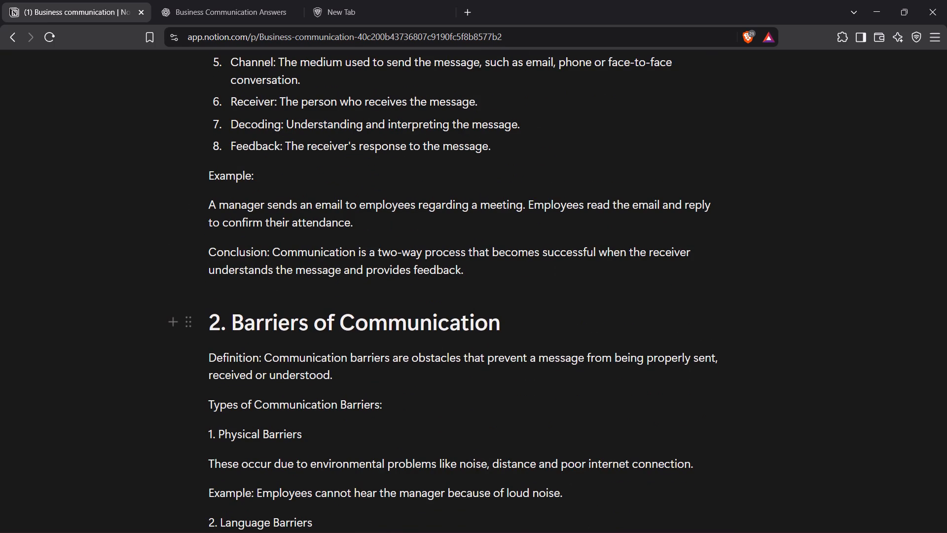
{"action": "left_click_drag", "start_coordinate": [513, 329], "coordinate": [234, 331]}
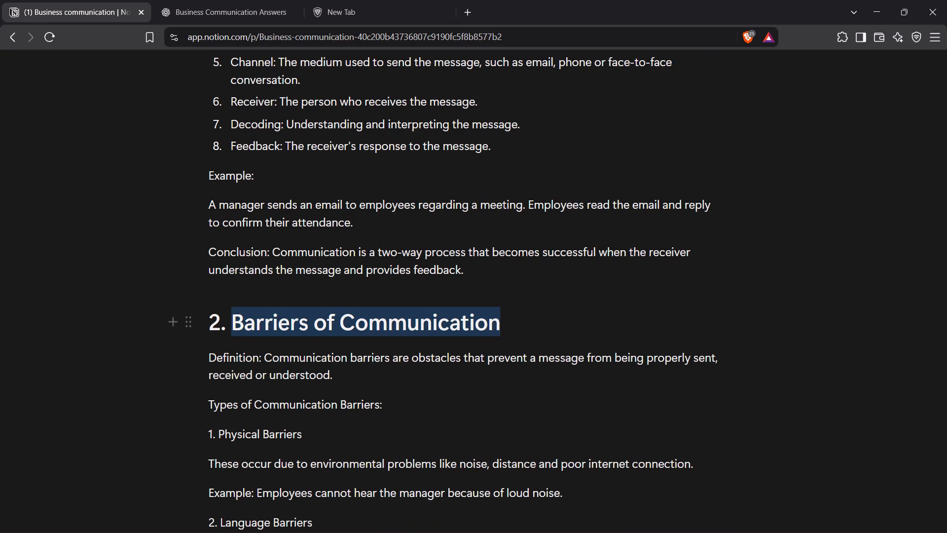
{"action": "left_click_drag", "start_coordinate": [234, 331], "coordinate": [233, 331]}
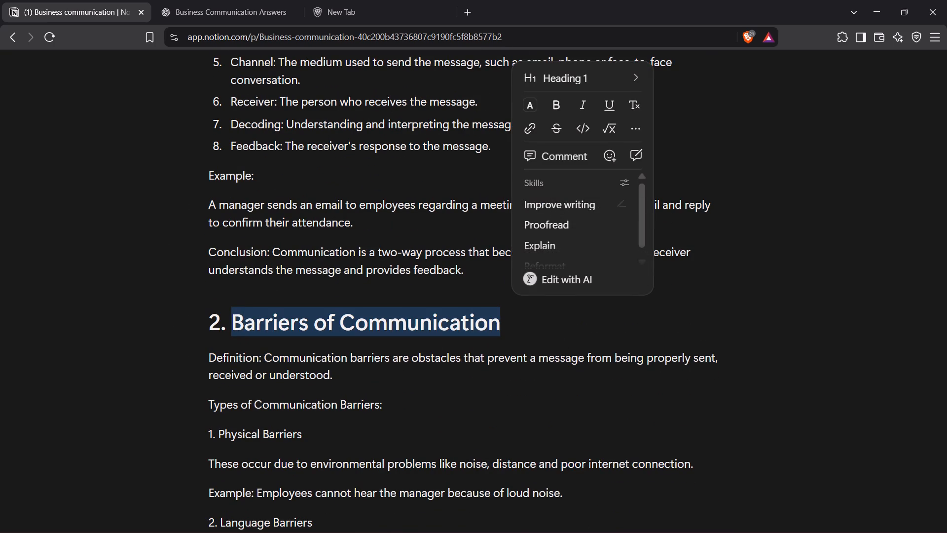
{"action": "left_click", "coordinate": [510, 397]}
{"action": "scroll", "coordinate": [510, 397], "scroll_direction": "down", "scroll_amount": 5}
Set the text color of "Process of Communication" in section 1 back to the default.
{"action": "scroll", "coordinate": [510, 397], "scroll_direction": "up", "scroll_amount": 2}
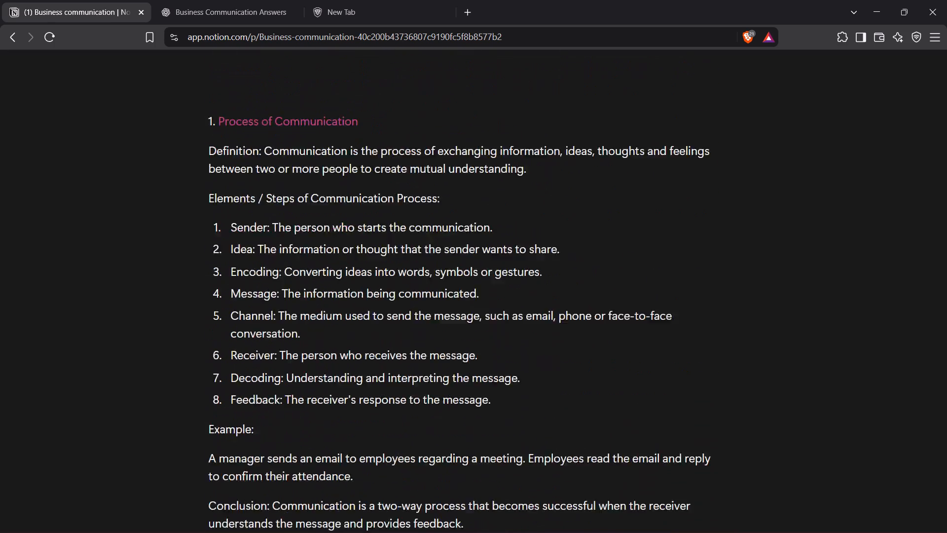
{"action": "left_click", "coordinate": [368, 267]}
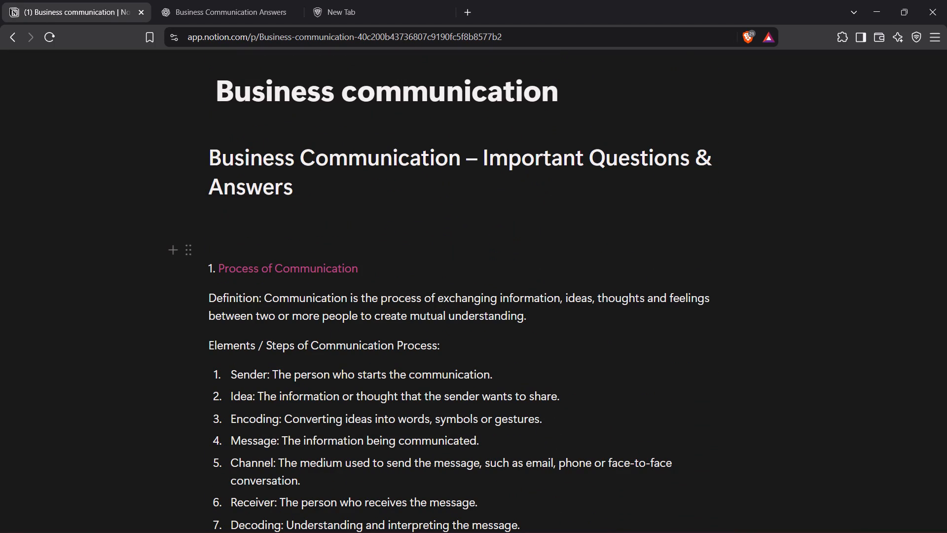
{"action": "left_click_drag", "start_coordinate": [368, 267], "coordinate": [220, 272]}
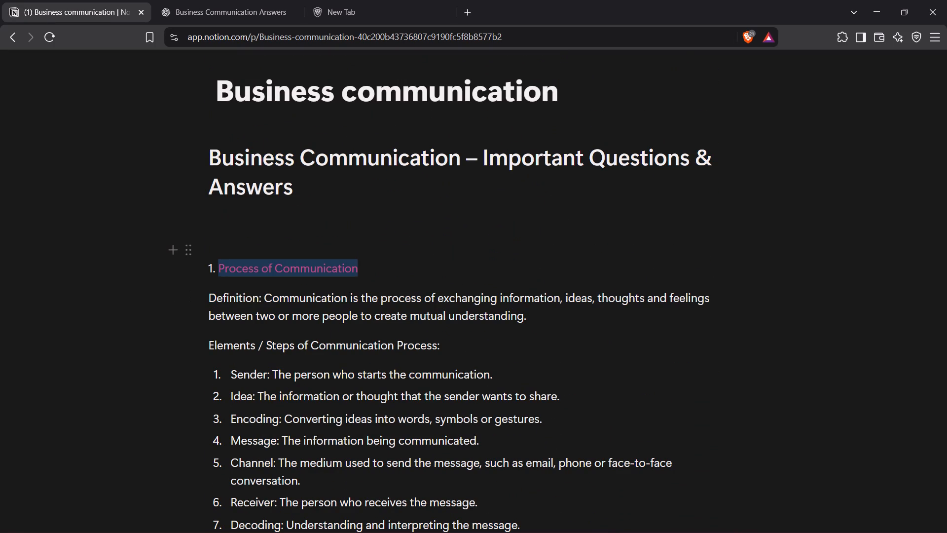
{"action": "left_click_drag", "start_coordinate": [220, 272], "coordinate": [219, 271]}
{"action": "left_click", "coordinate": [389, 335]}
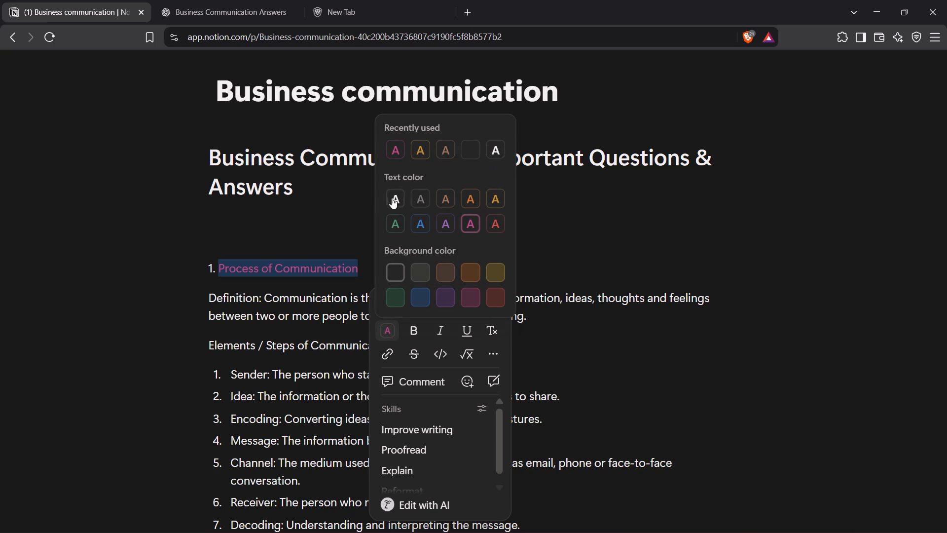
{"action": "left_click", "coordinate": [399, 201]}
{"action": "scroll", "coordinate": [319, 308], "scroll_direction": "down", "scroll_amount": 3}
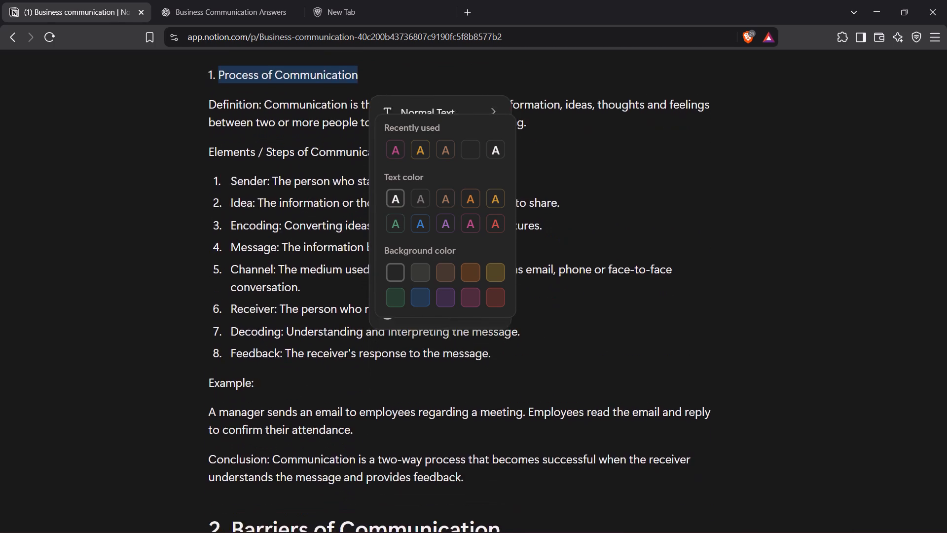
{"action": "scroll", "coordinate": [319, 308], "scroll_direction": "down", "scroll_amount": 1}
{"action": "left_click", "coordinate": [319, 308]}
Set the text color of the "Physical Barriers" subheading in section 2, Barriers of Communication, to pink.
{"action": "scroll", "coordinate": [319, 308], "scroll_direction": "down", "scroll_amount": 3}
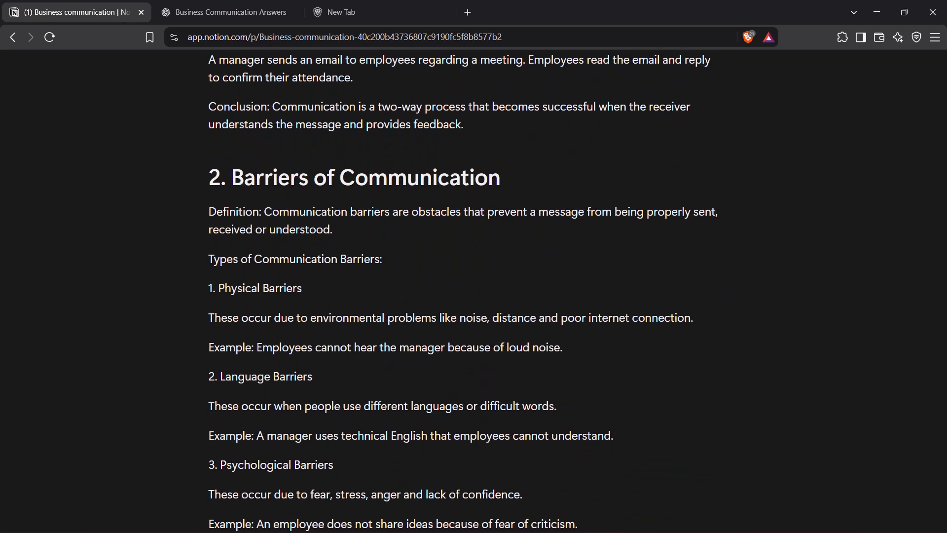
{"action": "double_click", "coordinate": [311, 286]}
{"action": "left_click_drag", "start_coordinate": [311, 286], "coordinate": [299, 288]}
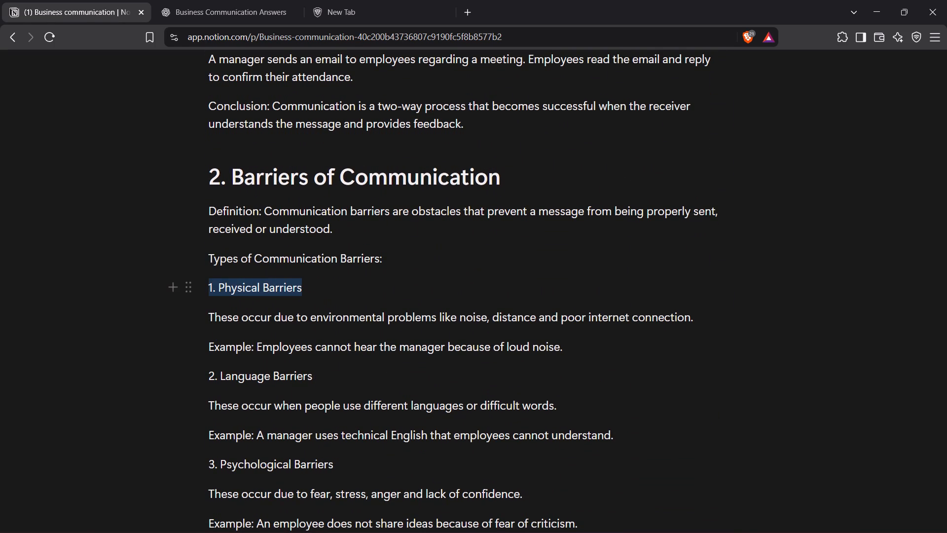
{"action": "left_click_drag", "start_coordinate": [299, 288], "coordinate": [275, 294]}
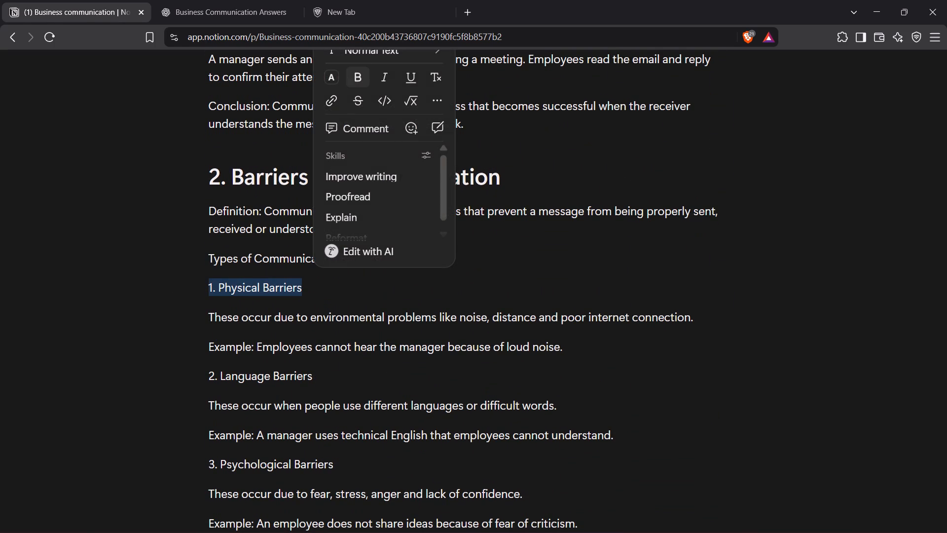
{"action": "left_click", "coordinate": [237, 284]}
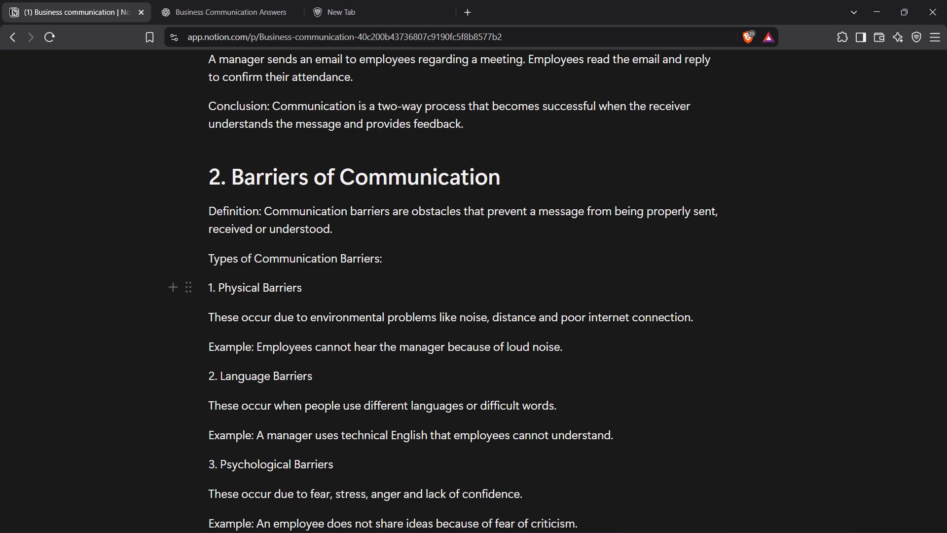
{"action": "left_click_drag", "start_coordinate": [216, 287], "coordinate": [359, 305]}
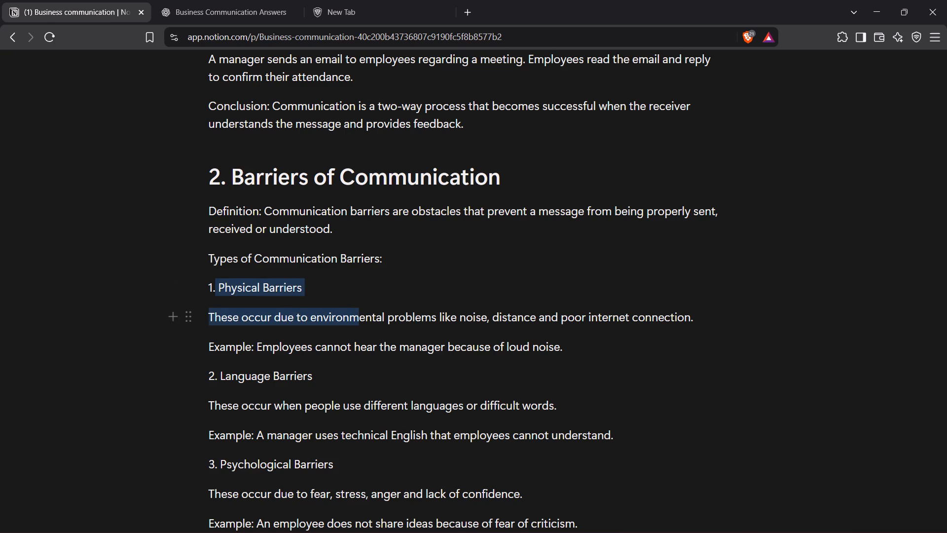
{"action": "left_click_drag", "start_coordinate": [359, 305], "coordinate": [334, 290]}
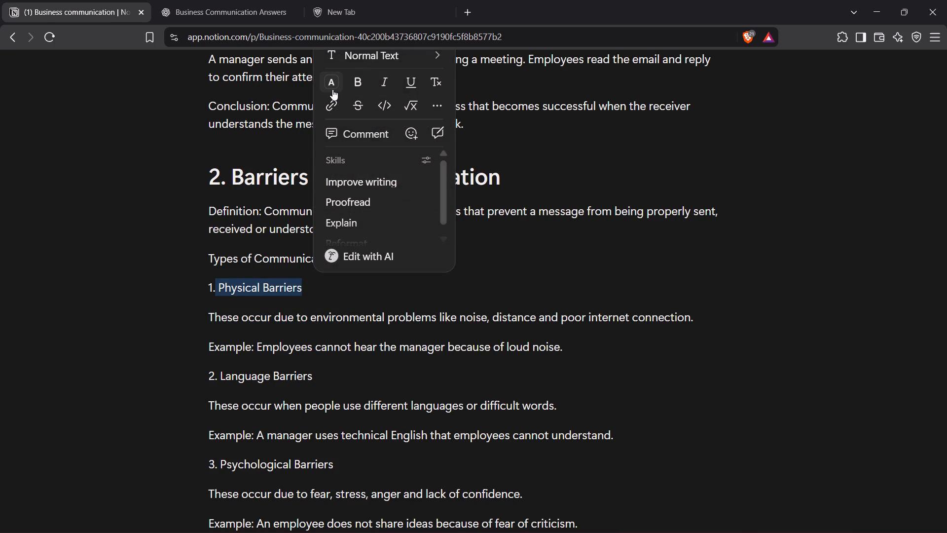
{"action": "left_click", "coordinate": [332, 89]}
{"action": "left_click", "coordinate": [364, 133]}
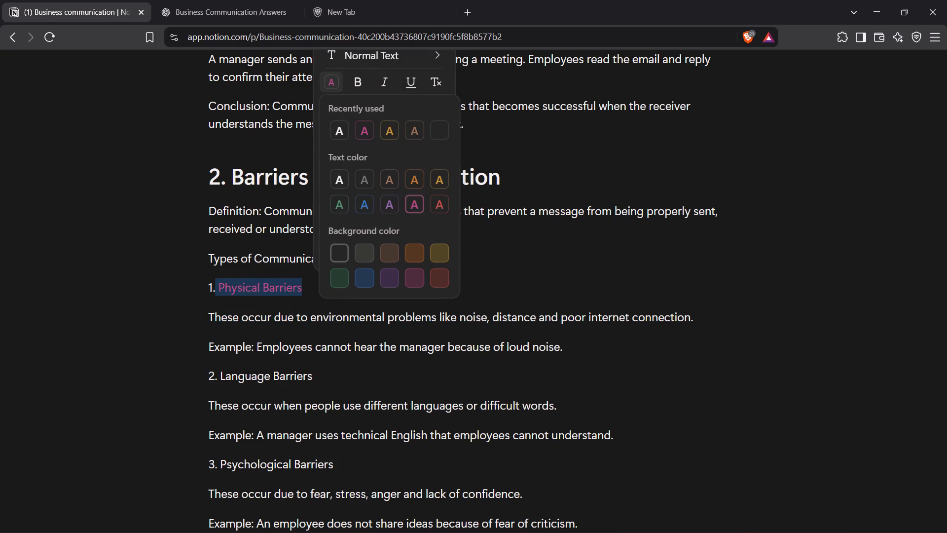
Set the text color of the "Language Barriers" subheading in section 2 to pink.
{"action": "left_click_drag", "start_coordinate": [218, 376], "coordinate": [297, 376]}
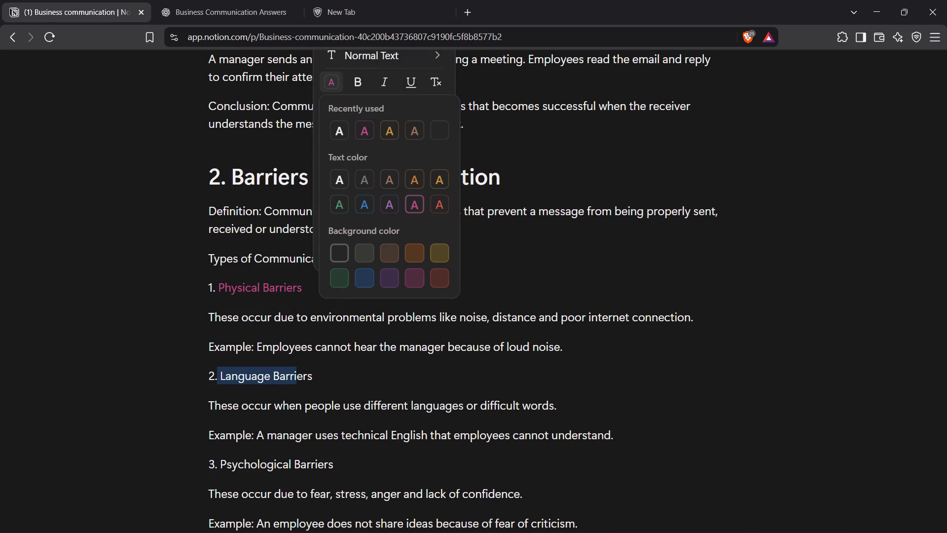
{"action": "left_click_drag", "start_coordinate": [297, 376], "coordinate": [314, 375]}
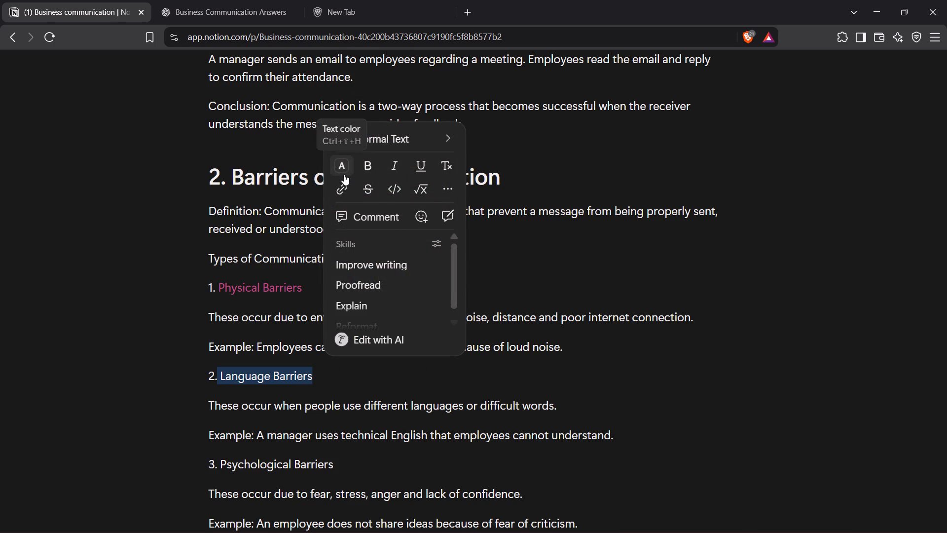
{"action": "left_click", "coordinate": [344, 174]}
{"action": "left_click", "coordinate": [351, 215]}
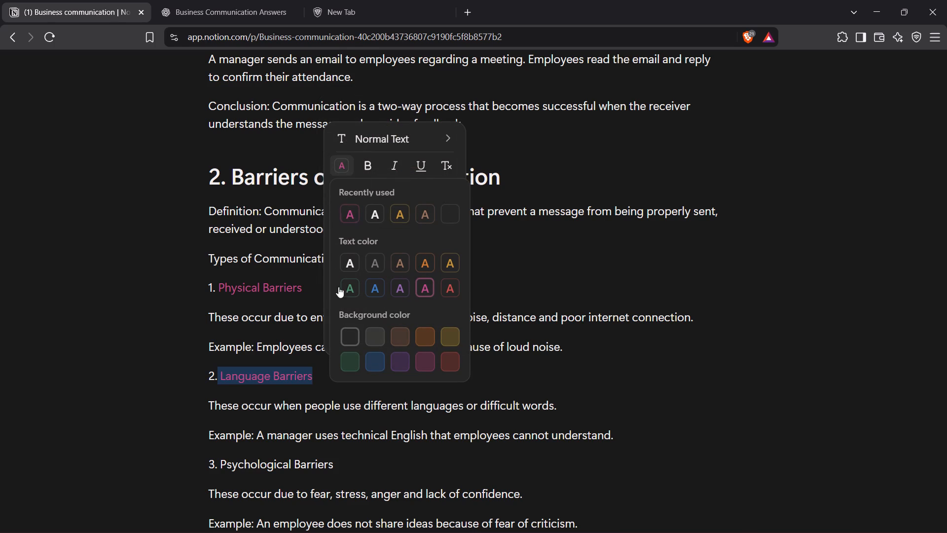
{"action": "scroll", "coordinate": [313, 437], "scroll_direction": "down", "scroll_amount": 1}
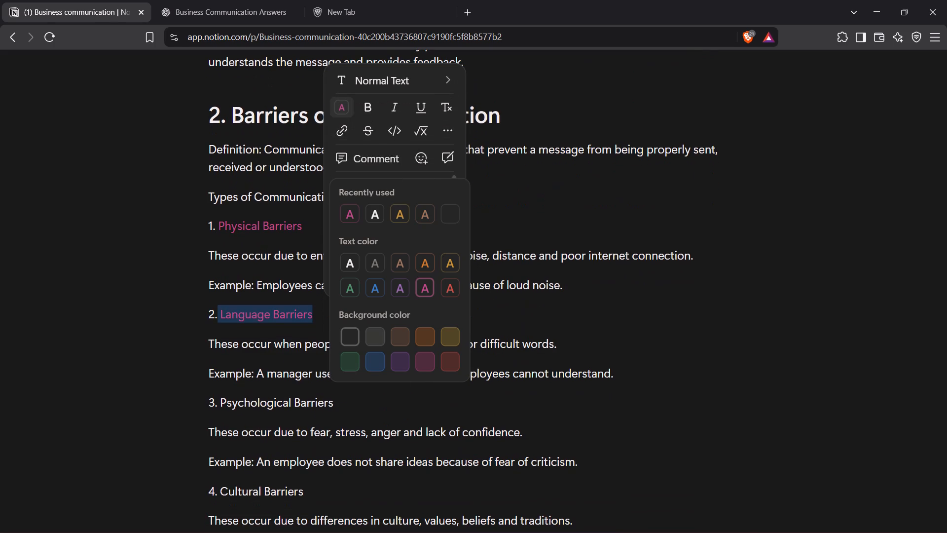
{"action": "left_click", "coordinate": [360, 401]}
Set the text color of the "Psychological Barriers" subheading in section 2 to pink.
{"action": "scroll", "coordinate": [360, 401], "scroll_direction": "down", "scroll_amount": 1}
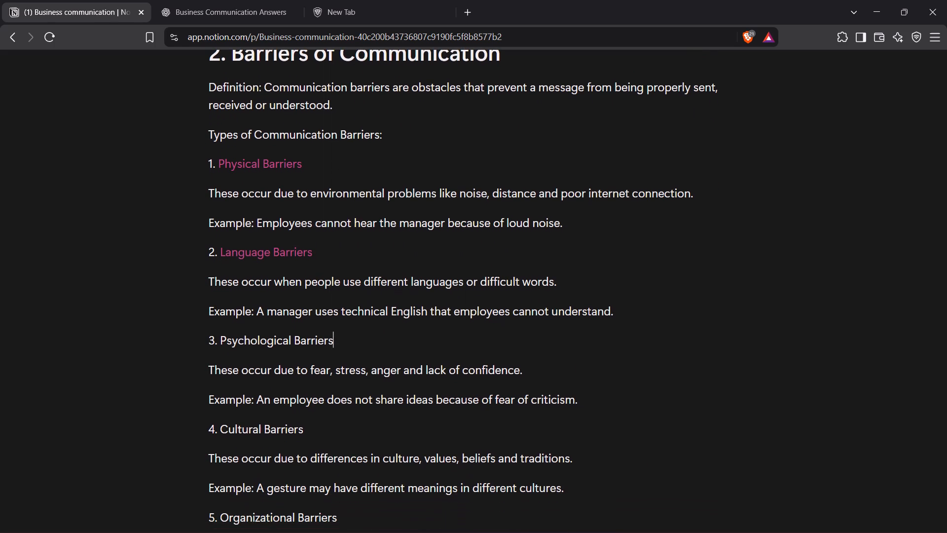
{"action": "left_click_drag", "start_coordinate": [218, 340], "coordinate": [321, 355]}
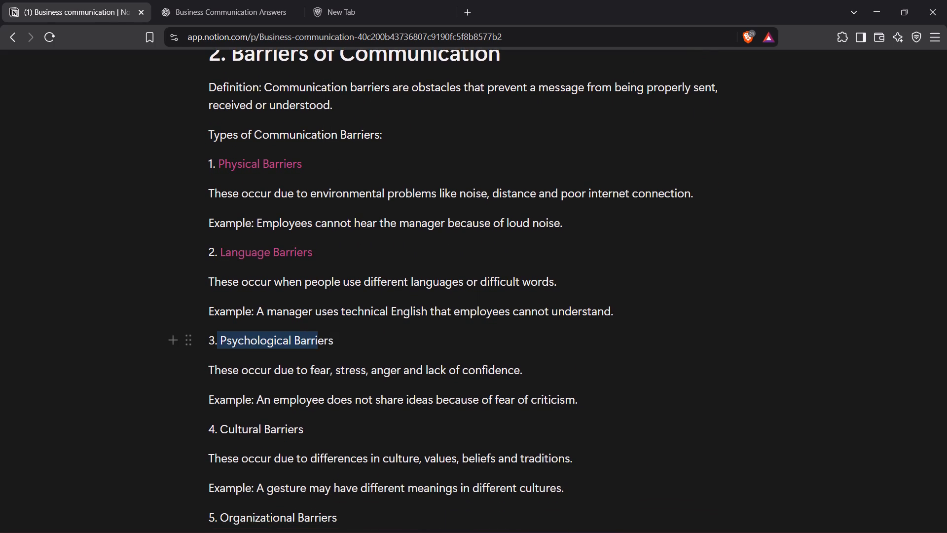
{"action": "left_click_drag", "start_coordinate": [321, 355], "coordinate": [333, 346]}
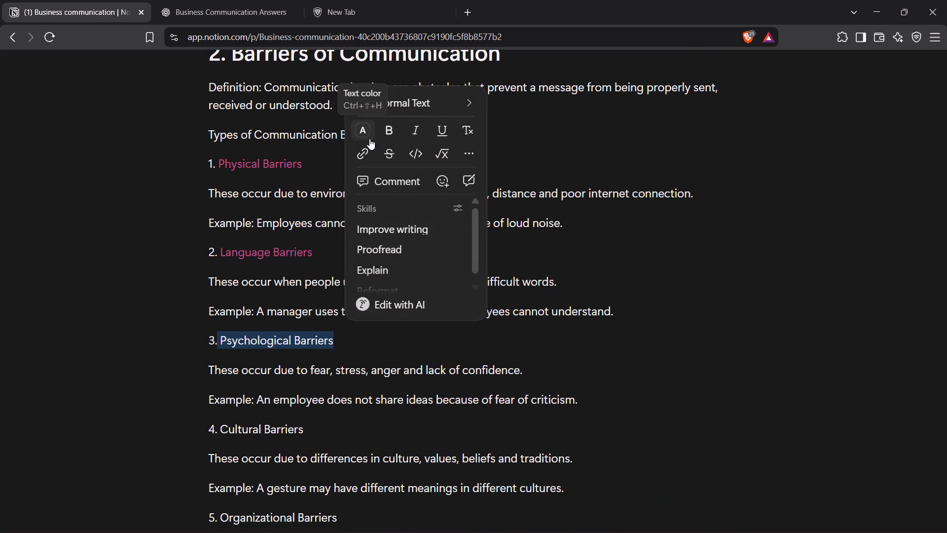
{"action": "left_click", "coordinate": [369, 139]}
{"action": "left_click", "coordinate": [372, 171]}
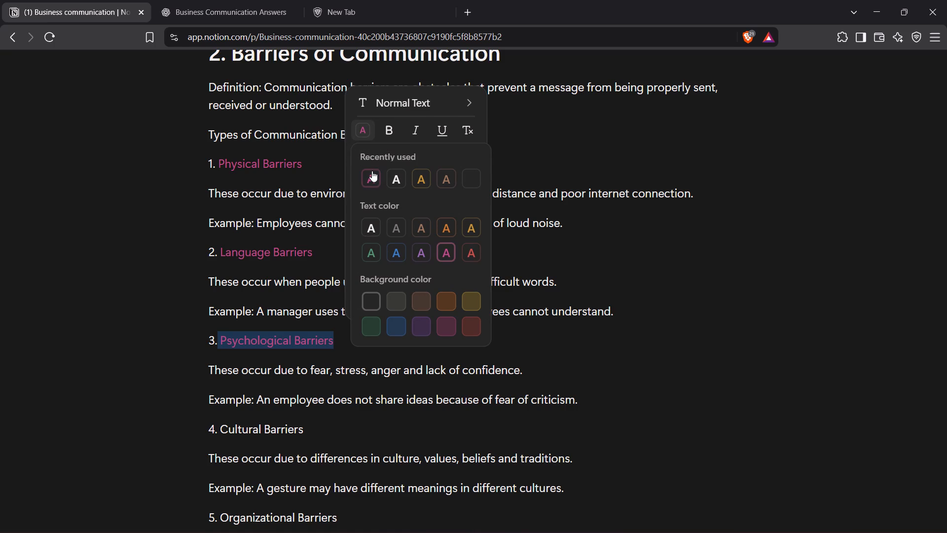
{"action": "left_click", "coordinate": [361, 410]}
Set the text color of the "Cultural Barriers" subheading in section 2 to pink.
{"action": "scroll", "coordinate": [361, 410], "scroll_direction": "down", "scroll_amount": 1}
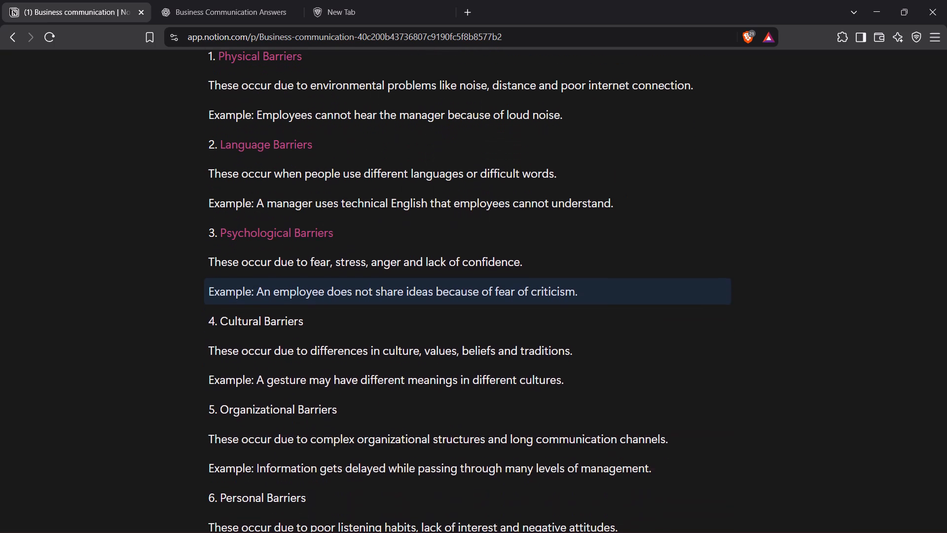
{"action": "scroll", "coordinate": [361, 410], "scroll_direction": "down", "scroll_amount": 1}
{"action": "left_click", "coordinate": [216, 320]}
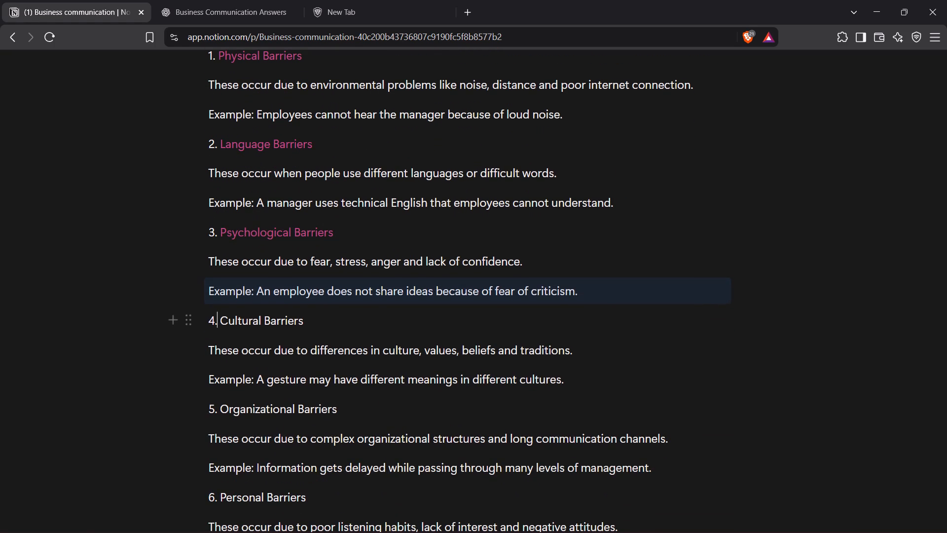
{"action": "left_click_drag", "start_coordinate": [216, 320], "coordinate": [298, 330]}
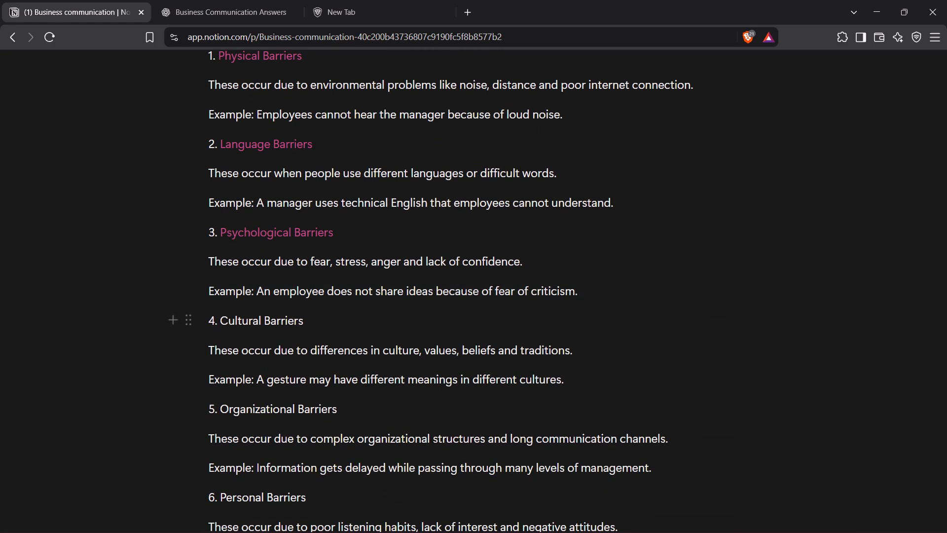
{"action": "left_click_drag", "start_coordinate": [220, 318], "coordinate": [310, 330]}
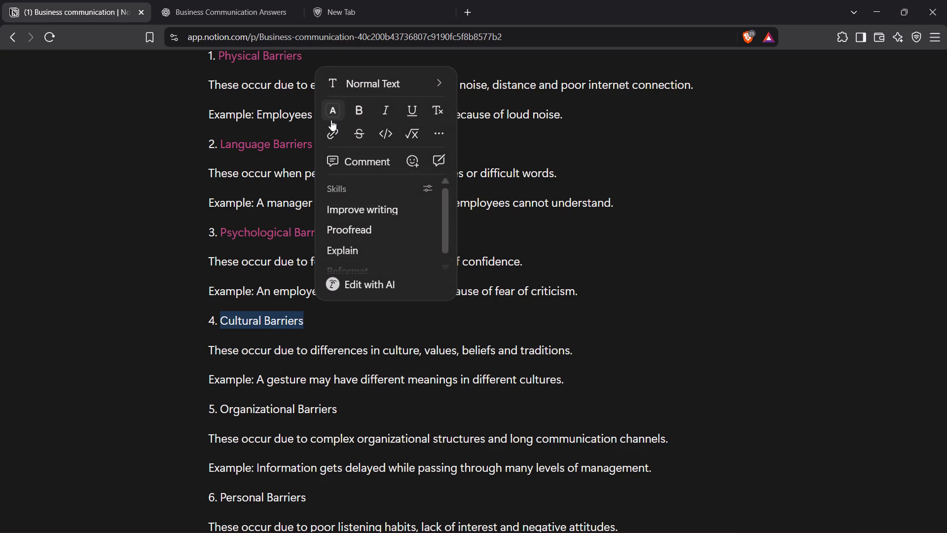
{"action": "left_click", "coordinate": [334, 117]}
{"action": "left_click", "coordinate": [334, 165]}
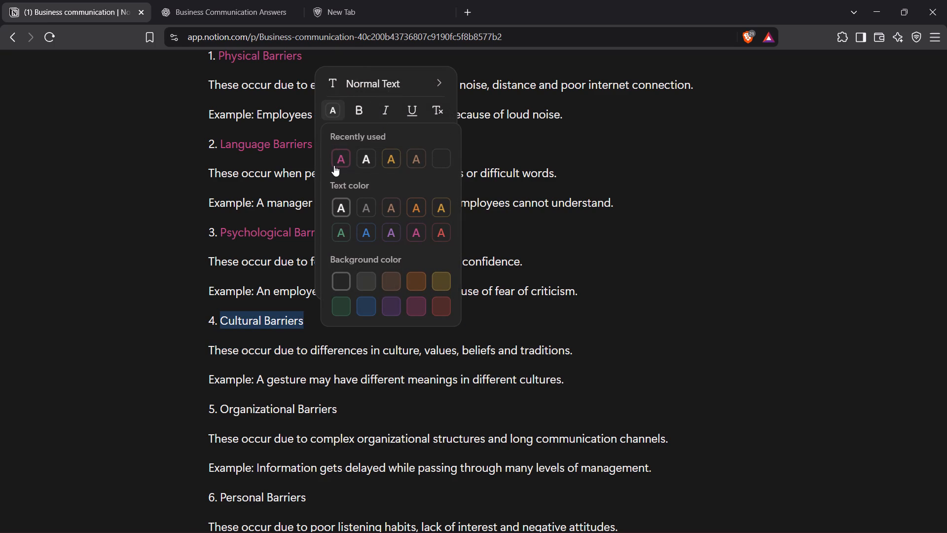
{"action": "scroll", "coordinate": [341, 384], "scroll_direction": "down", "scroll_amount": 2}
{"action": "left_click", "coordinate": [282, 352]}
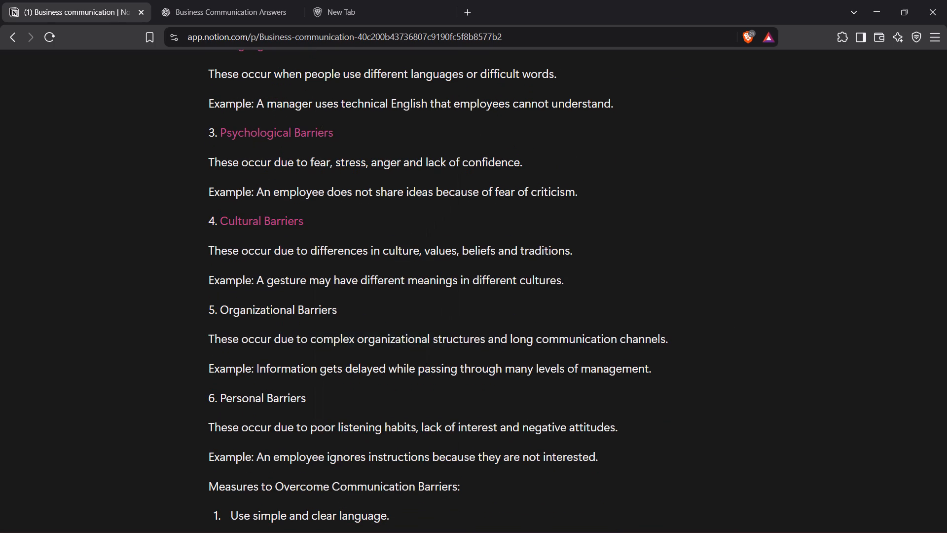
Set the text color of the "Organizational Barriers" subheading in section 2 to pink.
{"action": "left_click", "coordinate": [219, 311]}
{"action": "left_click_drag", "start_coordinate": [219, 311], "coordinate": [346, 303]}
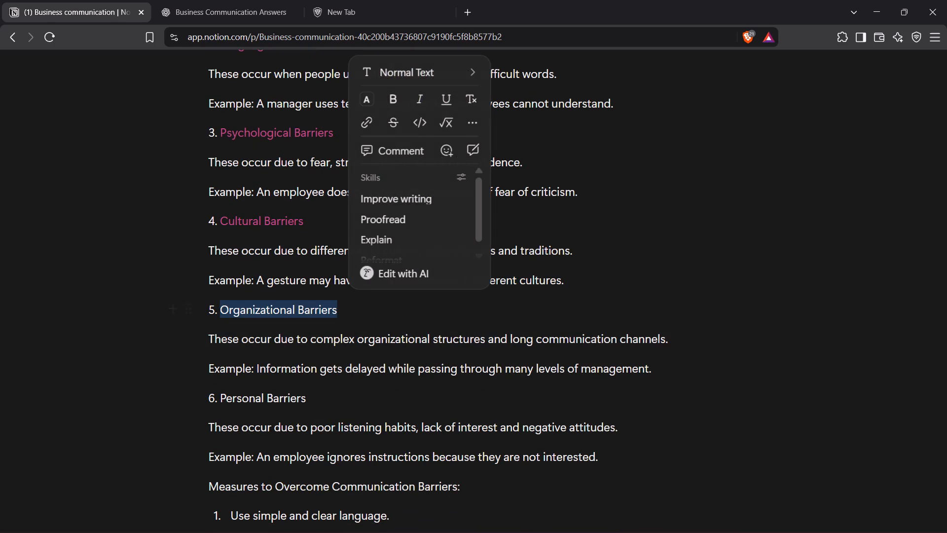
{"action": "left_click", "coordinate": [363, 99]}
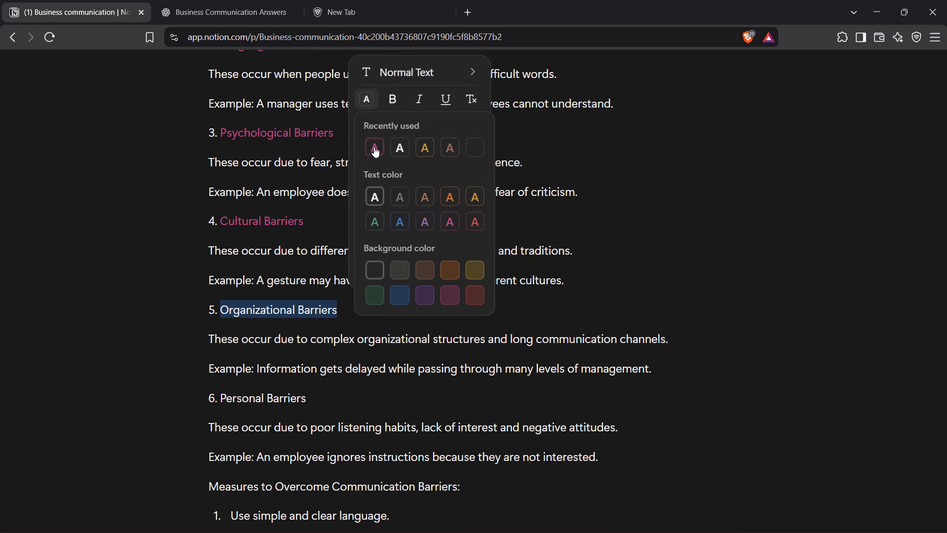
{"action": "left_click", "coordinate": [373, 149]}
{"action": "left_click", "coordinate": [327, 398]}
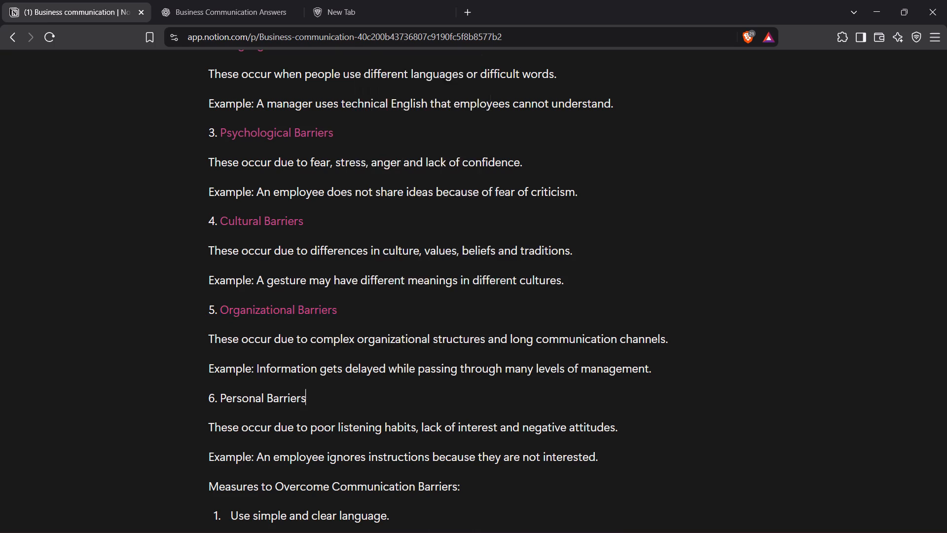
Set the text color of the "Personal Barriers" subheading in section 2 to pink.
{"action": "scroll", "coordinate": [327, 398], "scroll_direction": "down", "scroll_amount": 1}
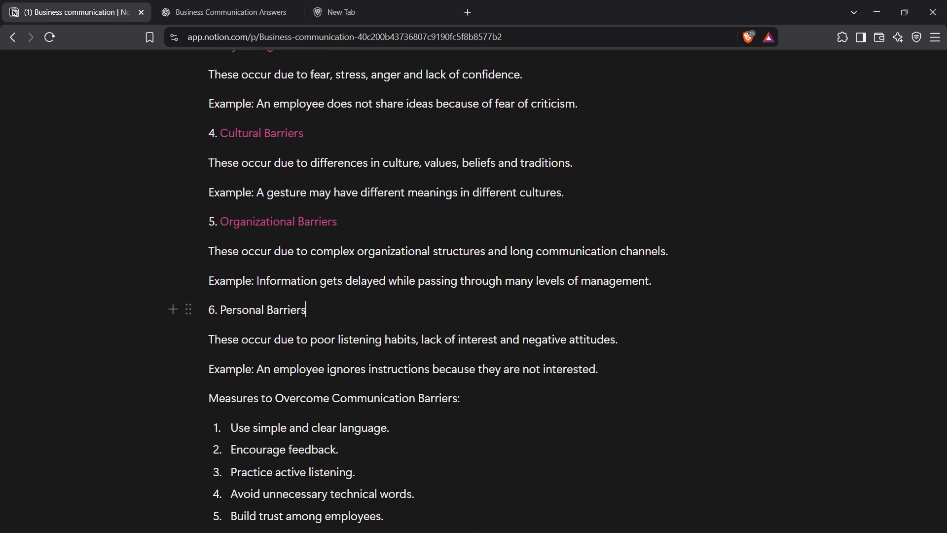
{"action": "left_click_drag", "start_coordinate": [220, 314], "coordinate": [316, 315]}
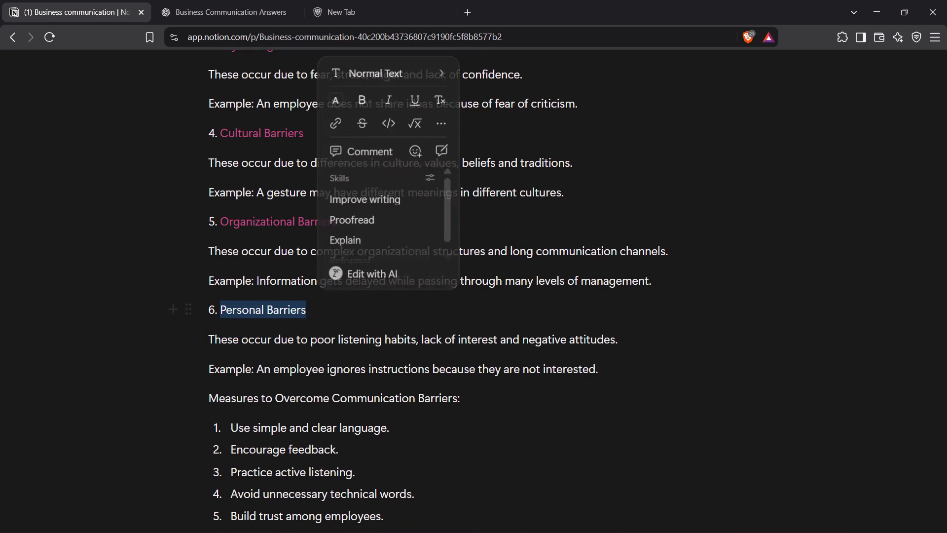
{"action": "left_click", "coordinate": [331, 107]}
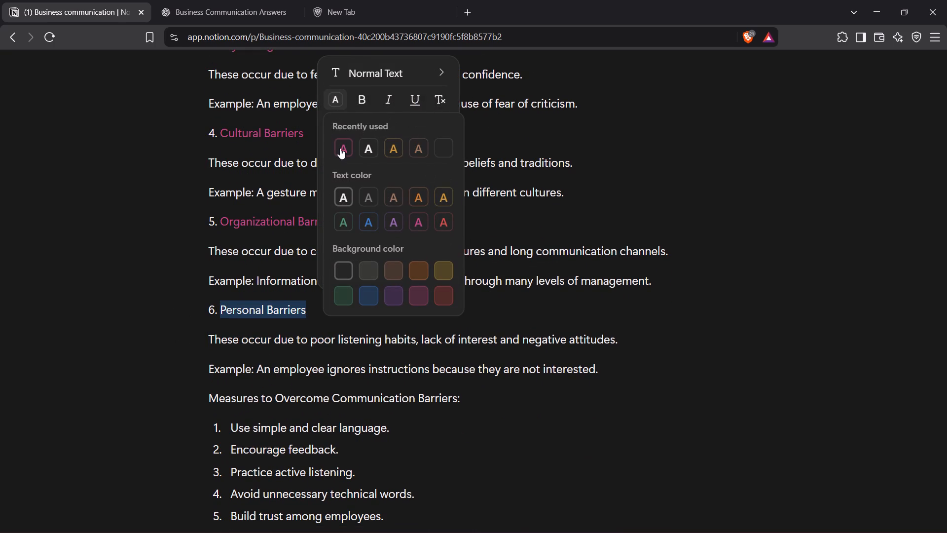
{"action": "left_click", "coordinate": [340, 148]}
{"action": "scroll", "coordinate": [341, 343], "scroll_direction": "down", "scroll_amount": 2}
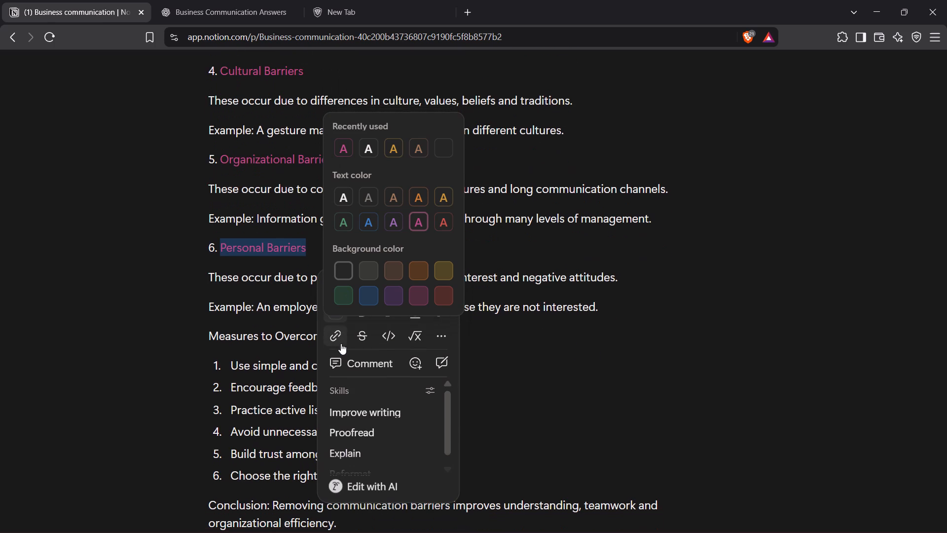
{"action": "left_click", "coordinate": [563, 360]}
Review section 2, Barriers of Communication, from its definition through the six barrier types to the measures for overcoming them.
{"action": "scroll", "coordinate": [404, 420], "scroll_direction": "down", "scroll_amount": 1}
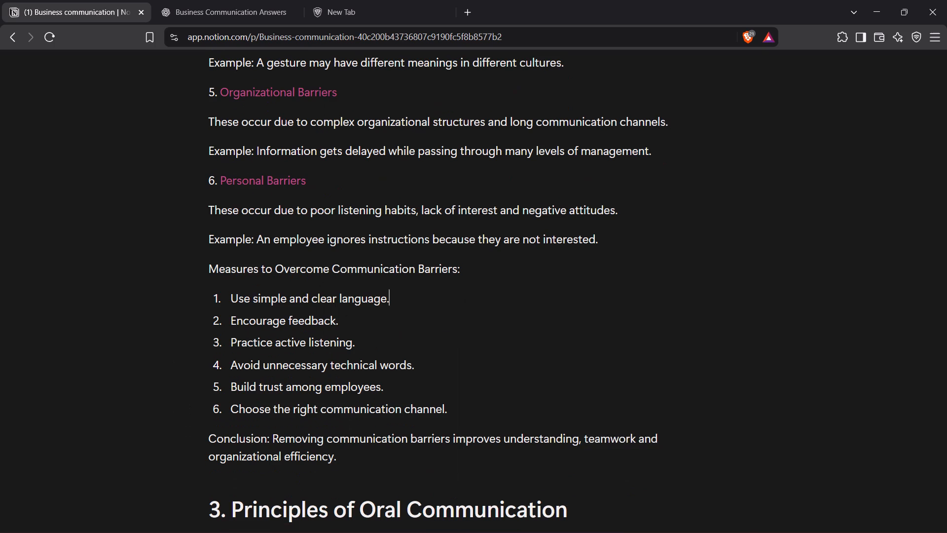
{"action": "scroll", "coordinate": [404, 420], "scroll_direction": "down", "scroll_amount": 1}
{"action": "scroll", "coordinate": [404, 420], "scroll_direction": "up", "scroll_amount": 6}
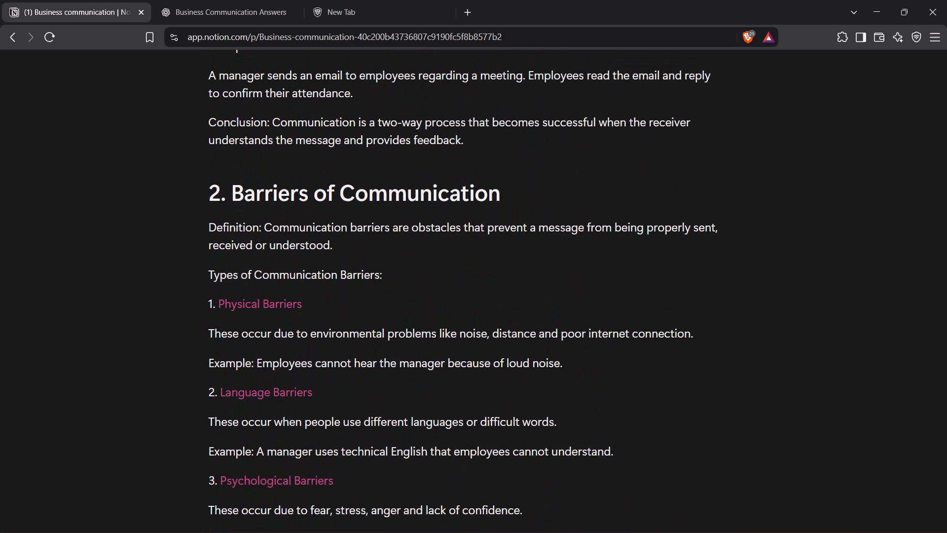
{"action": "left_click", "coordinate": [404, 420]}
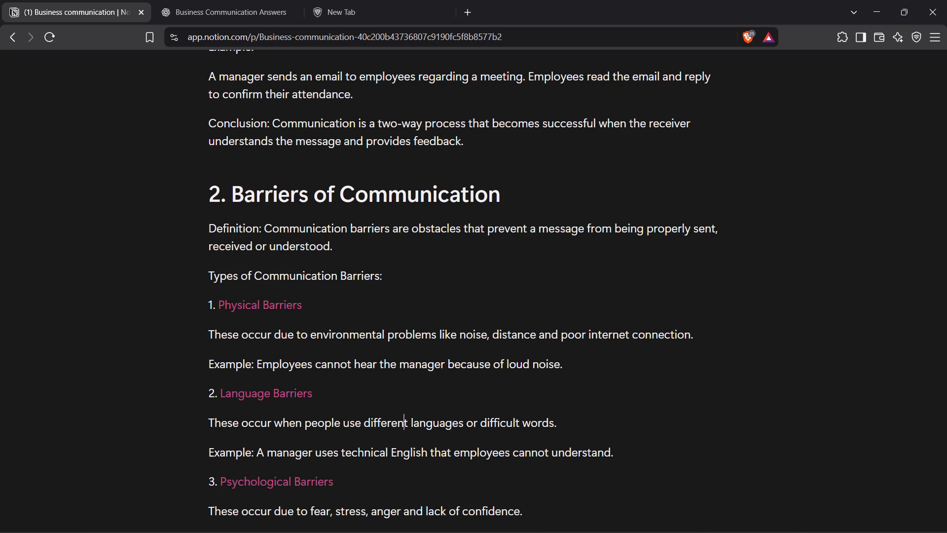
{"action": "scroll", "coordinate": [381, 253], "scroll_direction": "down", "scroll_amount": 3}
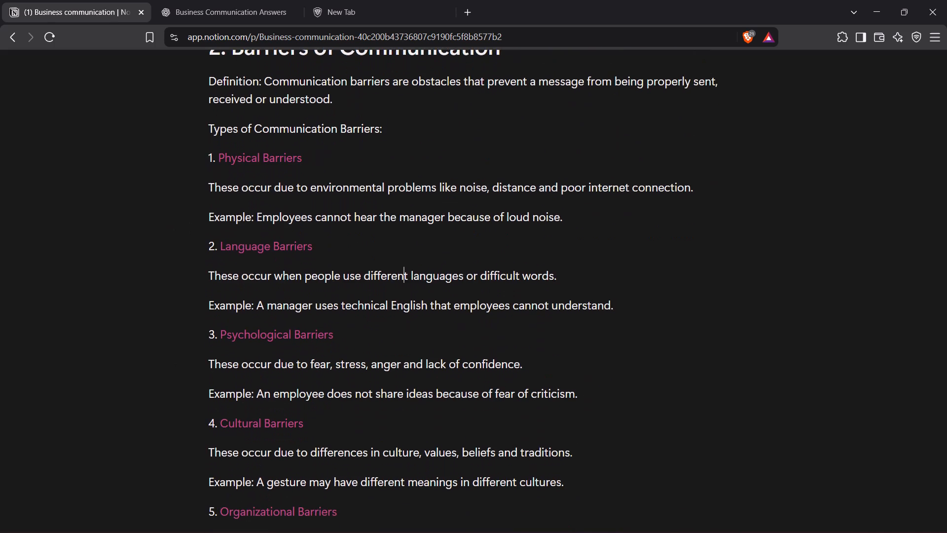
{"action": "scroll", "coordinate": [381, 253], "scroll_direction": "down", "scroll_amount": 2}
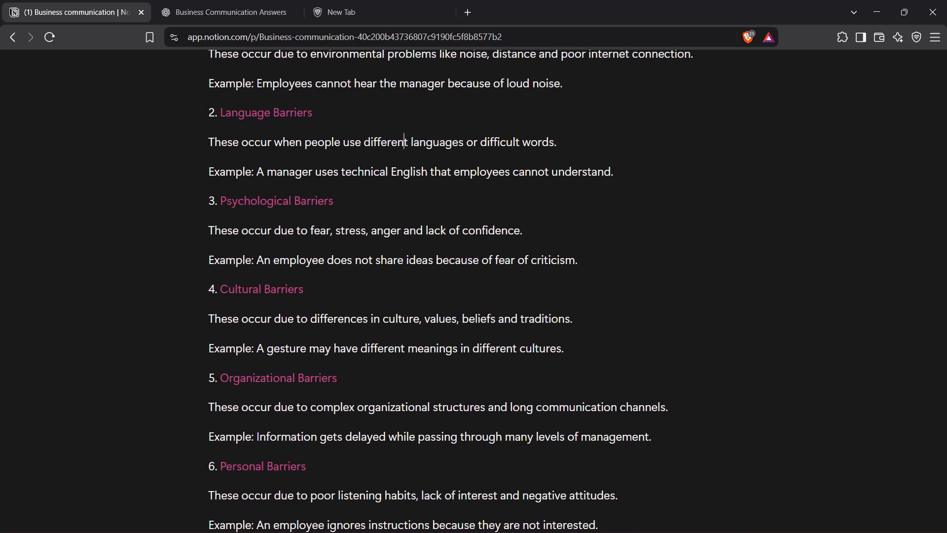
{"action": "scroll", "coordinate": [381, 253], "scroll_direction": "down", "scroll_amount": 3}
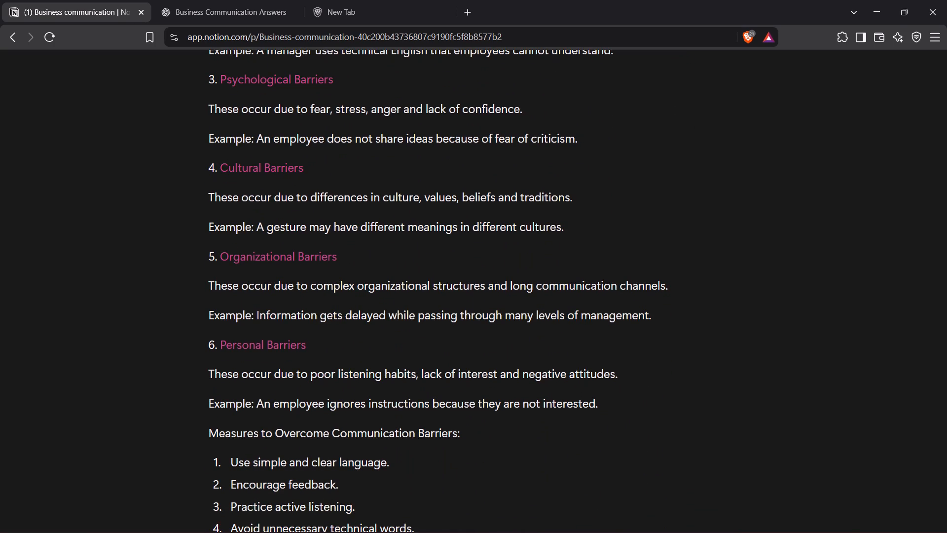
Review the end of section 2, including the measures to overcome barriers and the conclusion, and the opening of section 3, Principles of Oral Communication.
{"action": "scroll", "coordinate": [381, 253], "scroll_direction": "down", "scroll_amount": 2}
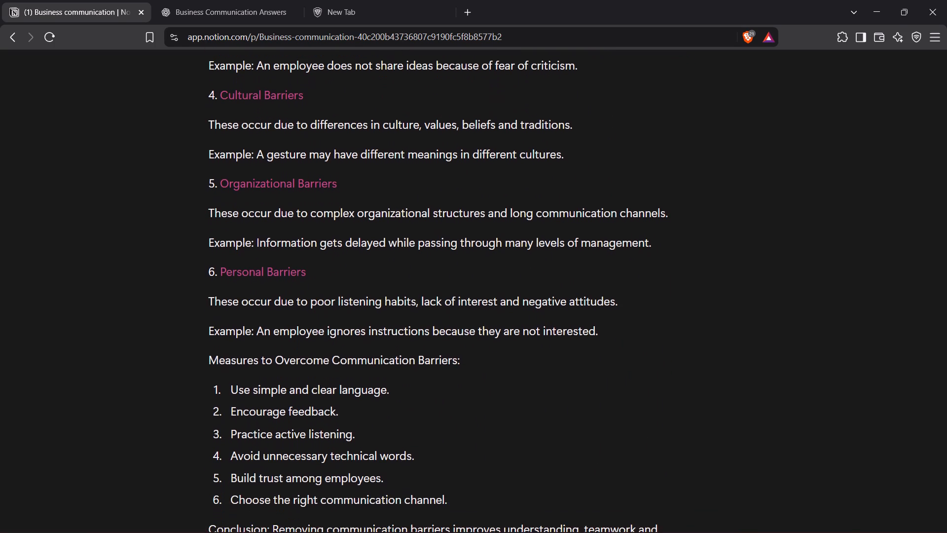
{"action": "scroll", "coordinate": [381, 253], "scroll_direction": "down", "scroll_amount": 2}
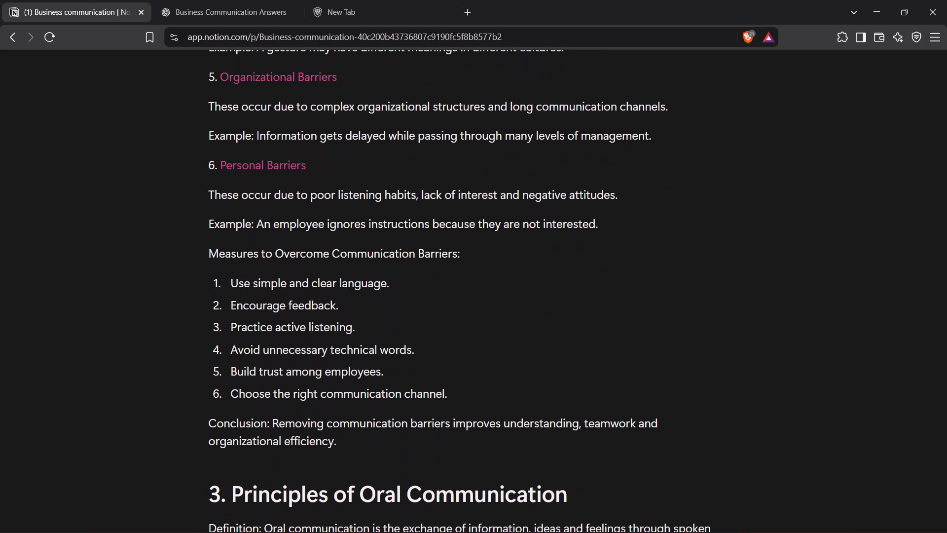
{"action": "scroll", "coordinate": [381, 253], "scroll_direction": "down", "scroll_amount": 3}
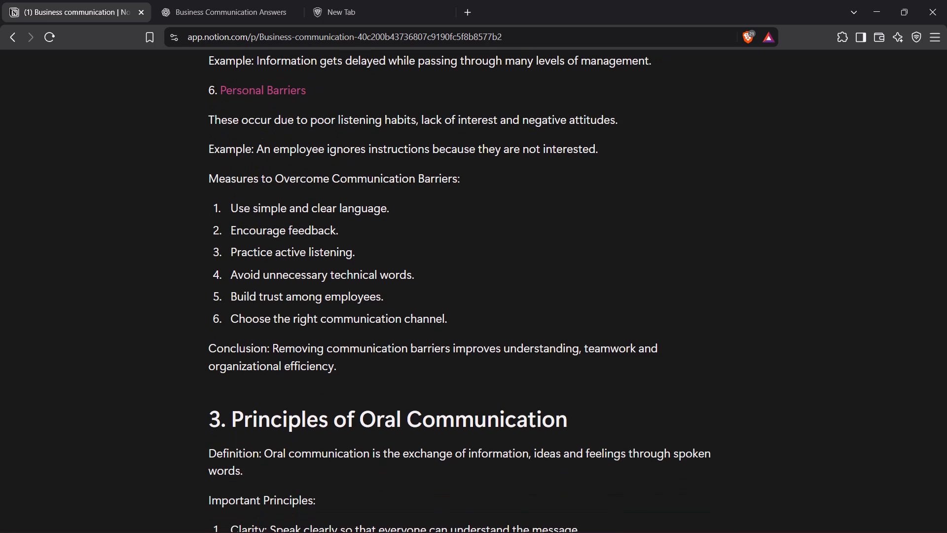
{"action": "scroll", "coordinate": [381, 253], "scroll_direction": "down", "scroll_amount": 3}
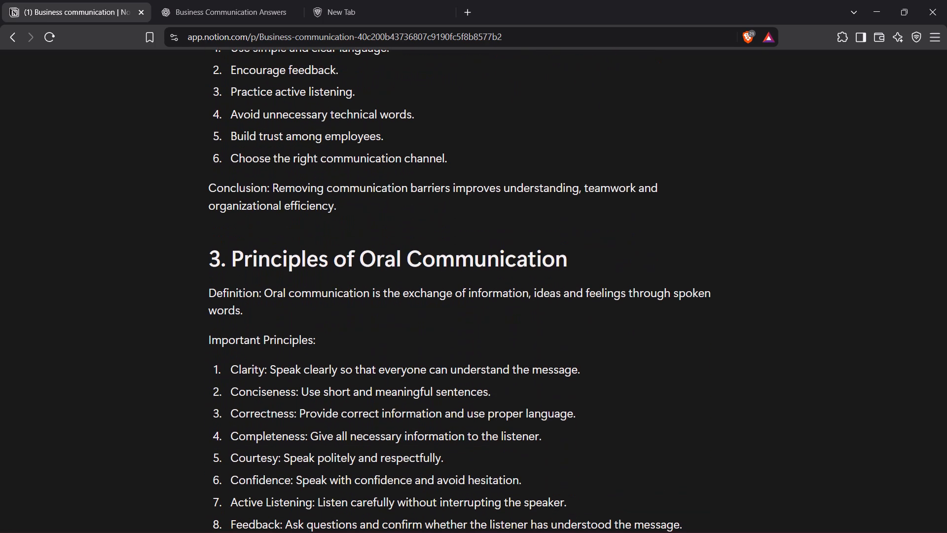
{"action": "scroll", "coordinate": [381, 253], "scroll_direction": "down", "scroll_amount": 3}
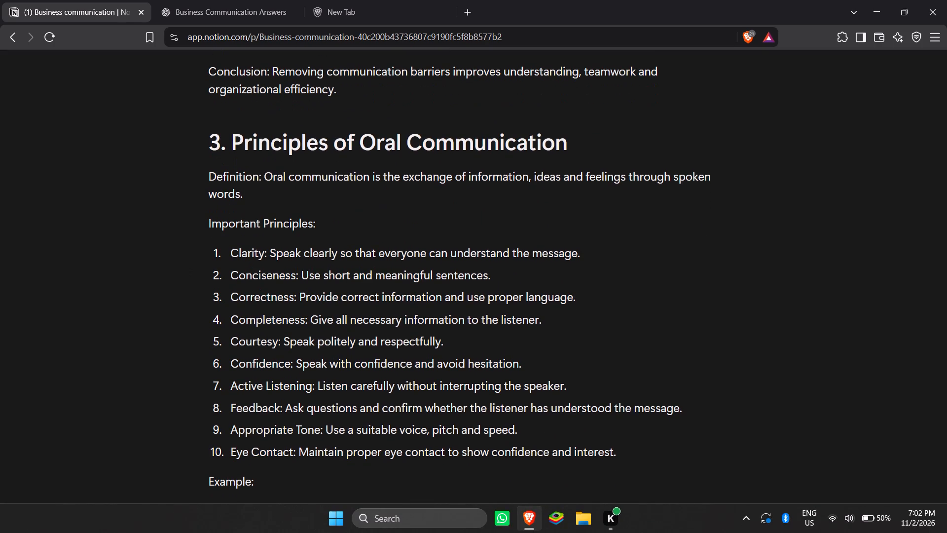
Set the text color of the "Clarity", "Conciseness", "Correctness" and "Completeness" labels in section 3's Important Principles list to pink.
{"action": "double_click", "coordinate": [258, 259]}
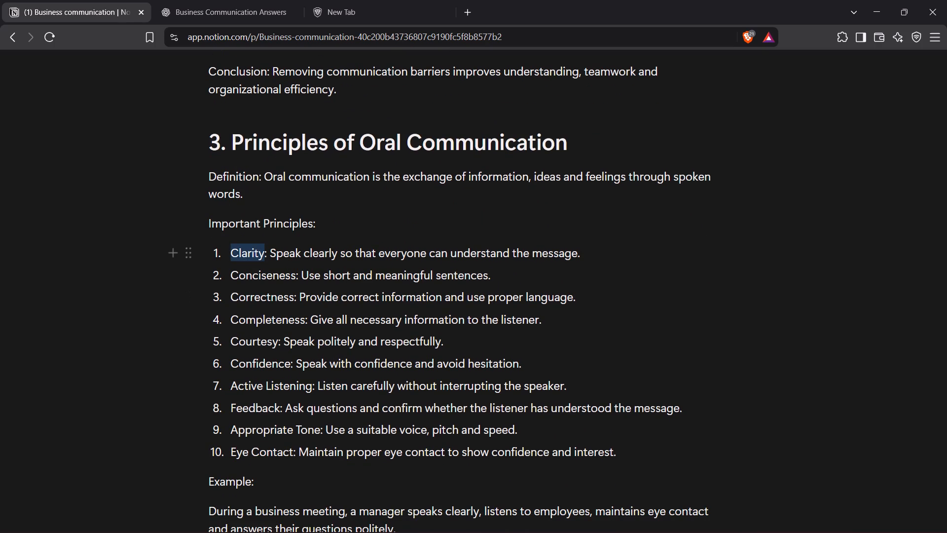
{"action": "left_click", "coordinate": [291, 317]}
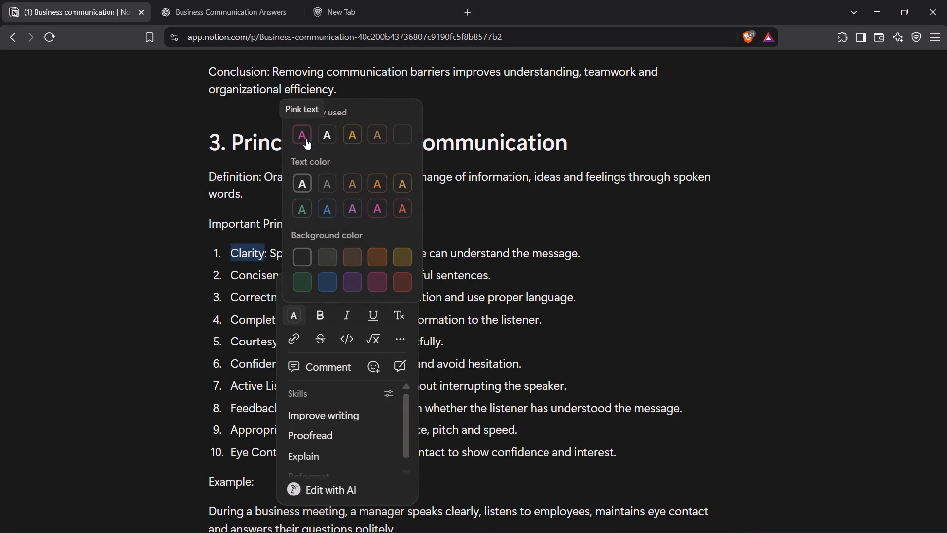
{"action": "left_click", "coordinate": [306, 139]}
{"action": "double_click", "coordinate": [261, 284]}
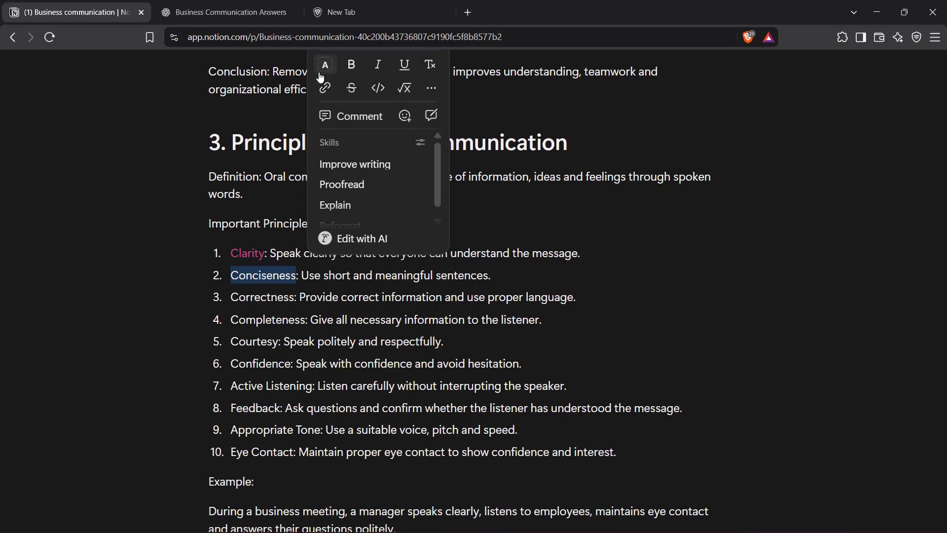
{"action": "left_click", "coordinate": [319, 72]}
{"action": "left_click", "coordinate": [331, 109]}
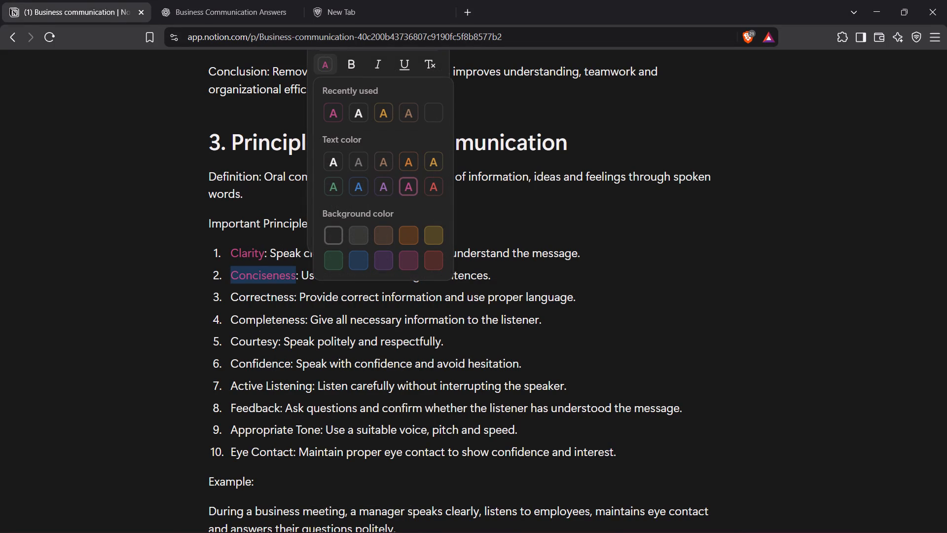
{"action": "double_click", "coordinate": [264, 300]}
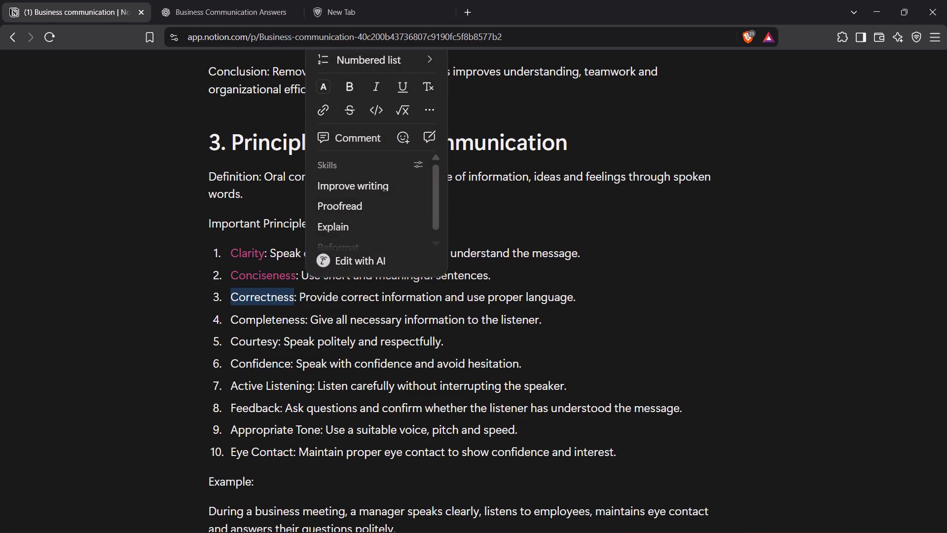
{"action": "left_click", "coordinate": [319, 78]}
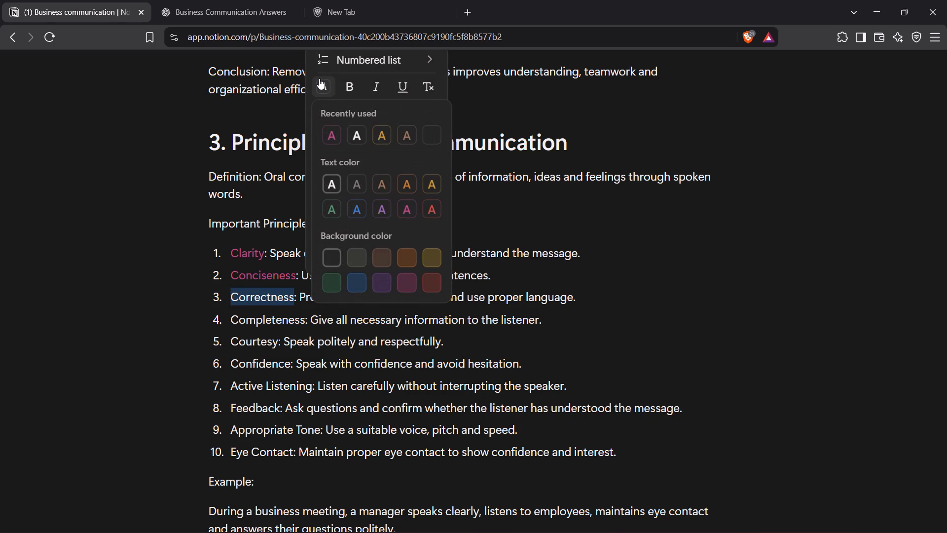
{"action": "left_click", "coordinate": [327, 131]}
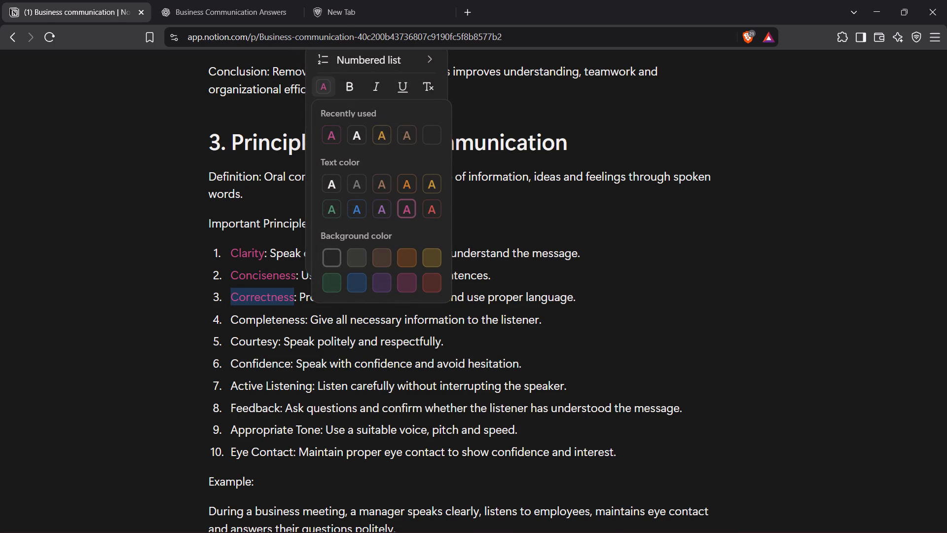
{"action": "double_click", "coordinate": [264, 320]}
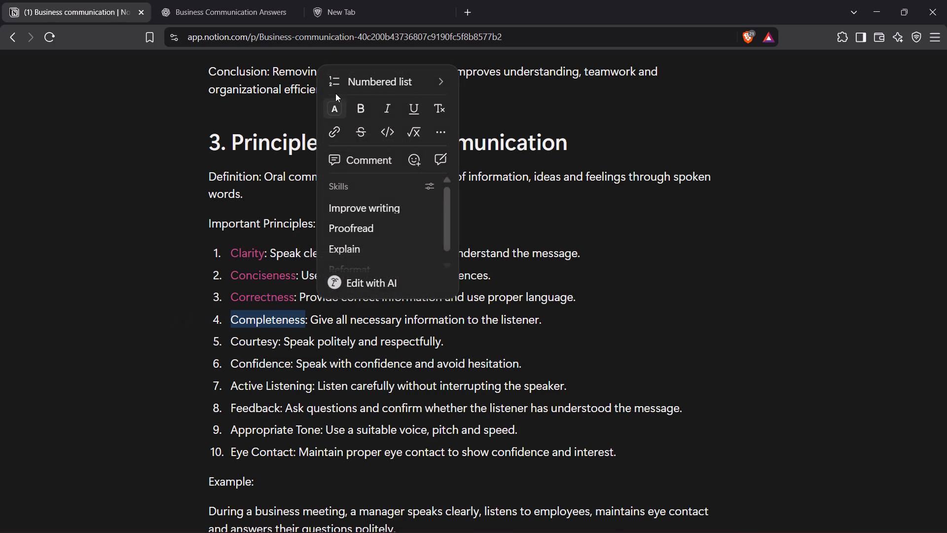
{"action": "left_click", "coordinate": [333, 109]}
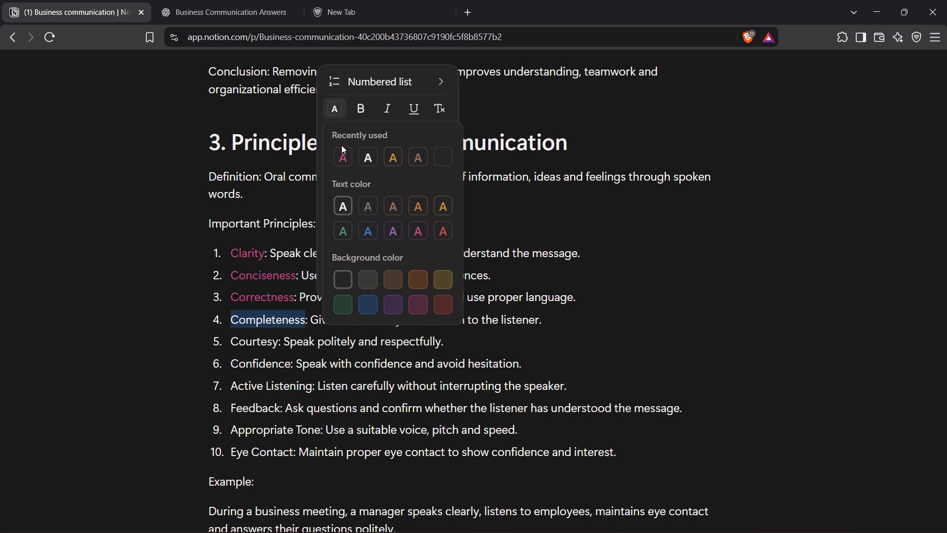
{"action": "left_click", "coordinate": [342, 151]}
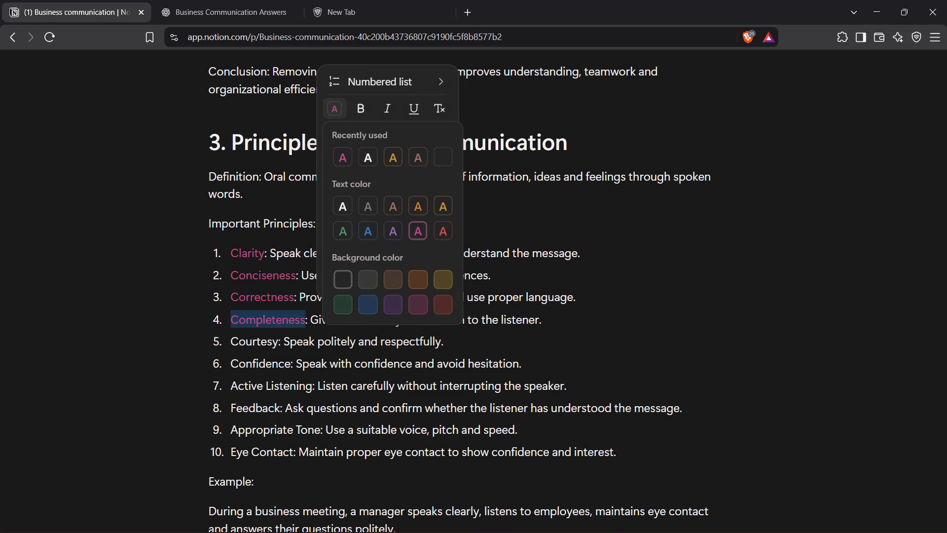
Set the text color of the "Courtesy" and "Confidence" labels in section 3's Important Principles list to pink.
{"action": "left_click", "coordinate": [258, 353]}
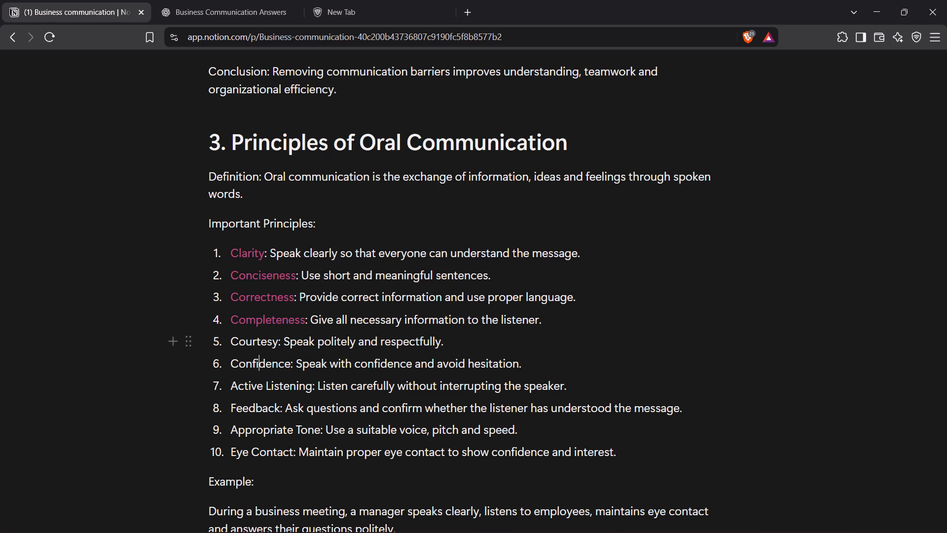
{"action": "triple_click", "coordinate": [259, 342]}
{"action": "double_click", "coordinate": [255, 344]}
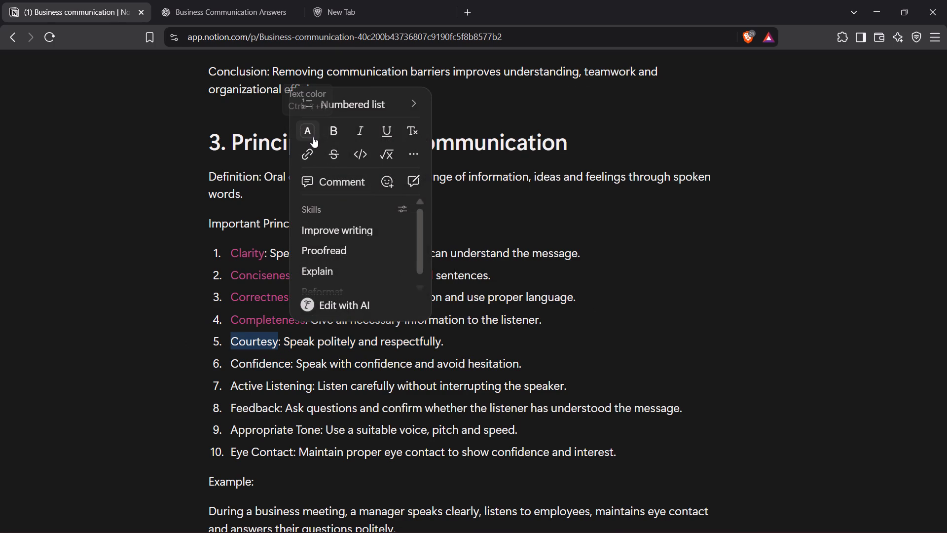
{"action": "left_click", "coordinate": [313, 137]}
{"action": "left_click", "coordinate": [313, 181]}
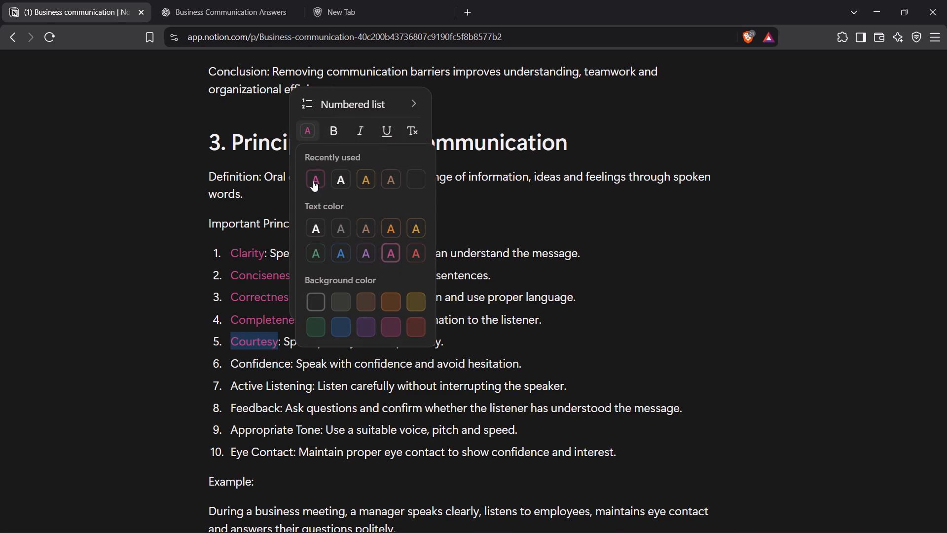
{"action": "left_click", "coordinate": [273, 359]}
{"action": "double_click", "coordinate": [273, 359]}
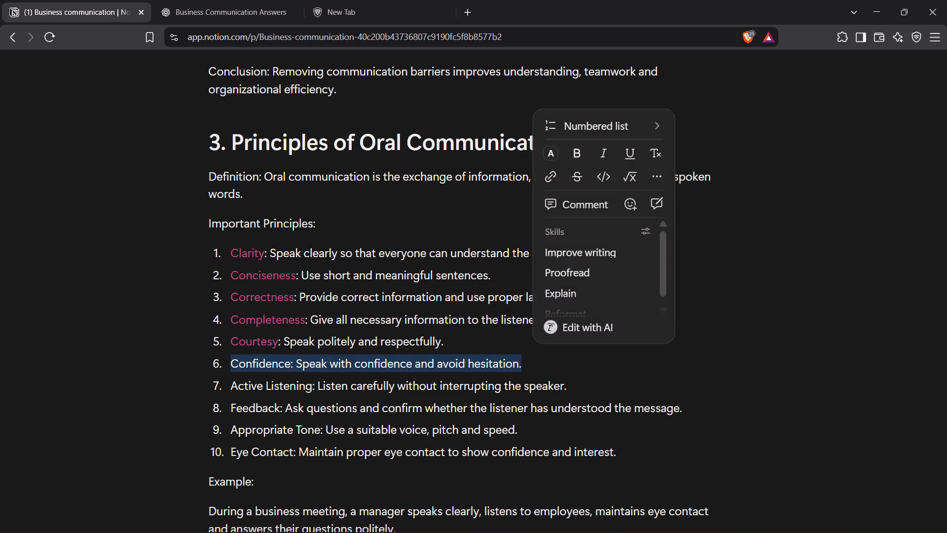
{"action": "double_click", "coordinate": [273, 359]}
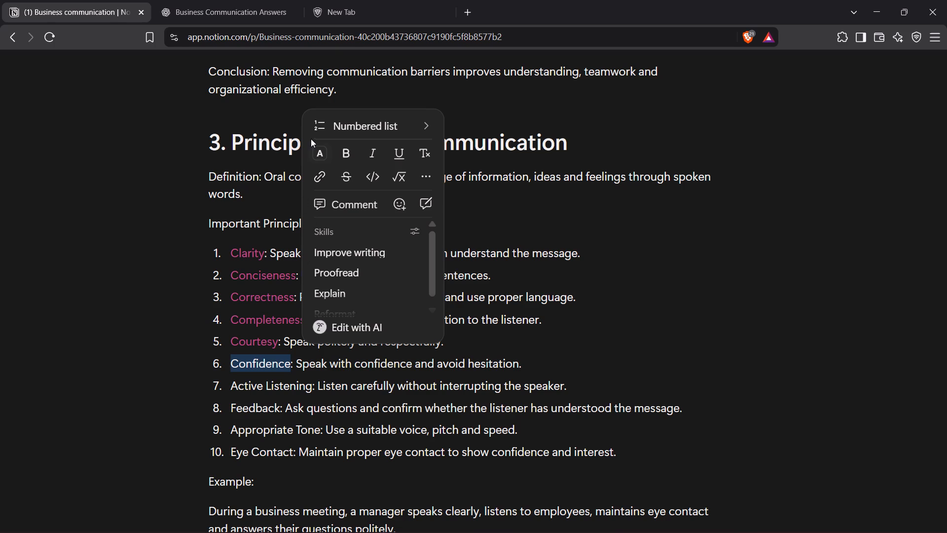
{"action": "left_click", "coordinate": [319, 146]}
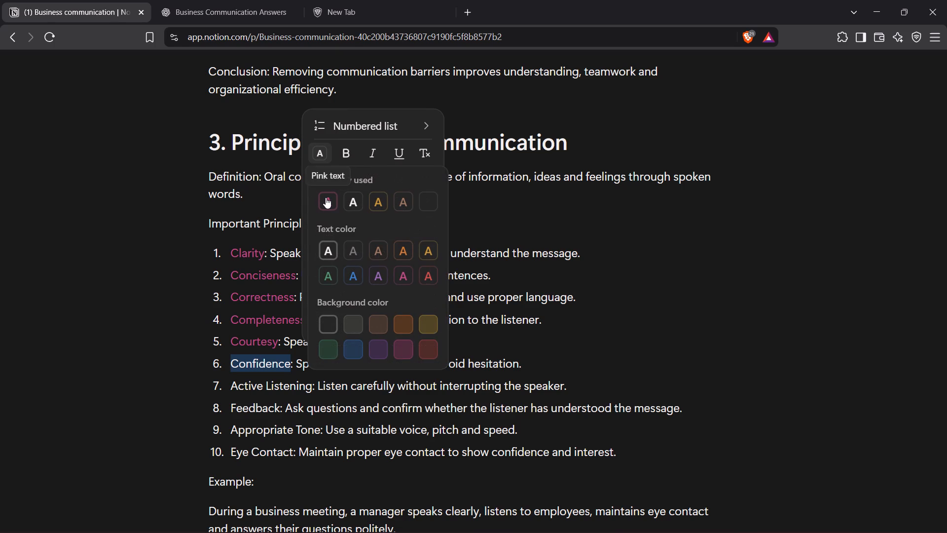
{"action": "left_click", "coordinate": [326, 197]}
Set the text color of both words of the "Active Listening" label in section 3's principles list to pink.
{"action": "left_click", "coordinate": [253, 399]}
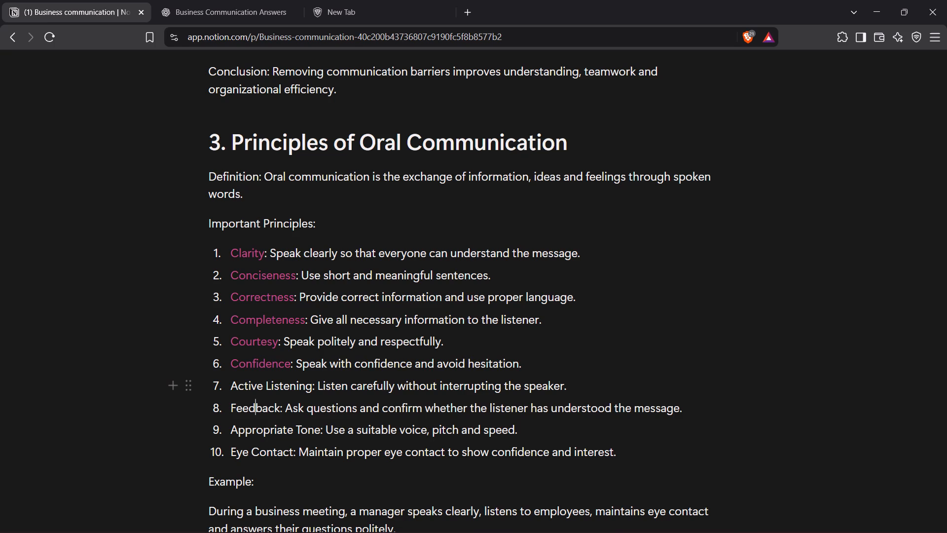
{"action": "double_click", "coordinate": [244, 383]}
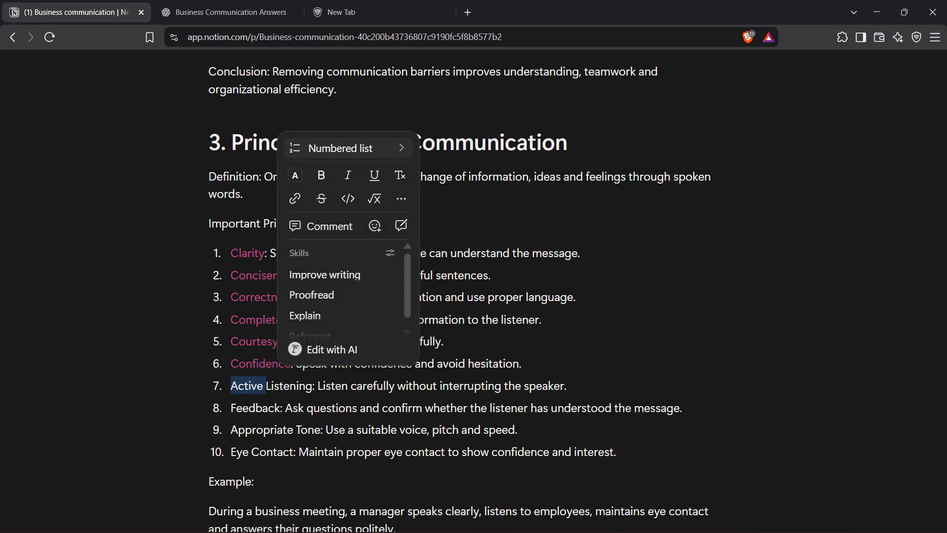
{"action": "left_click", "coordinate": [303, 174]}
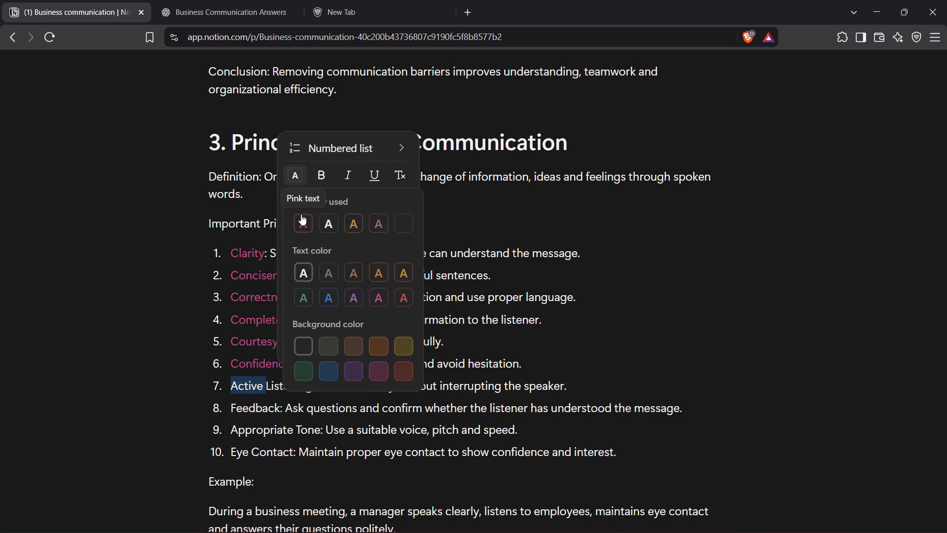
{"action": "left_click", "coordinate": [301, 214]}
{"action": "left_click", "coordinate": [274, 418]}
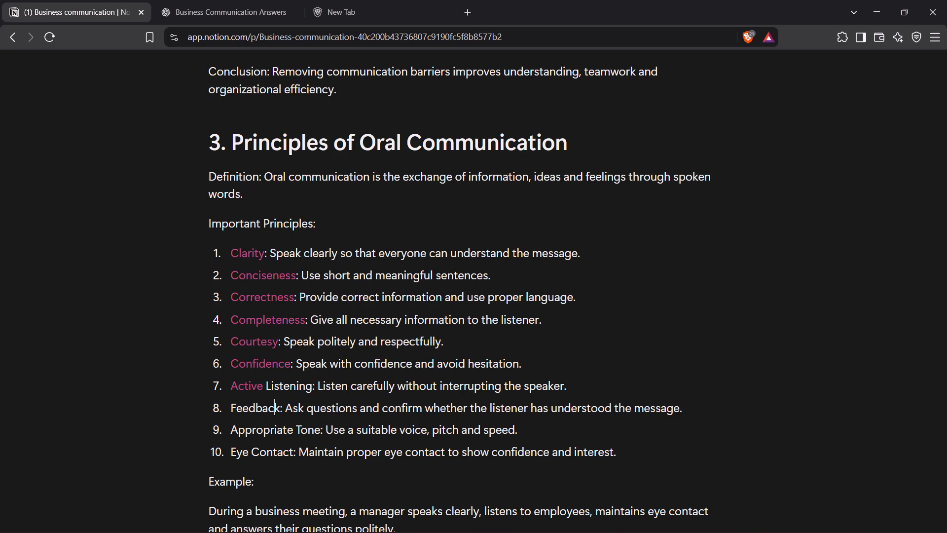
{"action": "double_click", "coordinate": [291, 385]}
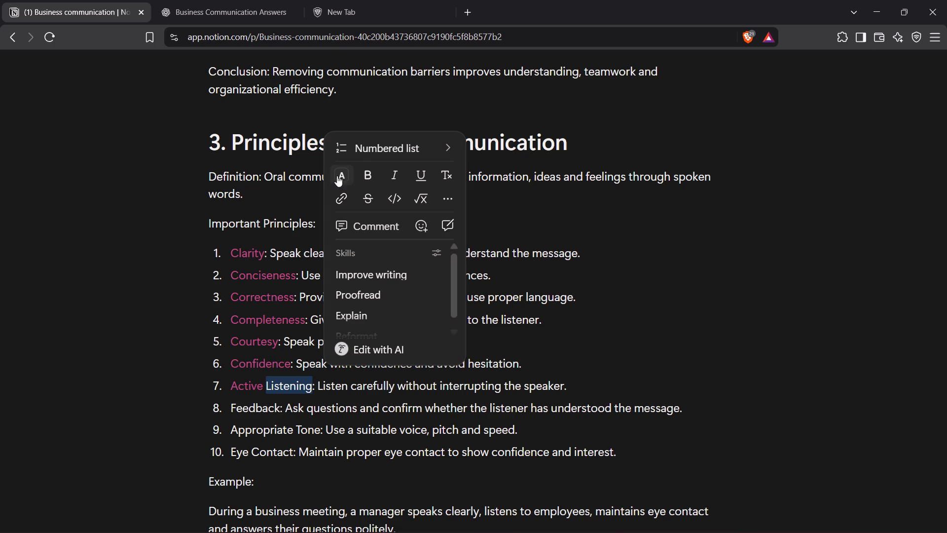
{"action": "left_click", "coordinate": [347, 167]}
{"action": "left_click", "coordinate": [338, 220]}
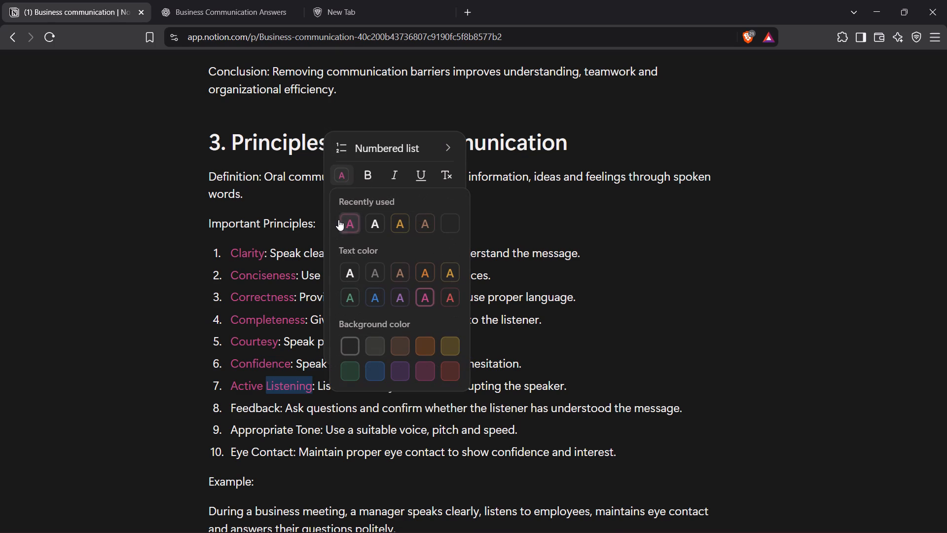
Set the text color of the "Feedback" and "Appropriate Tone" labels in section 3's Important Principles list to pink.
{"action": "double_click", "coordinate": [248, 409]}
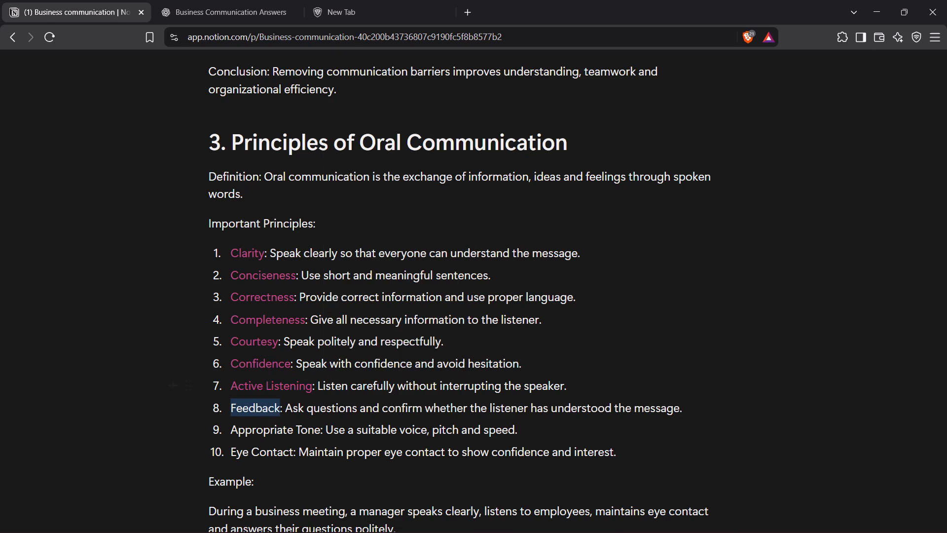
{"action": "left_click", "coordinate": [308, 197]}
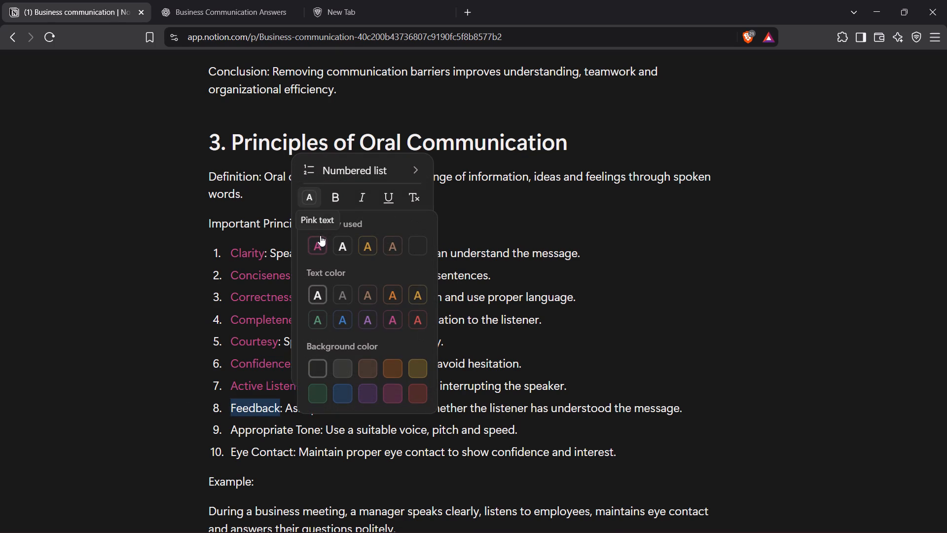
{"action": "left_click", "coordinate": [320, 235]}
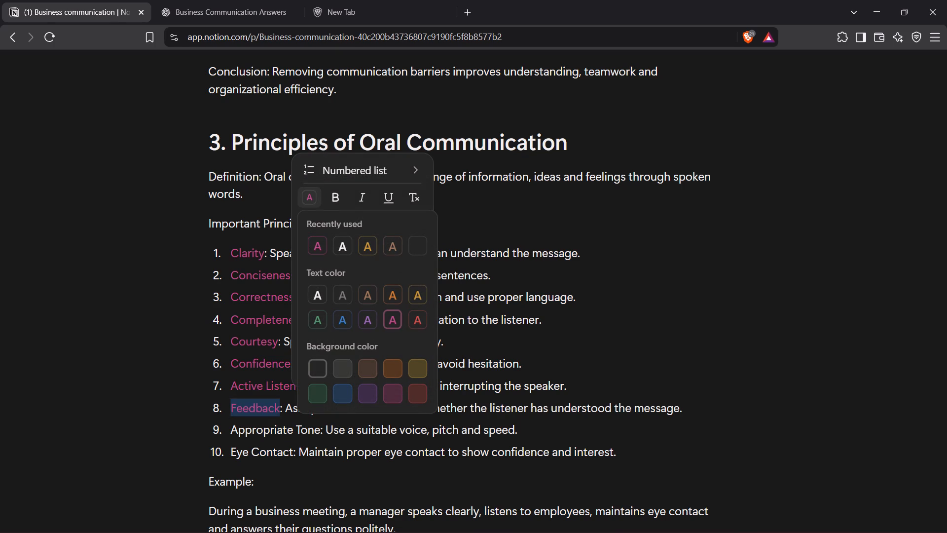
{"action": "left_click", "coordinate": [280, 429]}
{"action": "double_click", "coordinate": [264, 436]}
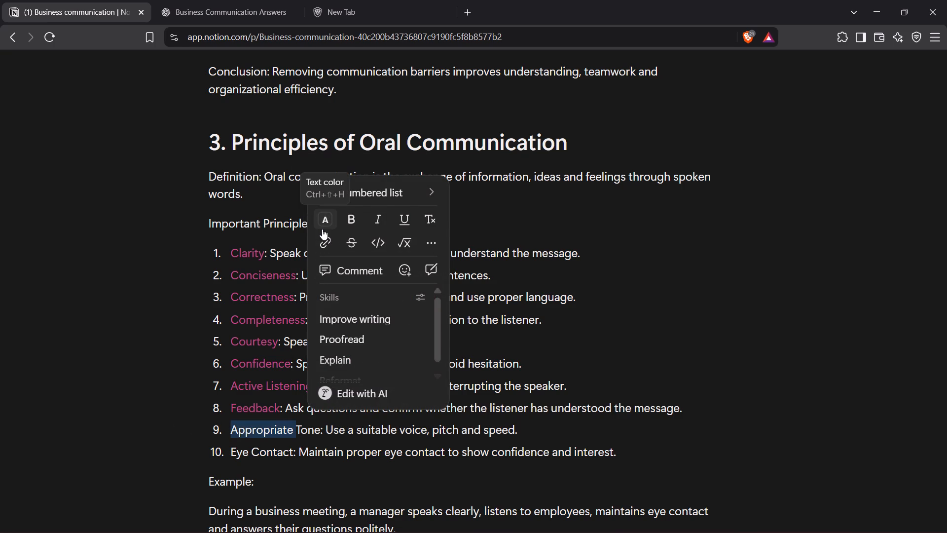
{"action": "left_click", "coordinate": [322, 229]}
{"action": "left_click", "coordinate": [329, 268]}
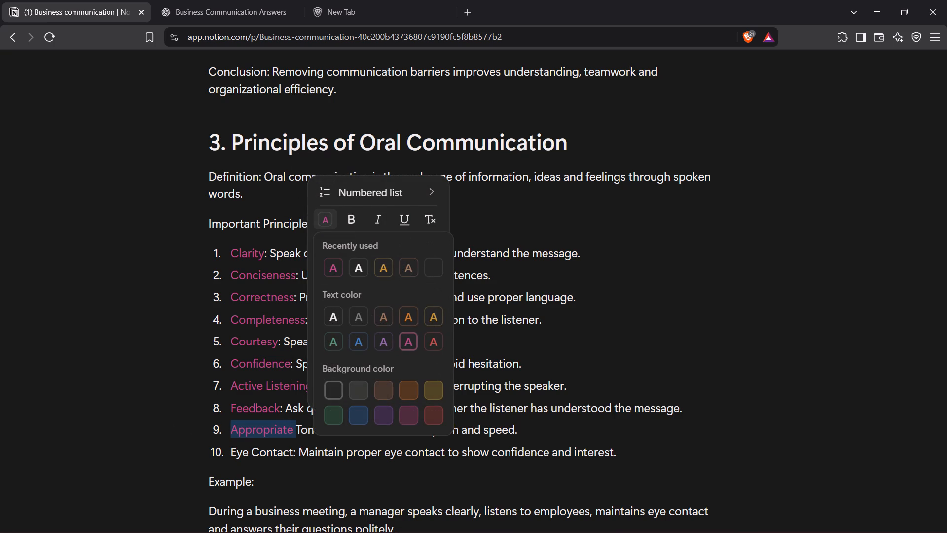
{"action": "left_click", "coordinate": [245, 352]}
{"action": "double_click", "coordinate": [311, 435]}
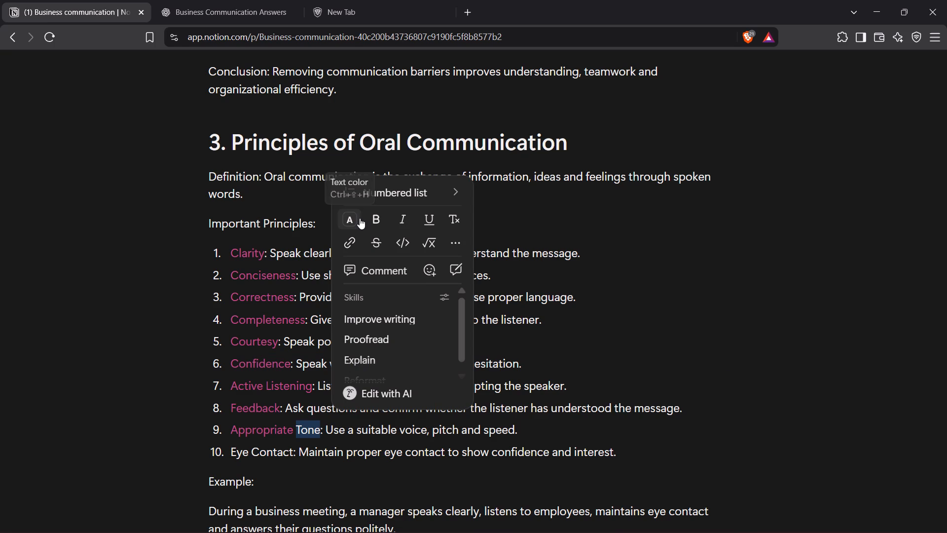
{"action": "left_click", "coordinate": [360, 218]}
{"action": "left_click", "coordinate": [358, 257]}
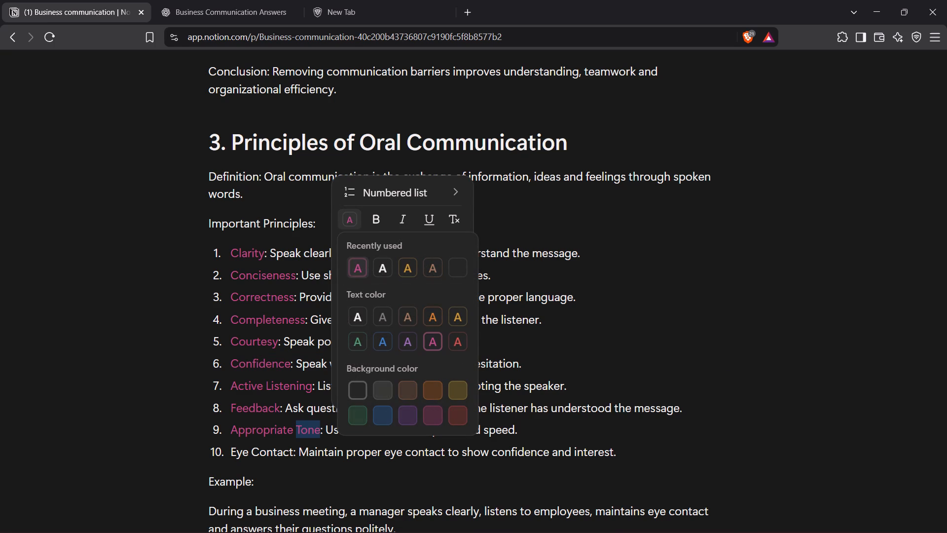
Set the text color of both words of the "Eye Contact" label in section 3's Important Principles list to pink.
{"action": "double_click", "coordinate": [244, 455]}
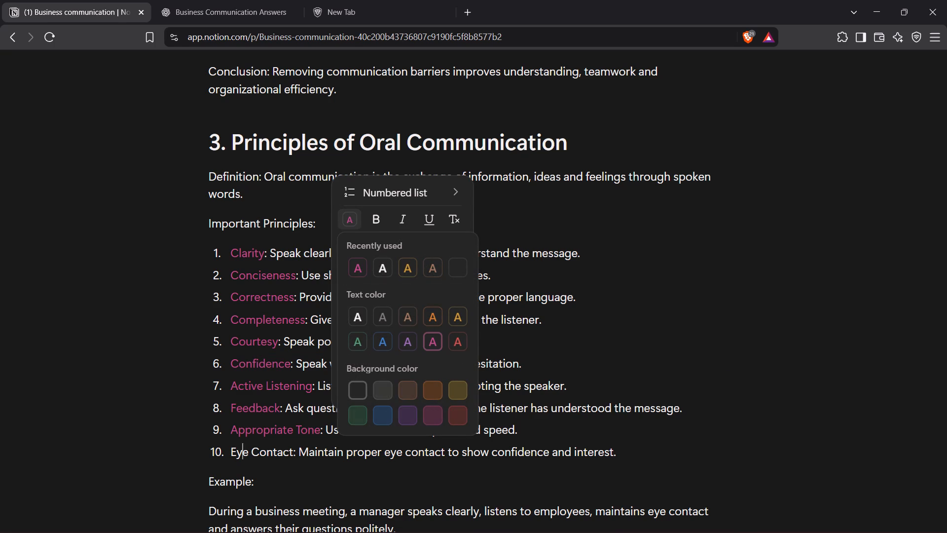
{"action": "left_click", "coordinate": [284, 251]}
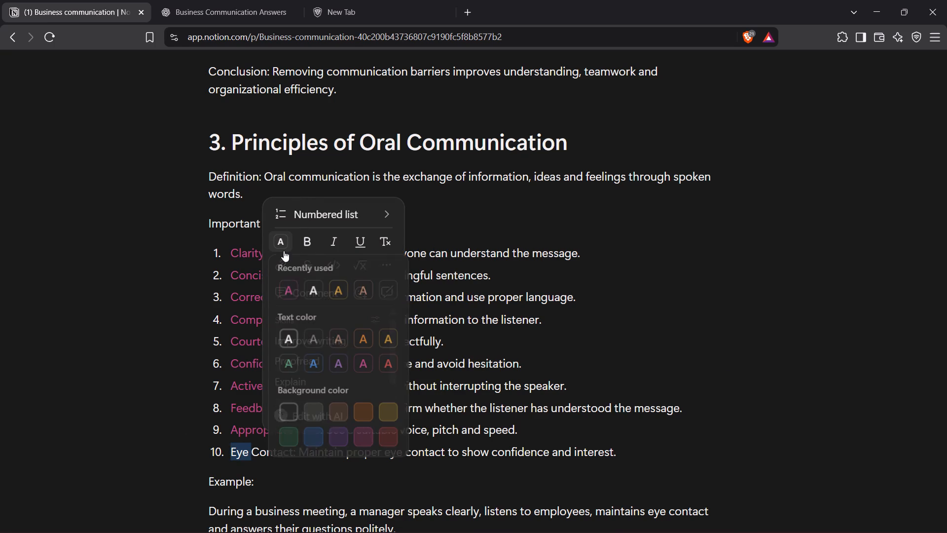
{"action": "left_click", "coordinate": [289, 286]}
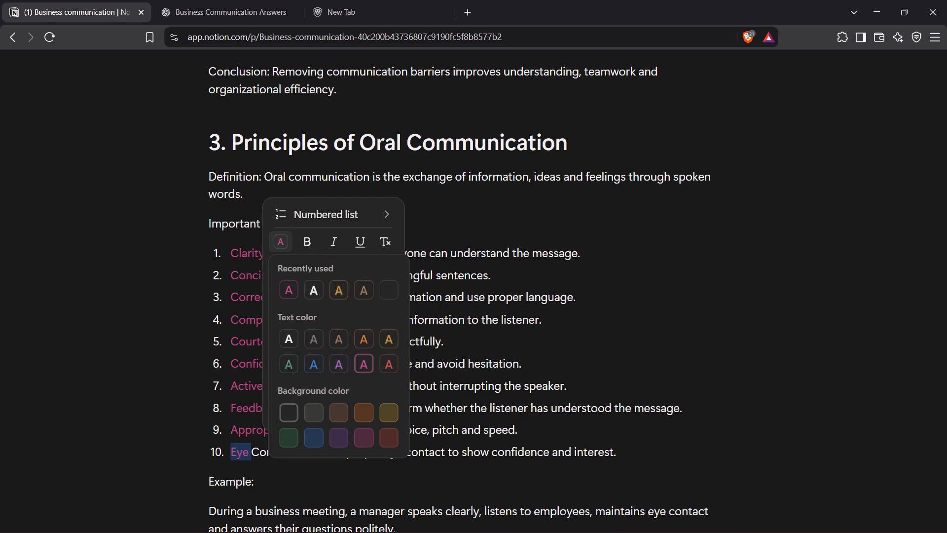
{"action": "left_click", "coordinate": [275, 466]}
{"action": "double_click", "coordinate": [271, 449]}
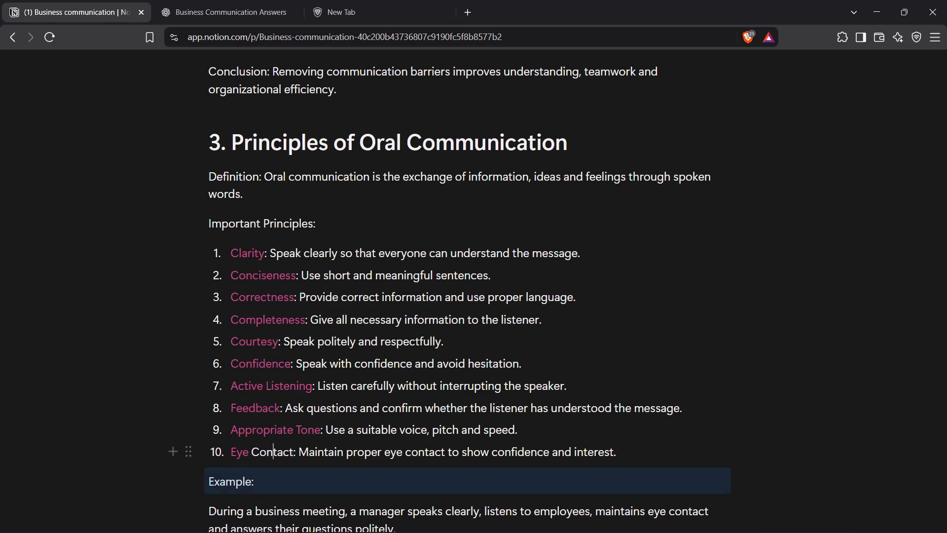
{"action": "left_click", "coordinate": [319, 240]}
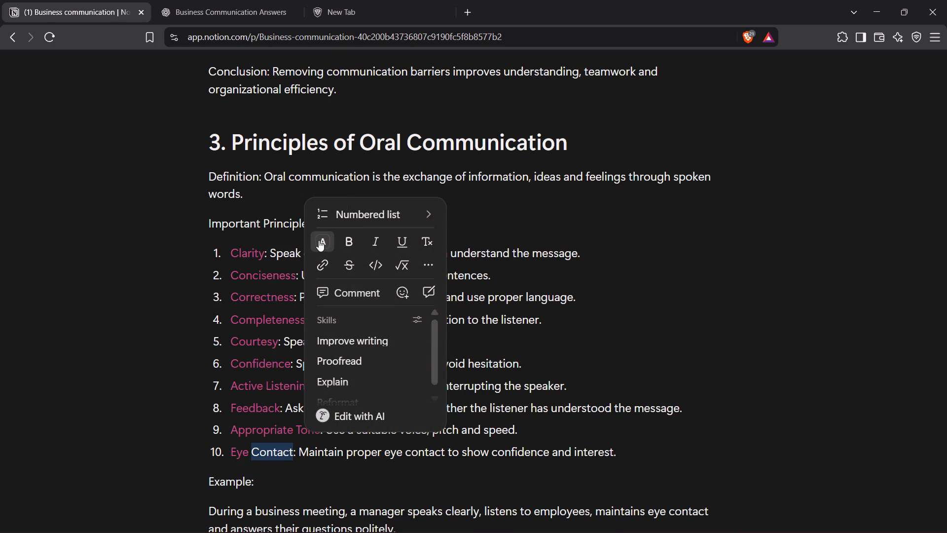
{"action": "left_click", "coordinate": [326, 290]}
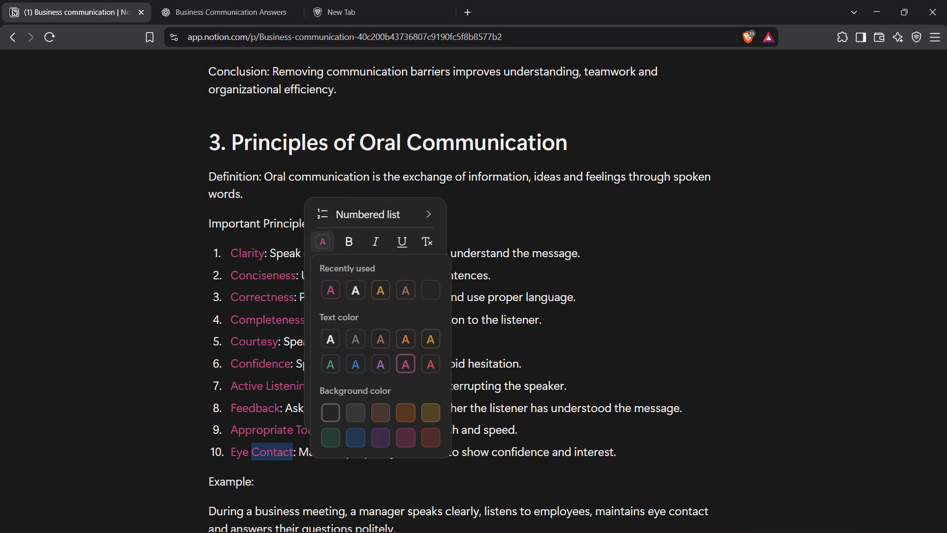
Join section 3's business meeting example onto its "Example:" line, separated by a space, and indent it under the "Eye Contact" item.
{"action": "left_click", "coordinate": [214, 508]}
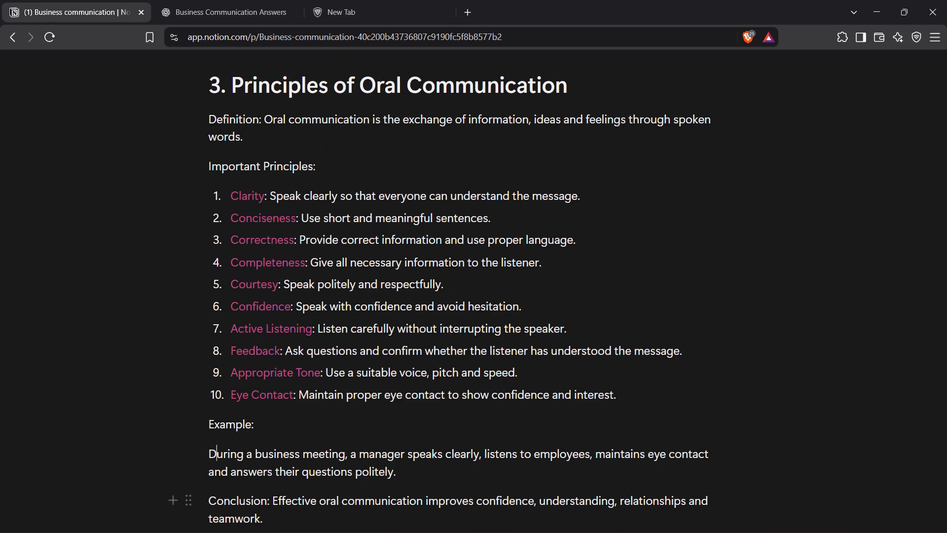
{"action": "key", "text": "Left"}
{"action": "key", "text": "BackSpace"}
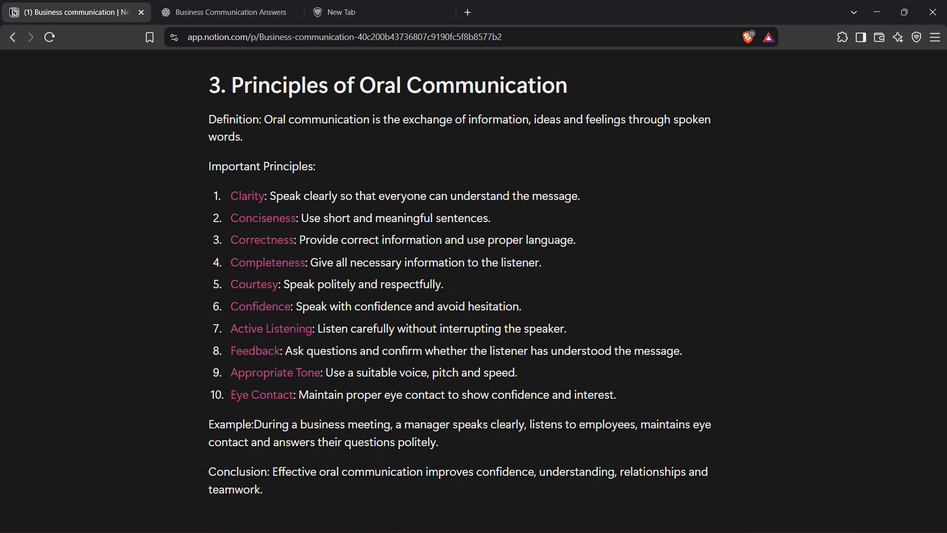
{"action": "key", "text": "space"}
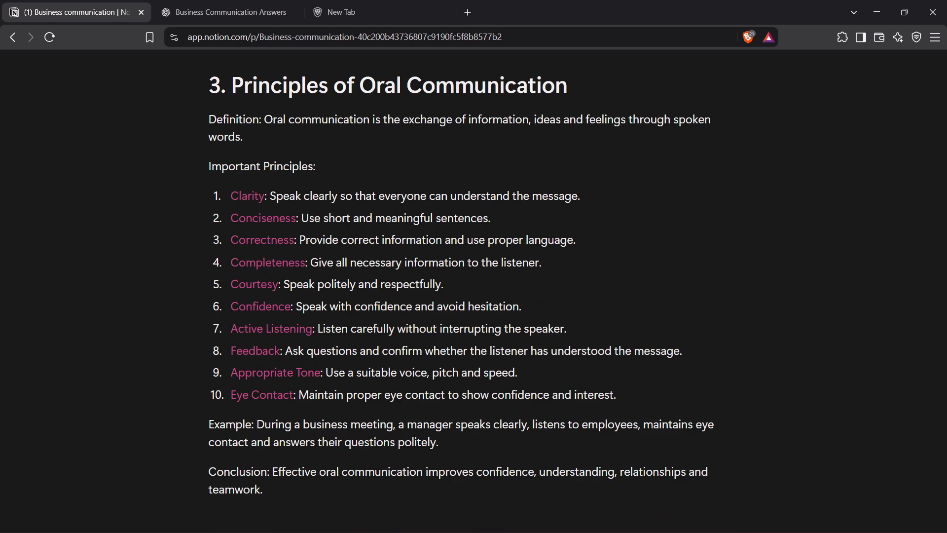
{"action": "key", "text": "Tab"}
{"action": "key", "text": "grave"}
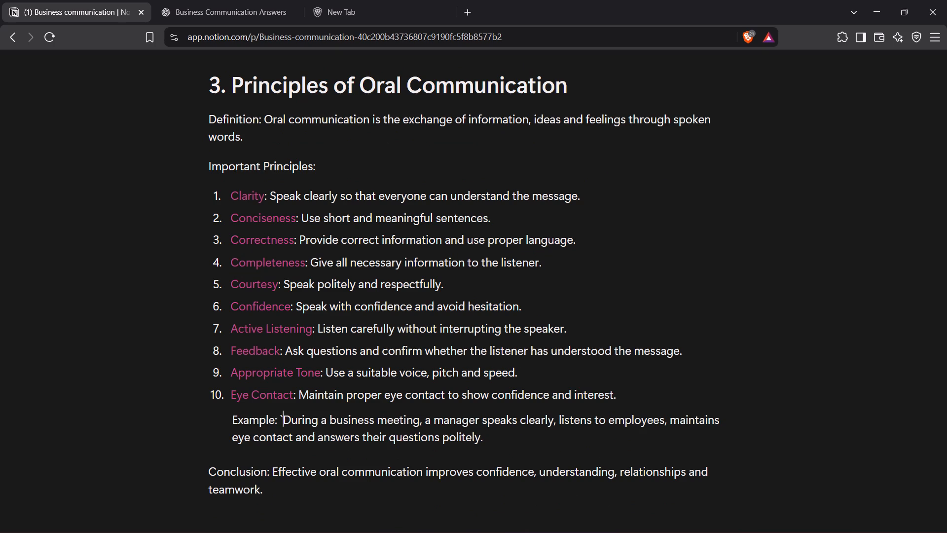
{"action": "key", "text": "BackSpace"}
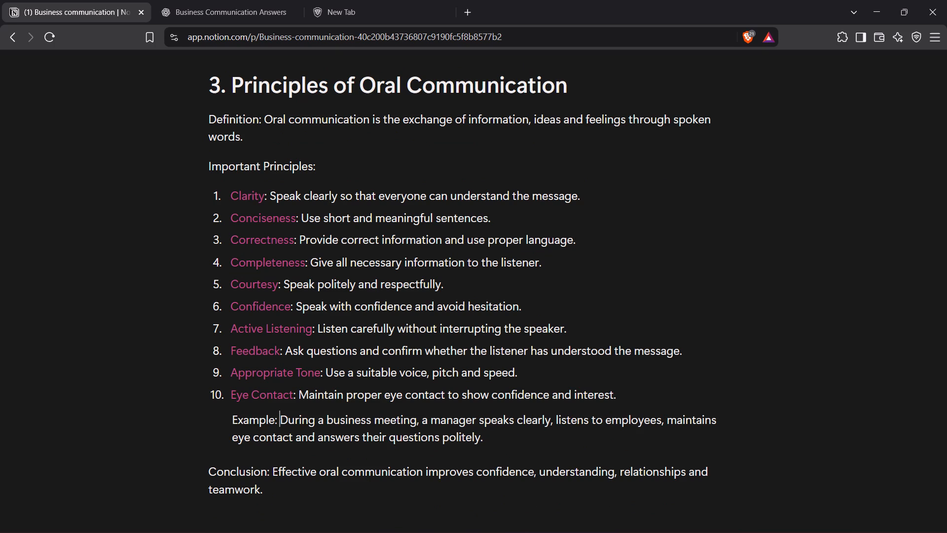
{"action": "key", "text": "Left"}
{"action": "key", "text": "Left"}
{"action": "key", "text": "Left"}
{"action": "key", "text": "Left"}
{"action": "scroll", "coordinate": [332, 329], "scroll_direction": "down", "scroll_amount": 2}
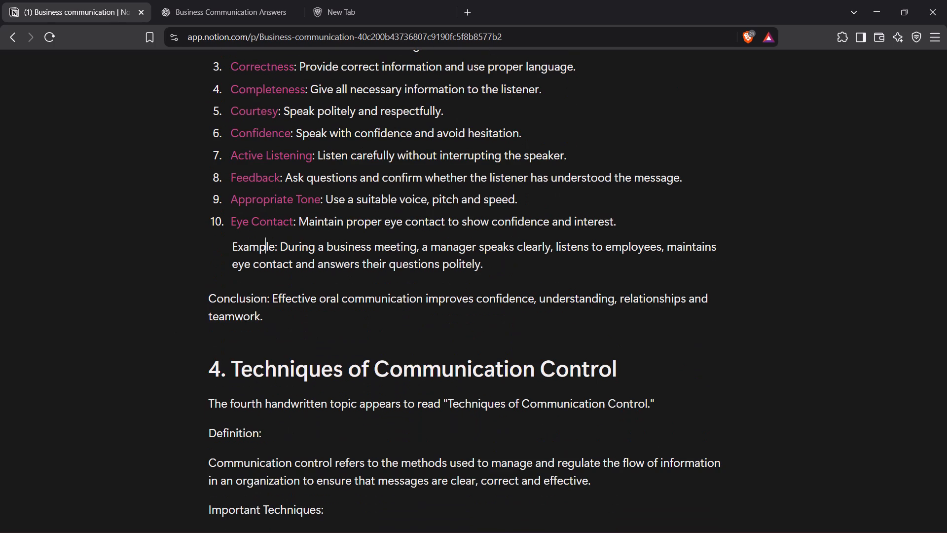
{"action": "scroll", "coordinate": [332, 329], "scroll_direction": "down", "scroll_amount": 1}
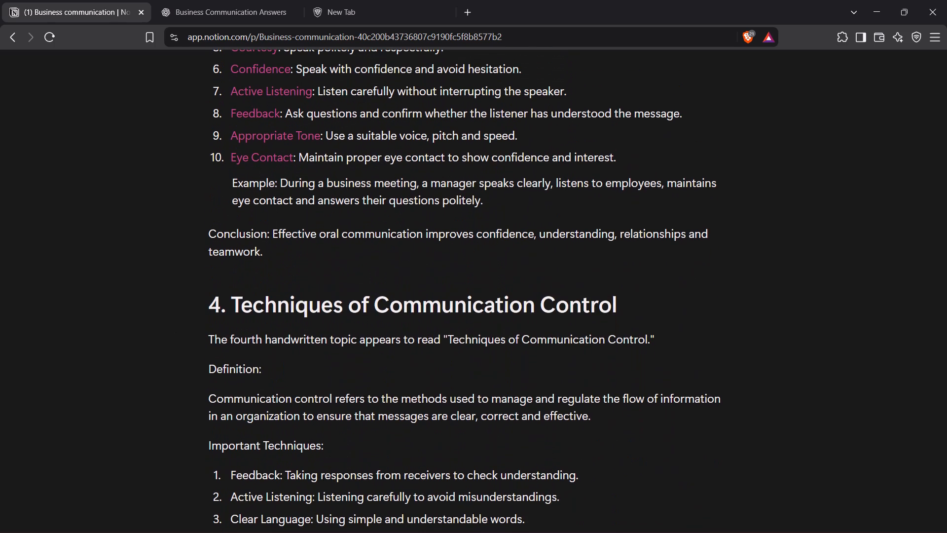
{"action": "scroll", "coordinate": [332, 329], "scroll_direction": "down", "scroll_amount": 1}
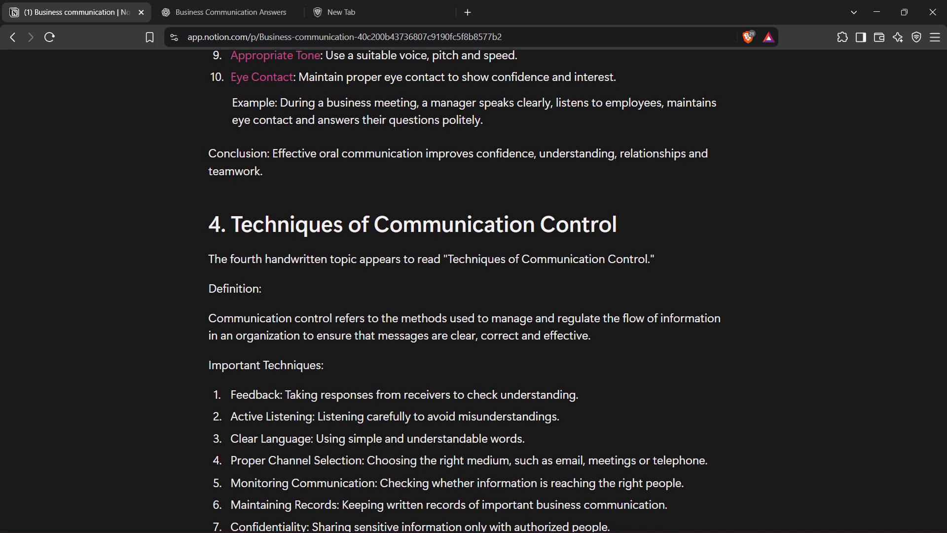
{"action": "scroll", "coordinate": [332, 329], "scroll_direction": "up", "scroll_amount": 1}
{"action": "scroll", "coordinate": [332, 329], "scroll_direction": "down", "scroll_amount": 1}
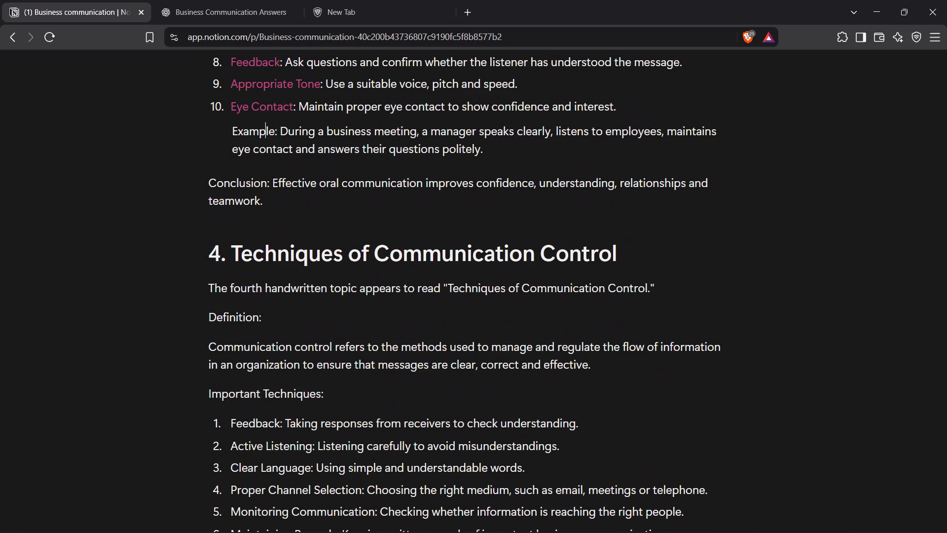
{"action": "scroll", "coordinate": [332, 329], "scroll_direction": "down", "scroll_amount": 3}
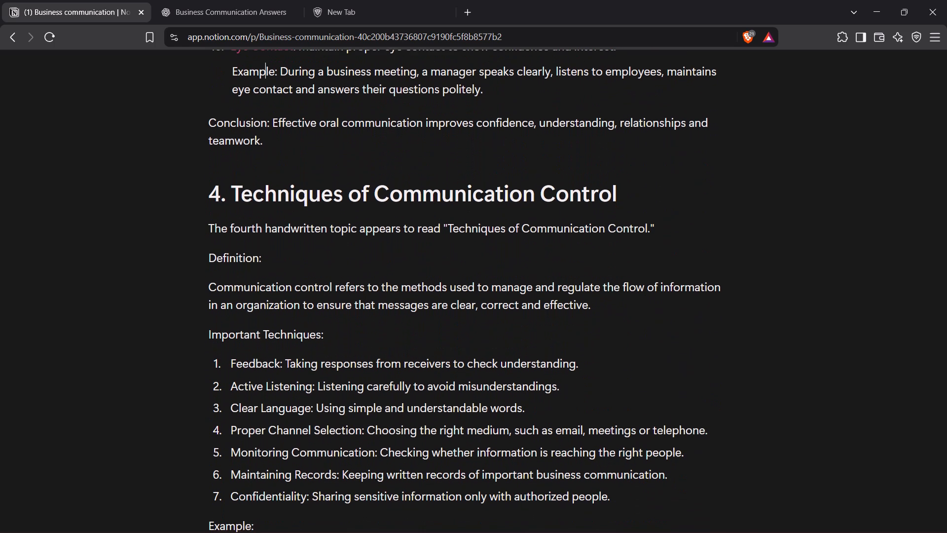
{"action": "scroll", "coordinate": [332, 329], "scroll_direction": "down", "scroll_amount": 1}
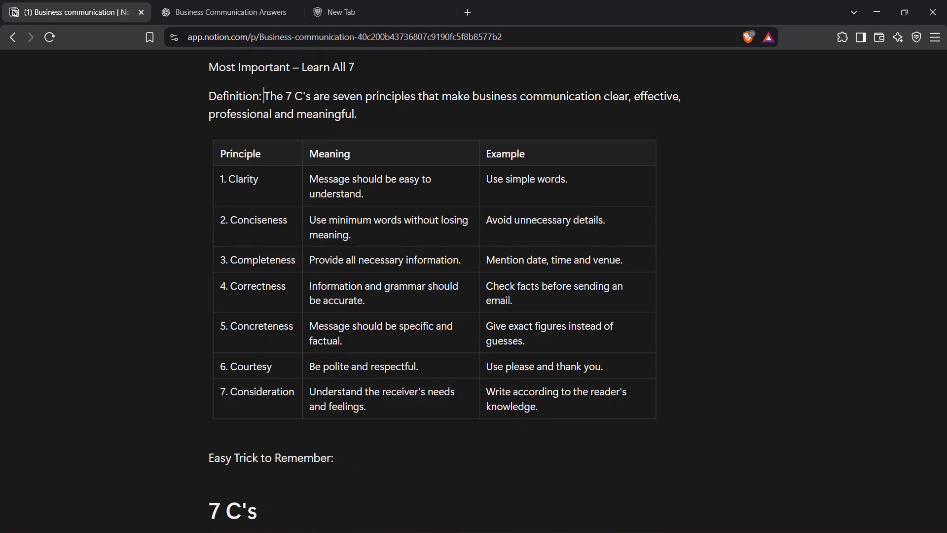
{"action": "scroll", "coordinate": [207, 297], "scroll_direction": "down", "scroll_amount": 3}
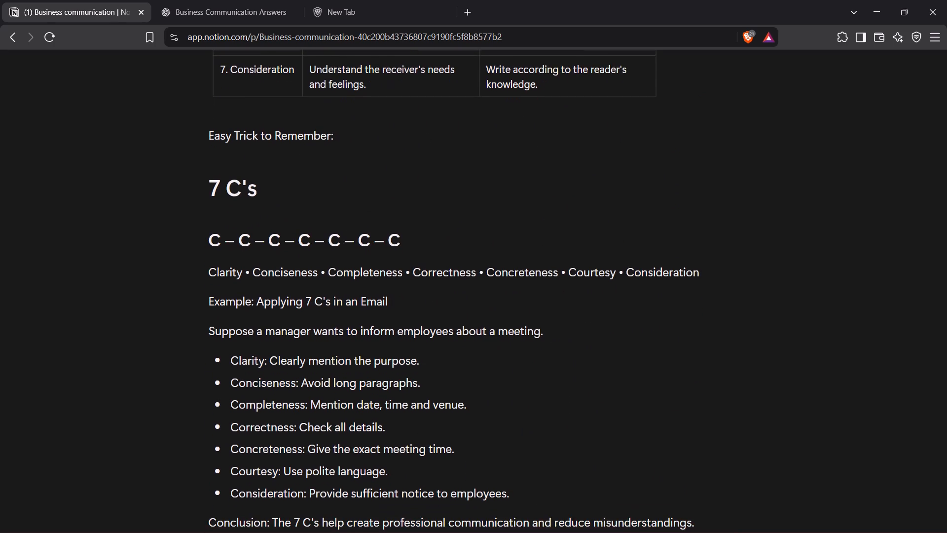
{"action": "scroll", "coordinate": [207, 297], "scroll_direction": "down", "scroll_amount": 5}
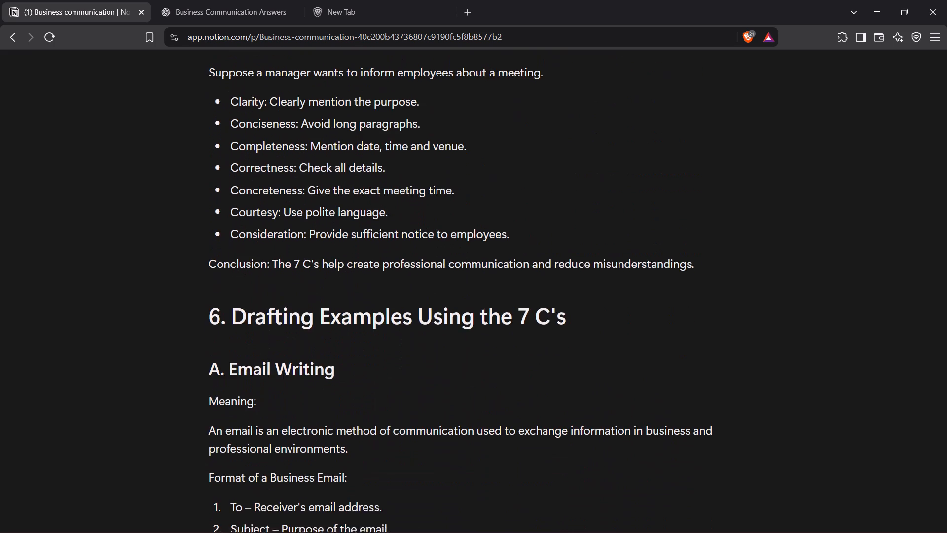
{"action": "scroll", "coordinate": [207, 297], "scroll_direction": "down", "scroll_amount": 5}
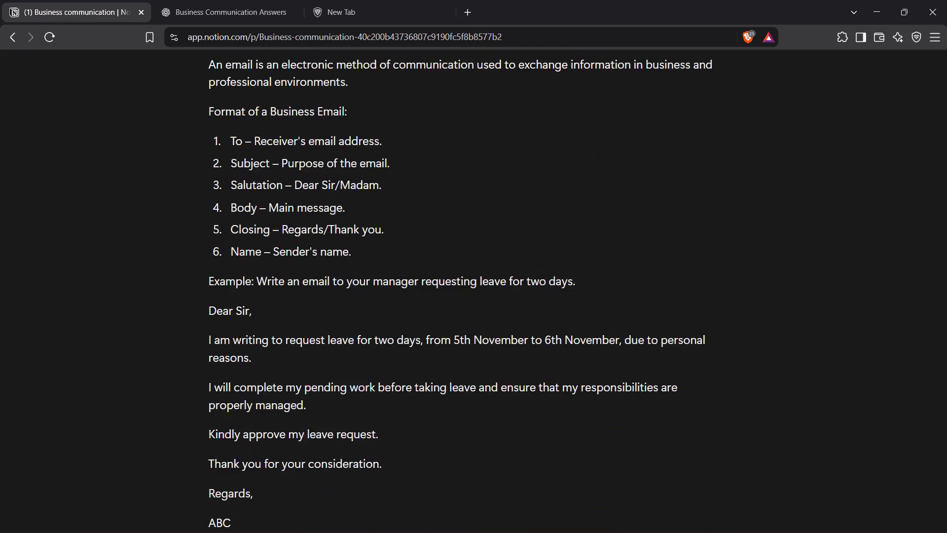
{"action": "scroll", "coordinate": [207, 297], "scroll_direction": "down", "scroll_amount": 5}
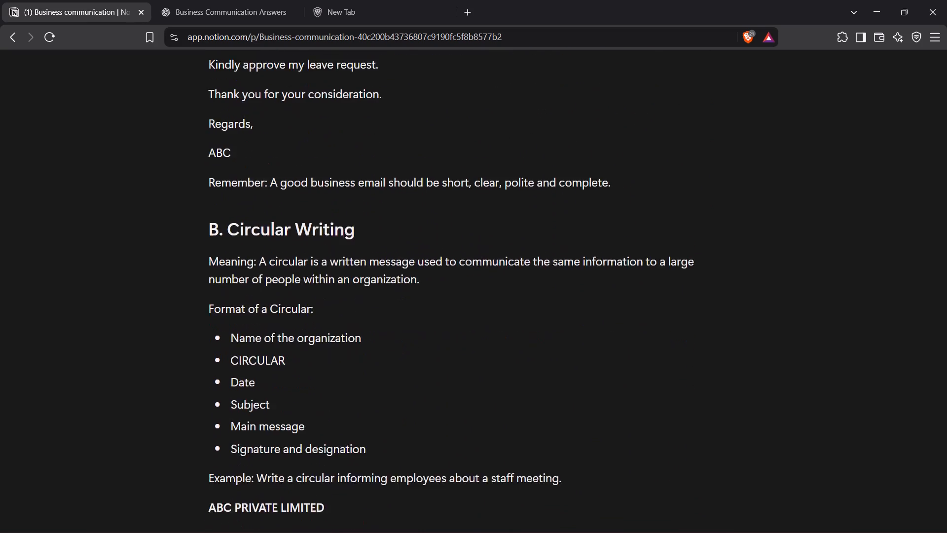
{"action": "scroll", "coordinate": [207, 297], "scroll_direction": "down", "scroll_amount": 2}
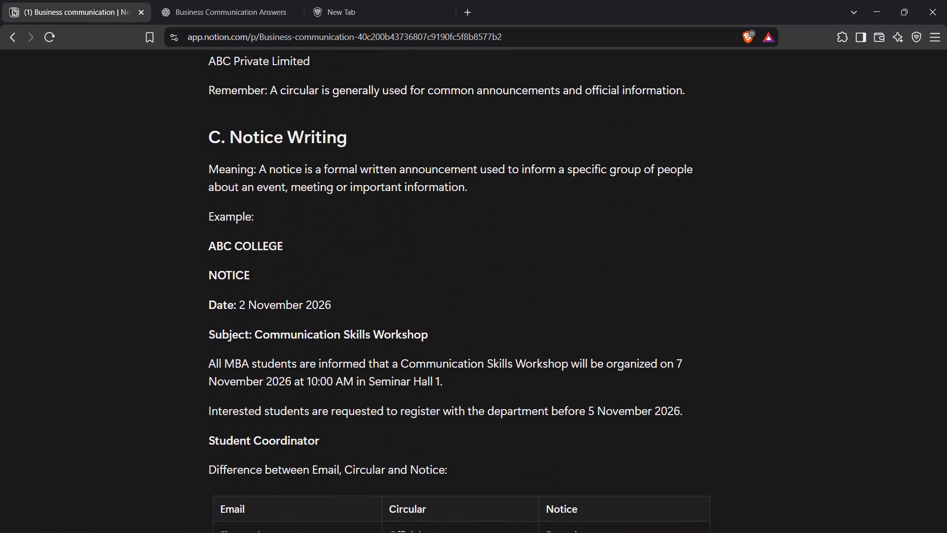
{"action": "scroll", "coordinate": [207, 297], "scroll_direction": "down", "scroll_amount": 8}
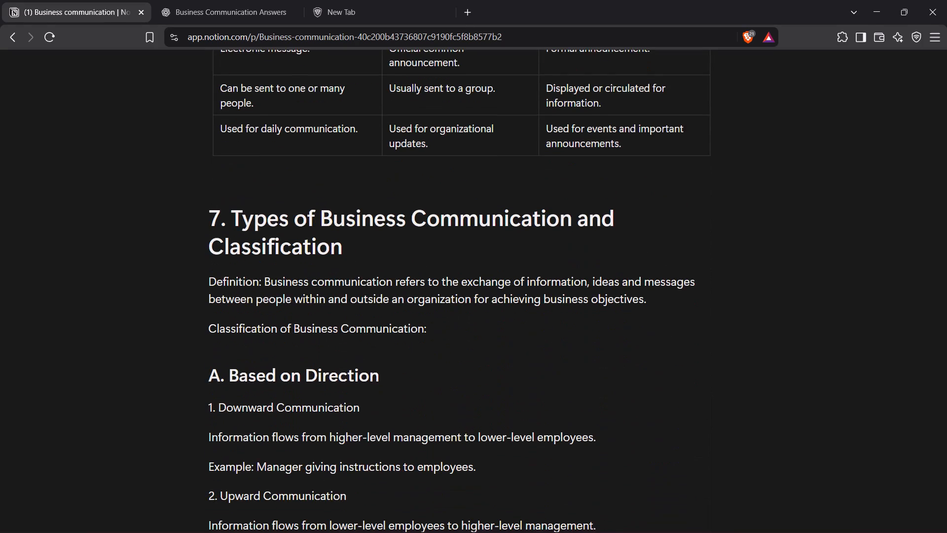
{"action": "scroll", "coordinate": [207, 297], "scroll_direction": "down", "scroll_amount": 5}
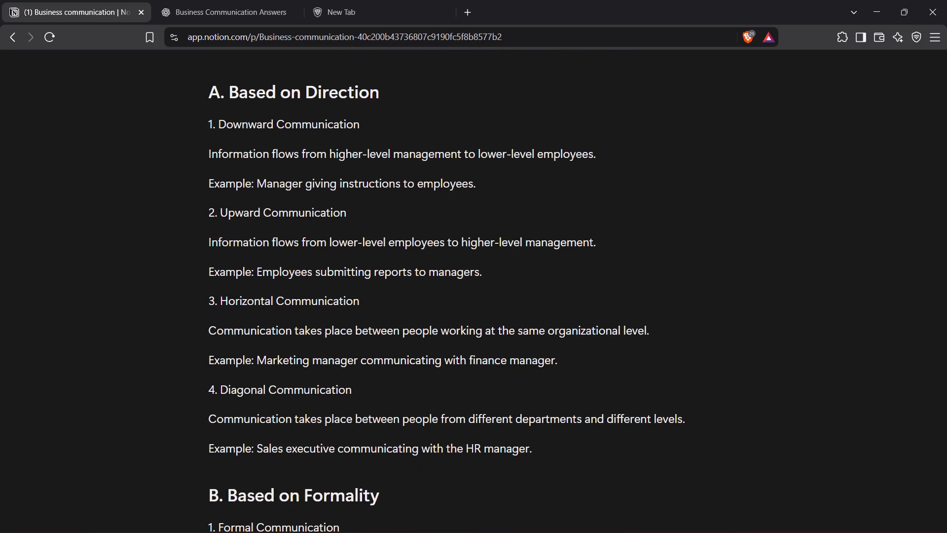
{"action": "scroll", "coordinate": [207, 297], "scroll_direction": "down", "scroll_amount": 6}
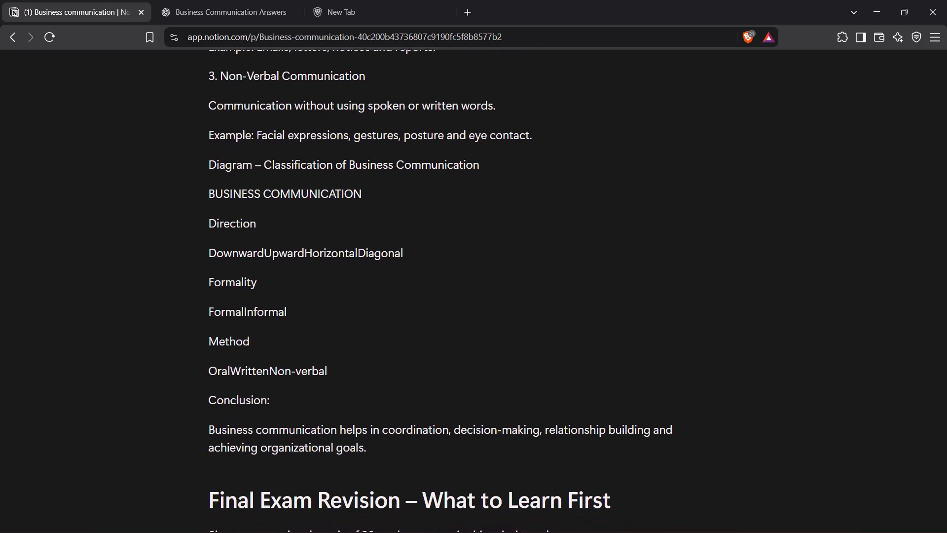
{"action": "scroll", "coordinate": [207, 297], "scroll_direction": "up", "scroll_amount": 5}
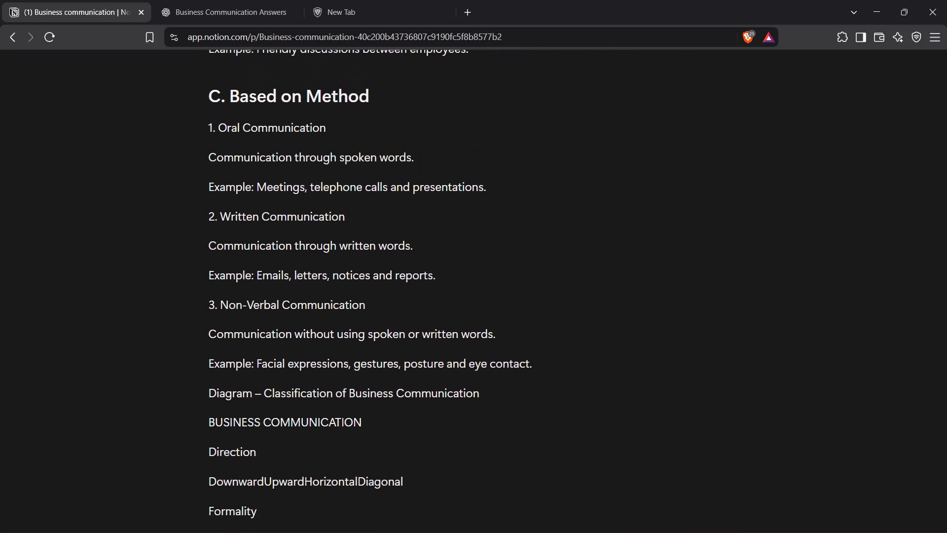
{"action": "scroll", "coordinate": [207, 297], "scroll_direction": "down", "scroll_amount": 1}
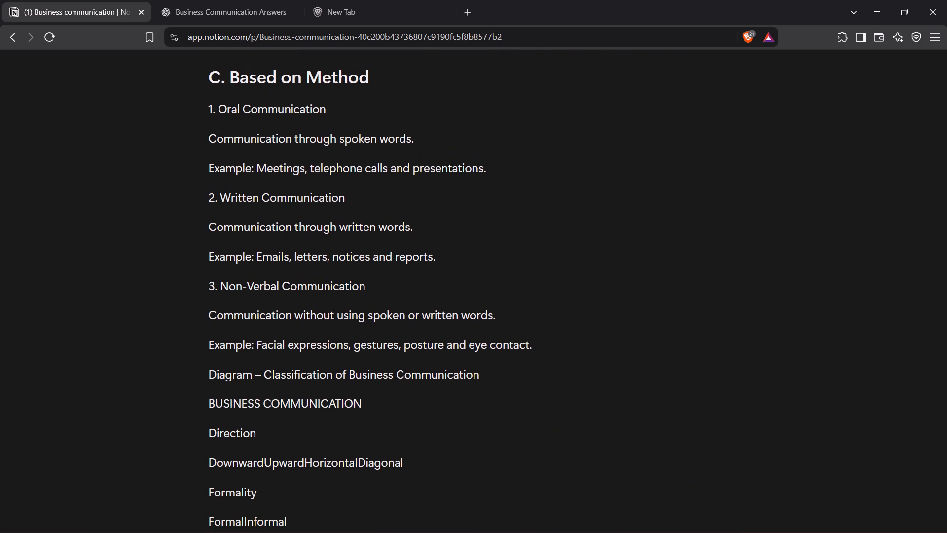
{"action": "scroll", "coordinate": [207, 297], "scroll_direction": "down", "scroll_amount": 1}
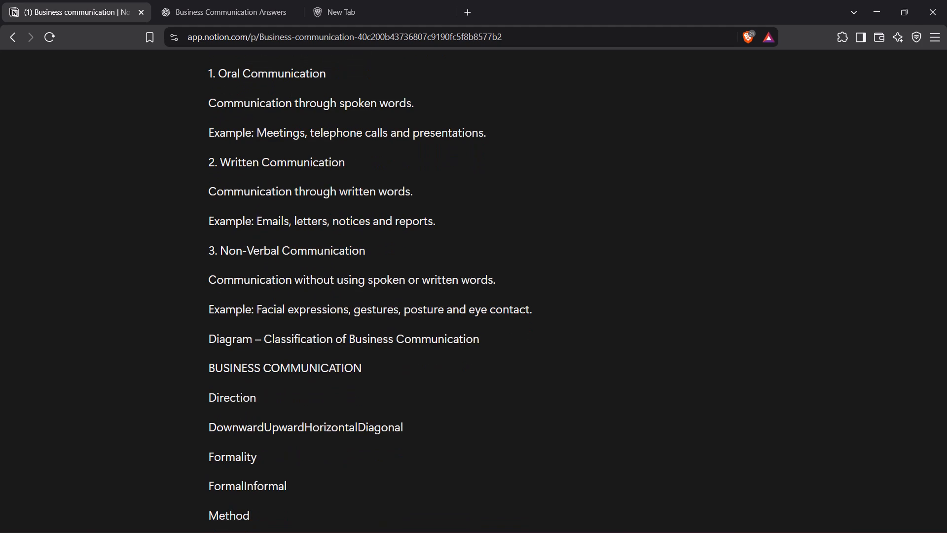
{"action": "scroll", "coordinate": [207, 297], "scroll_direction": "down", "scroll_amount": 1}
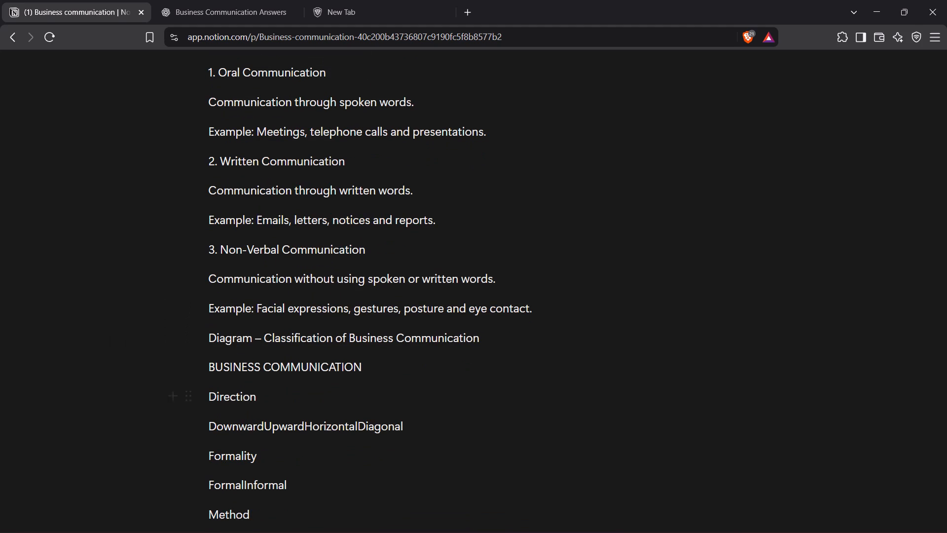
Color section 7's diagram lines pink, from "Direction" through "OralWrittenNon-verbal".
{"action": "left_click_drag", "start_coordinate": [206, 397], "coordinate": [214, 401]}
{"action": "left_click", "coordinate": [208, 393]}
{"action": "left_click_drag", "start_coordinate": [208, 393], "coordinate": [316, 125]}
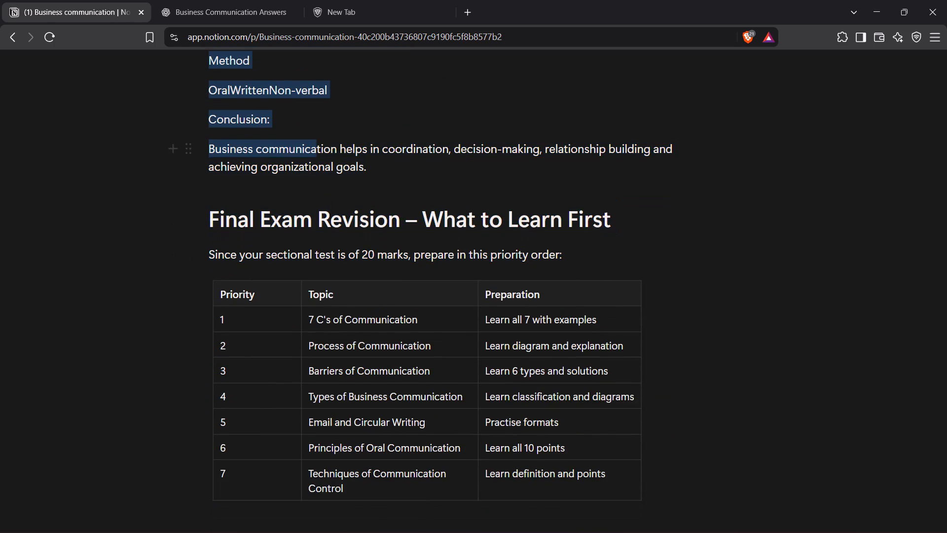
{"action": "left_click_drag", "start_coordinate": [316, 125], "coordinate": [334, 86]}
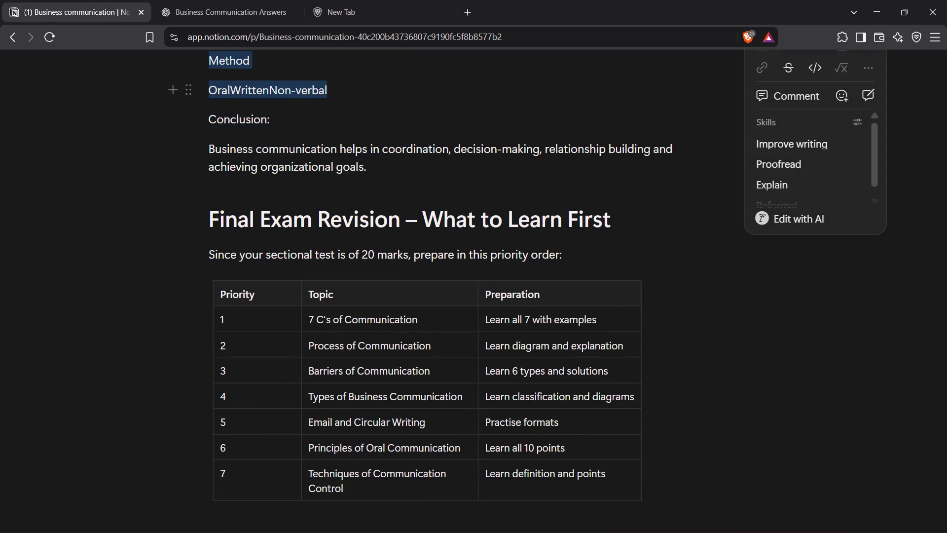
{"action": "scroll", "coordinate": [701, 213], "scroll_direction": "up", "scroll_amount": 3}
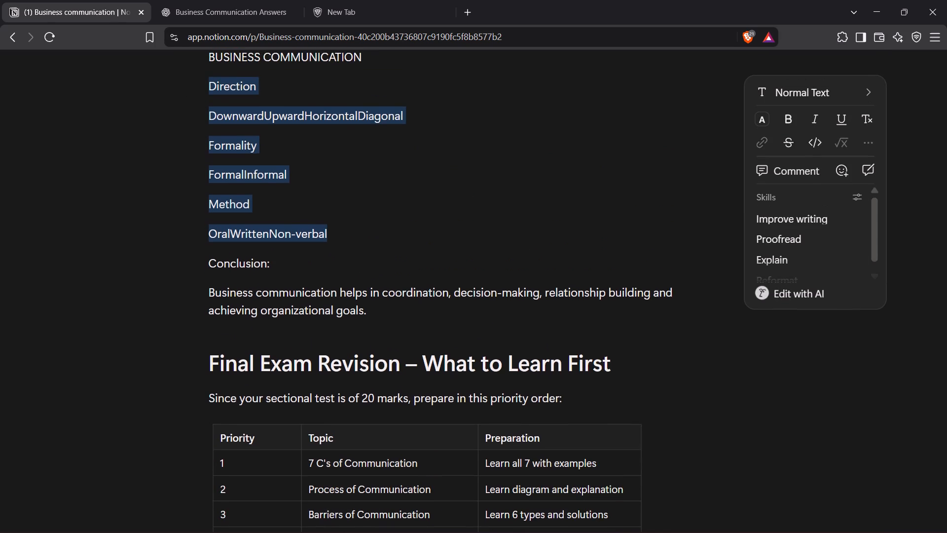
{"action": "scroll", "coordinate": [701, 213], "scroll_direction": "up", "scroll_amount": 1}
{"action": "left_click", "coordinate": [765, 186]}
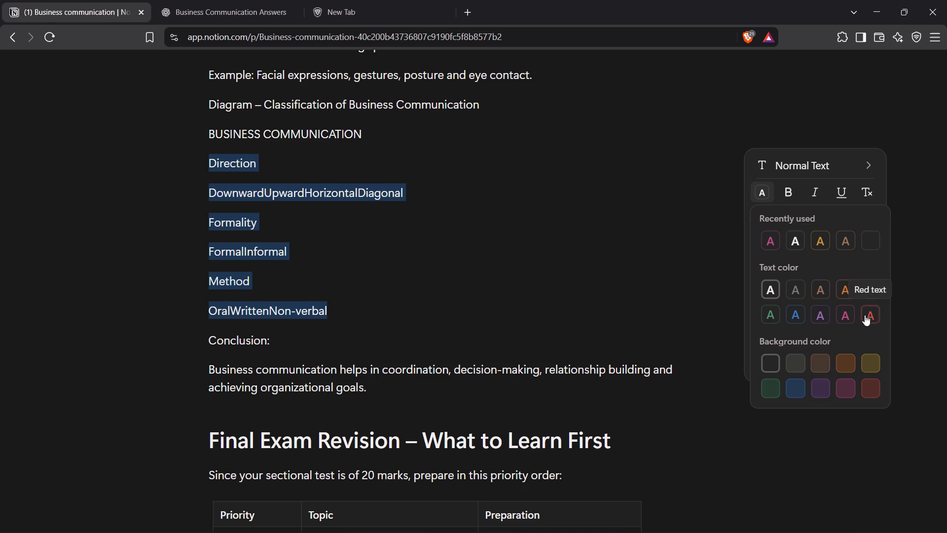
{"action": "left_click", "coordinate": [850, 315]}
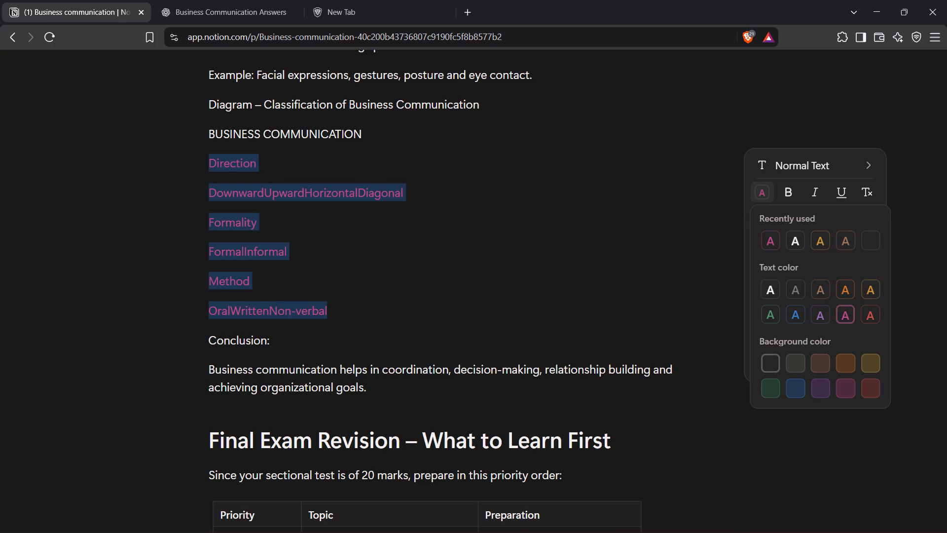
{"action": "left_click", "coordinate": [589, 313]}
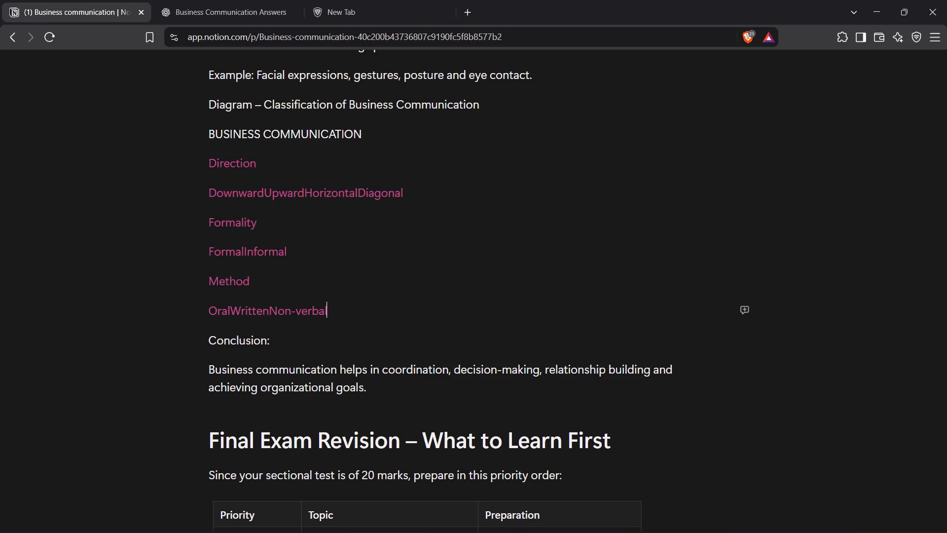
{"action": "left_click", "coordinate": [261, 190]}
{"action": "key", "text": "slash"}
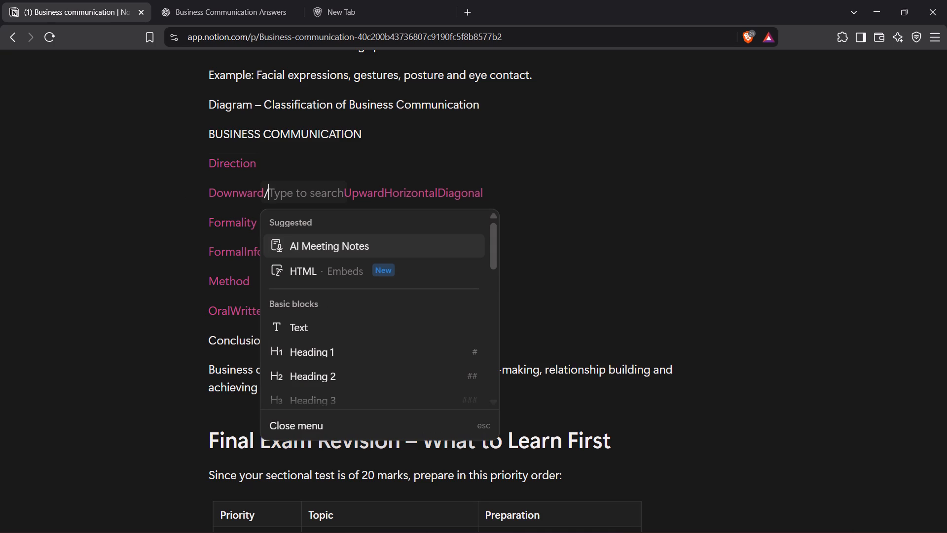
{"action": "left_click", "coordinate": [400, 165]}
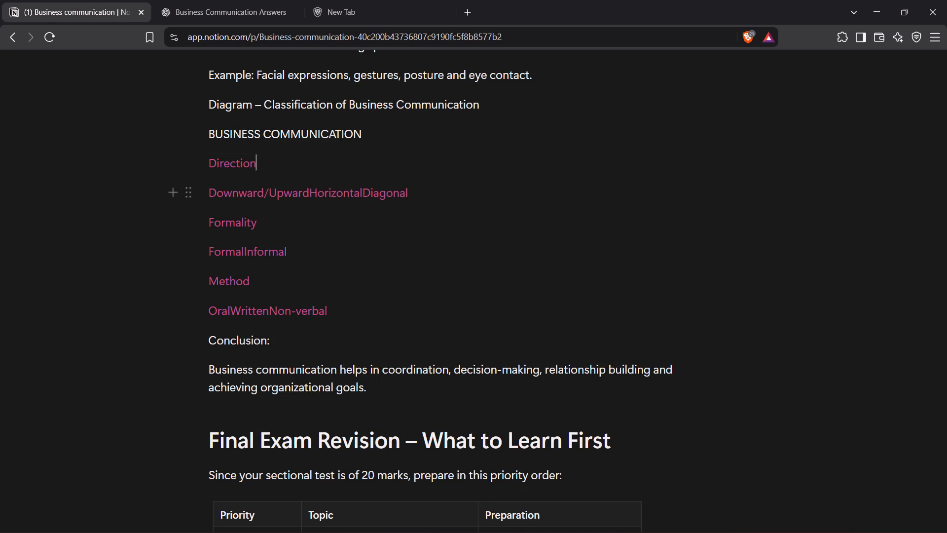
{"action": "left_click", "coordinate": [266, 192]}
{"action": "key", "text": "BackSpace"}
Insert spaces between the words of section 7's direction types line so it reads "Downward Upward Horizontal Diagonal".
{"action": "key", "text": "space"}
{"action": "key", "text": "Right"}
{"action": "key", "text": "Right"}
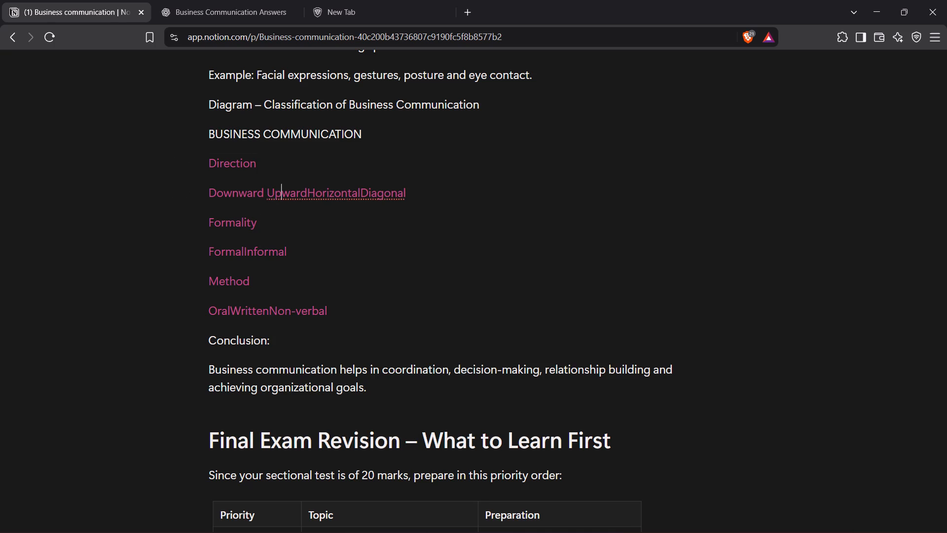
{"action": "key", "text": "Right"}
{"action": "key", "text": "Right"}
{"action": "key", "text": "Right"}
{"action": "key", "text": "Right"}
{"action": "key", "text": "space"}
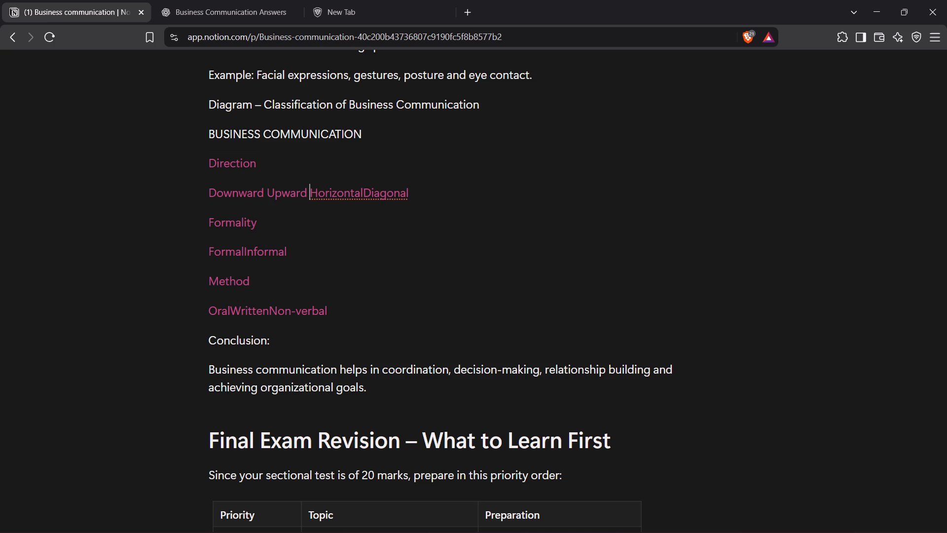
{"action": "key", "text": "Right"}
{"action": "key", "text": "Right"}
{"action": "key", "text": "Right"}
{"action": "key", "text": "Right"}
{"action": "key", "text": "Right"}
{"action": "key", "text": "Right"}
{"action": "key", "text": "Right"}
{"action": "key", "text": "Right"}
{"action": "key", "text": "Right"}
{"action": "key", "text": "Right"}
{"action": "key", "text": "space"}
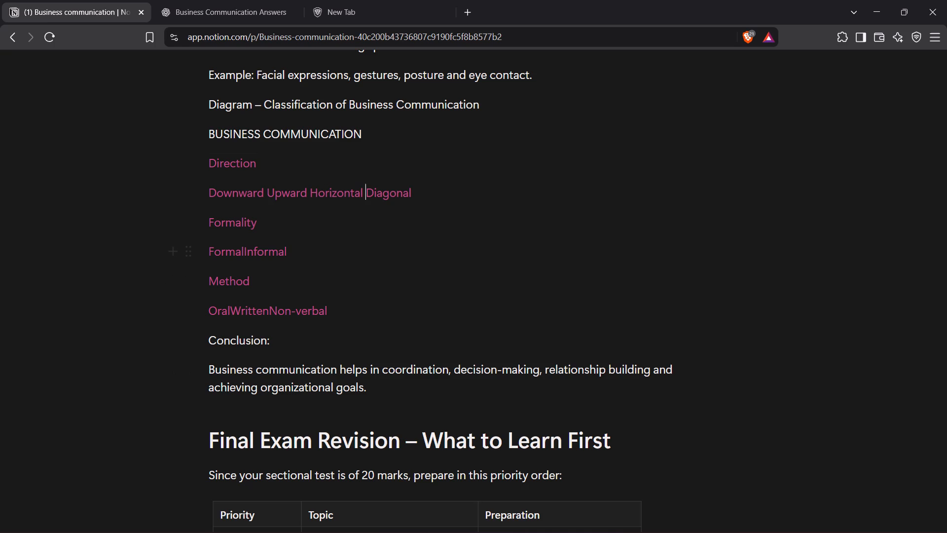
Insert spaces in section 7's formality and method type lines, separating "Formal" from "Informal" and "Written" from "Non-verbal".
{"action": "left_click", "coordinate": [243, 255]}
{"action": "key", "text": "space"}
{"action": "left_click", "coordinate": [270, 310]}
{"action": "key", "text": "space"}
{"action": "left_click", "coordinate": [404, 320]}
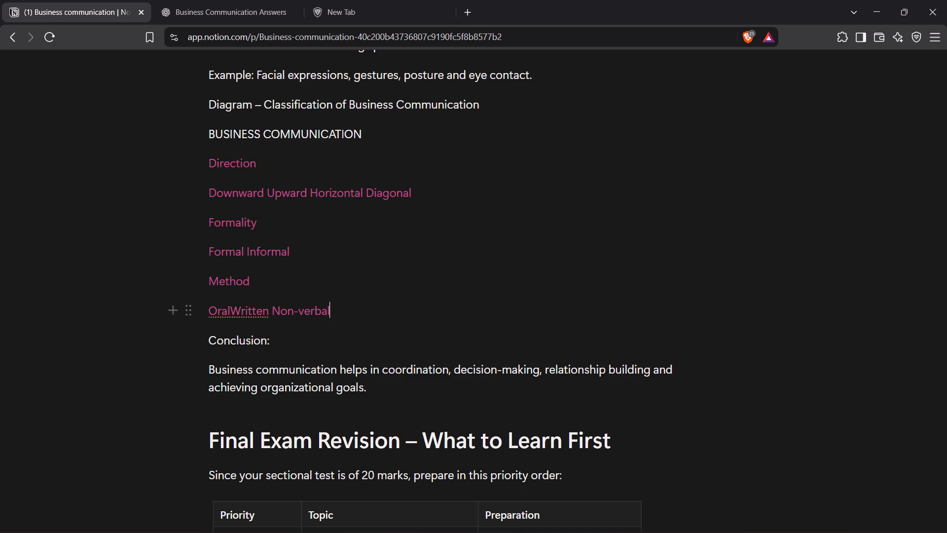
Look through the end of the notes, from section 7's diagram and conclusion to the "Final Exam Revision" priority table.
{"action": "scroll", "coordinate": [404, 320], "scroll_direction": "down", "scroll_amount": 4}
{"action": "scroll", "coordinate": [404, 320], "scroll_direction": "up", "scroll_amount": 1}
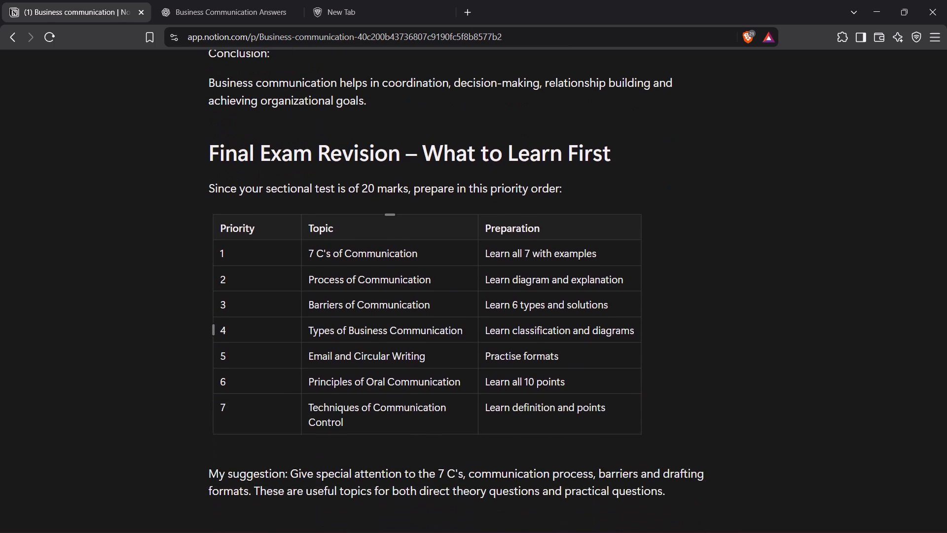
{"action": "scroll", "coordinate": [404, 320], "scroll_direction": "up", "scroll_amount": 3}
{"action": "scroll", "coordinate": [404, 320], "scroll_direction": "down", "scroll_amount": 1}
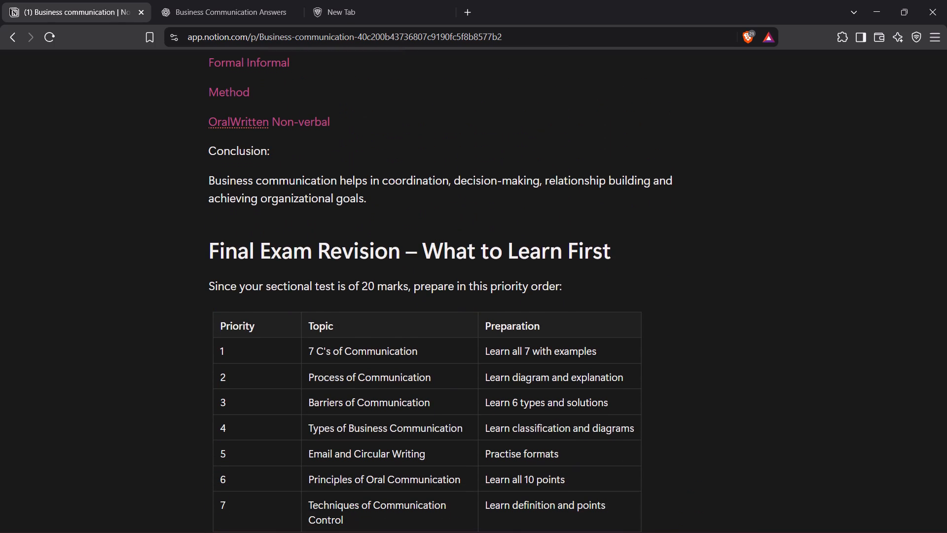
{"action": "scroll", "coordinate": [404, 320], "scroll_direction": "down", "scroll_amount": 3}
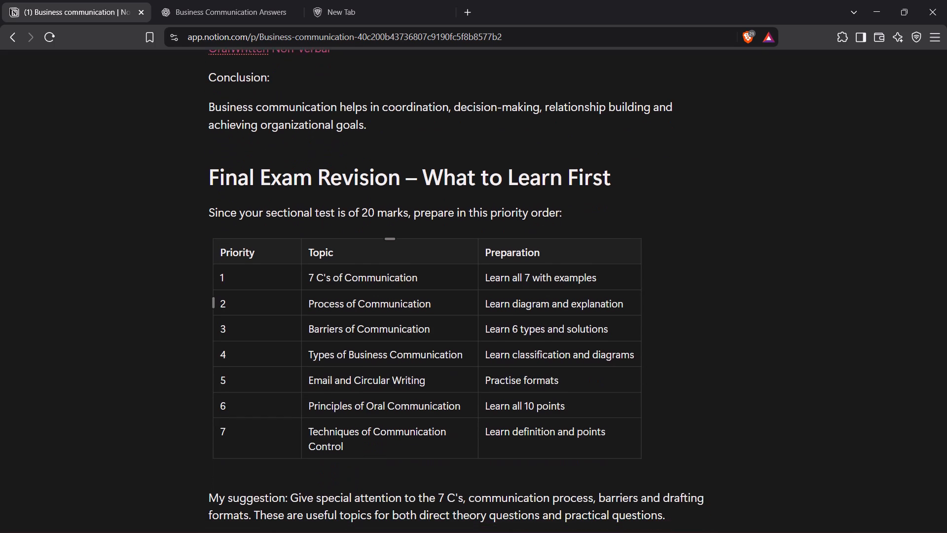
{"action": "scroll", "coordinate": [404, 320], "scroll_direction": "down", "scroll_amount": 2}
{"action": "scroll", "coordinate": [404, 320], "scroll_direction": "up", "scroll_amount": 5}
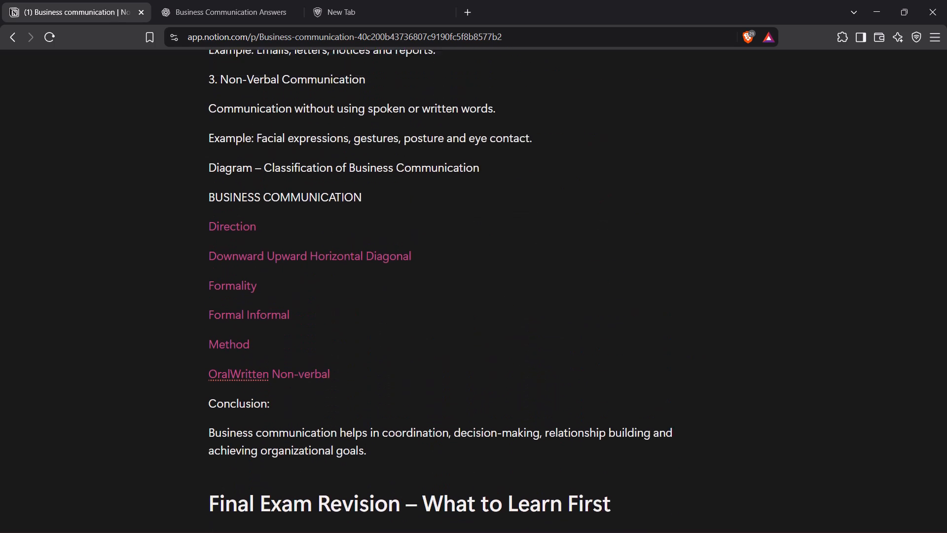
{"action": "scroll", "coordinate": [404, 320], "scroll_direction": "down", "scroll_amount": 4}
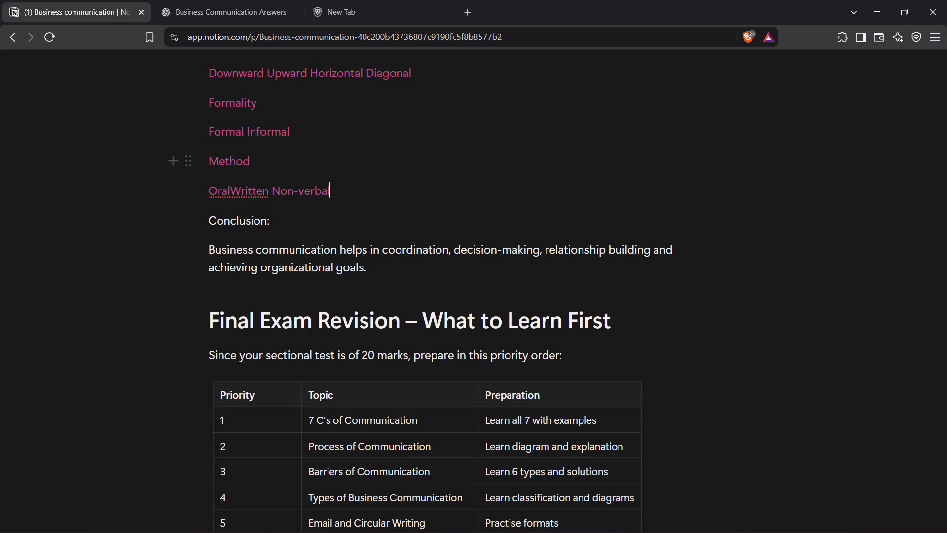
Insert a space between "Oral" and "Written" so section 7's method line reads "Oral Written Non-verbal".
{"action": "left_click", "coordinate": [232, 190]}
{"action": "key", "text": "space"}
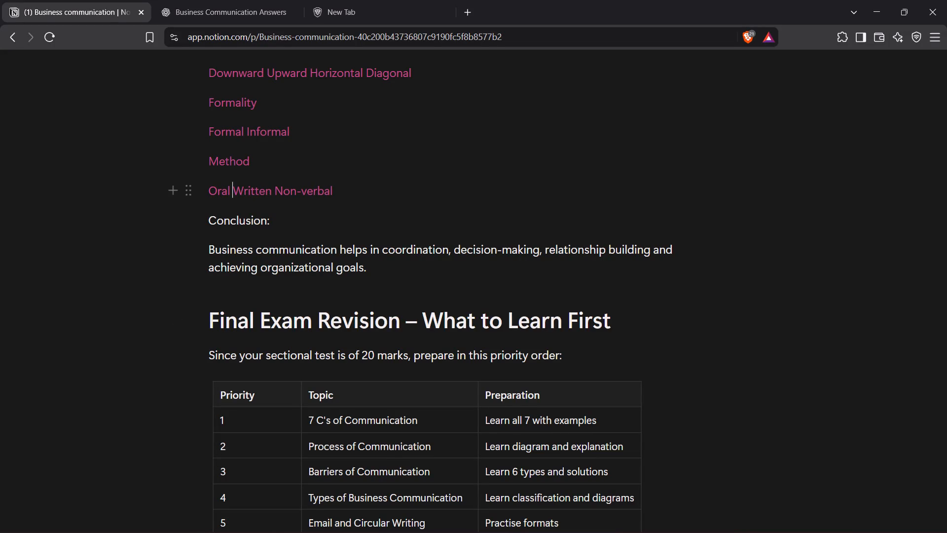
Delete the "1. Process of Communication" line above the first definition at the start of the notes.
{"action": "scroll", "coordinate": [359, 205], "scroll_direction": "up", "scroll_amount": 6}
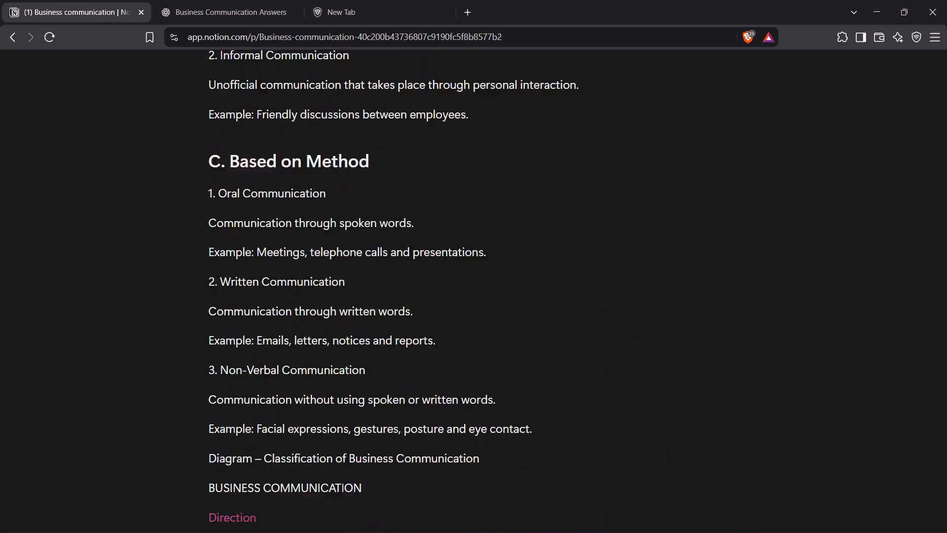
{"action": "scroll", "coordinate": [359, 205], "scroll_direction": "up", "scroll_amount": 9}
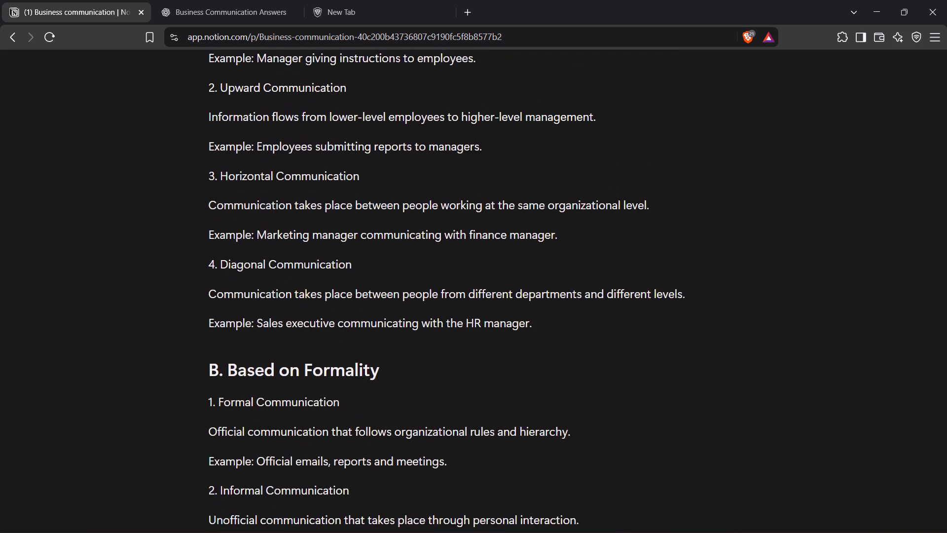
{"action": "scroll", "coordinate": [359, 205], "scroll_direction": "up", "scroll_amount": 14}
{"action": "scroll", "coordinate": [359, 205], "scroll_direction": "up", "scroll_amount": 8}
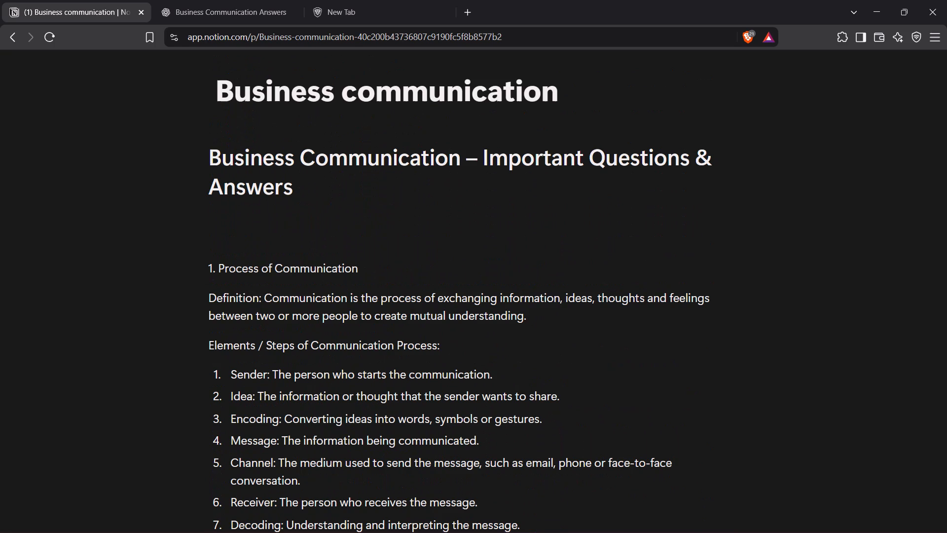
{"action": "scroll", "coordinate": [359, 205], "scroll_direction": "down", "scroll_amount": 1}
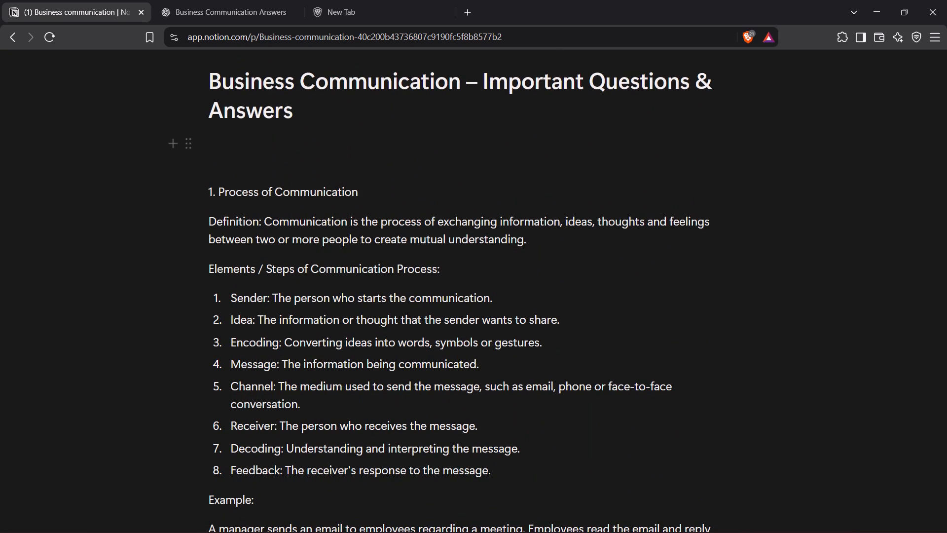
{"action": "left_click", "coordinate": [205, 193]}
{"action": "key", "text": "BackSpace"}
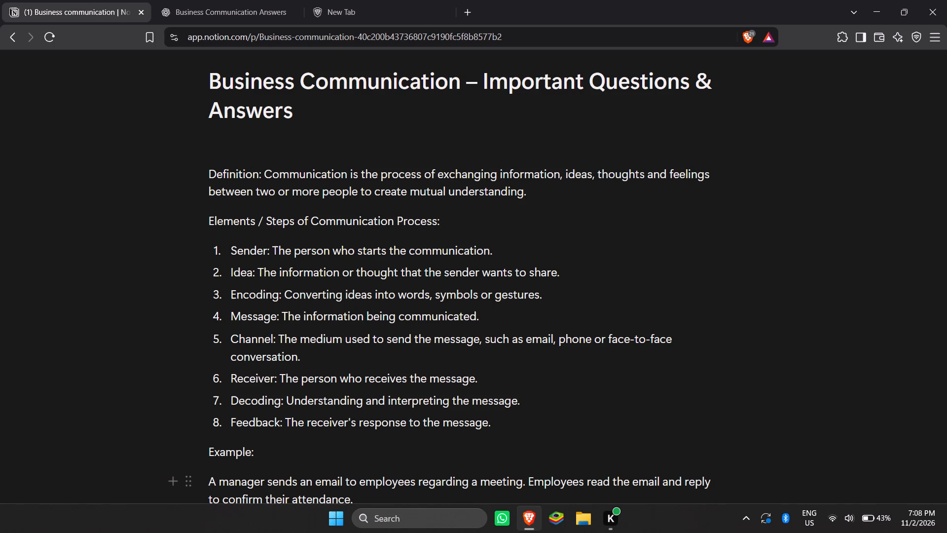
Look through the notes from the communication process steps to section 4's Important Techniques list, checking which key terms are colored.
{"action": "scroll", "coordinate": [437, 395], "scroll_direction": "down", "scroll_amount": 3}
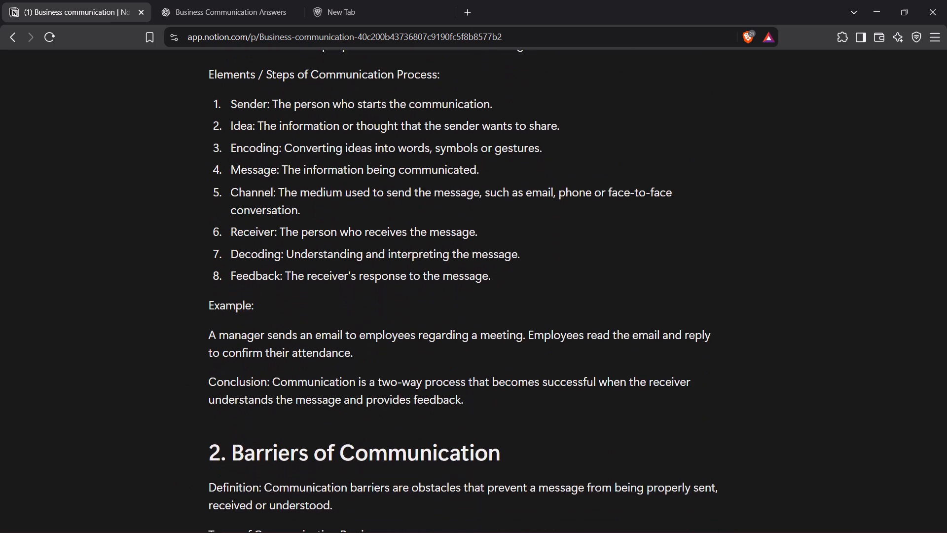
{"action": "scroll", "coordinate": [437, 395], "scroll_direction": "down", "scroll_amount": 2}
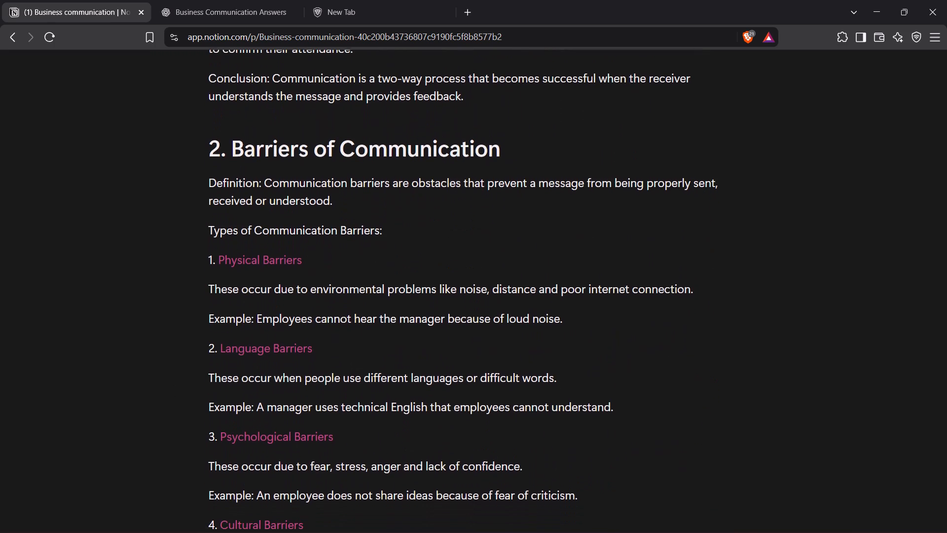
{"action": "scroll", "coordinate": [437, 395], "scroll_direction": "down", "scroll_amount": 3}
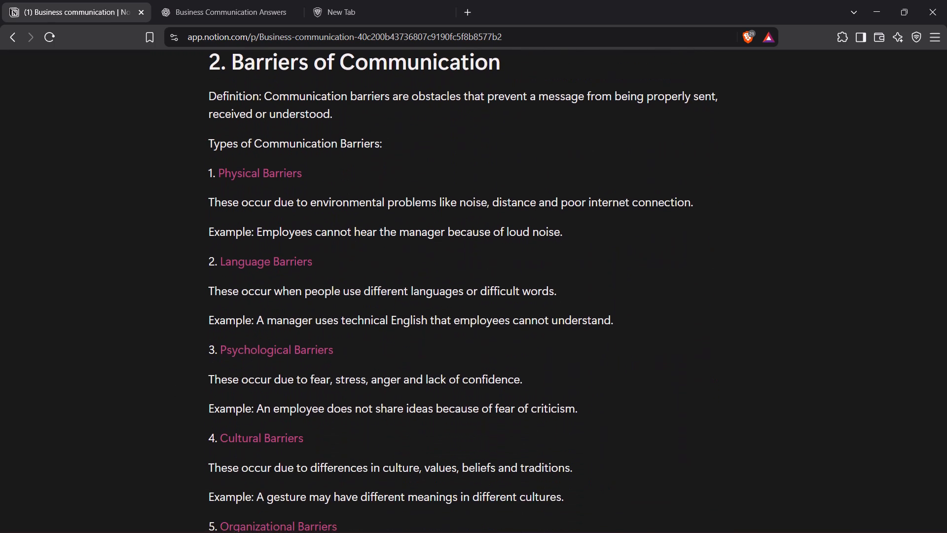
{"action": "scroll", "coordinate": [437, 395], "scroll_direction": "down", "scroll_amount": 3}
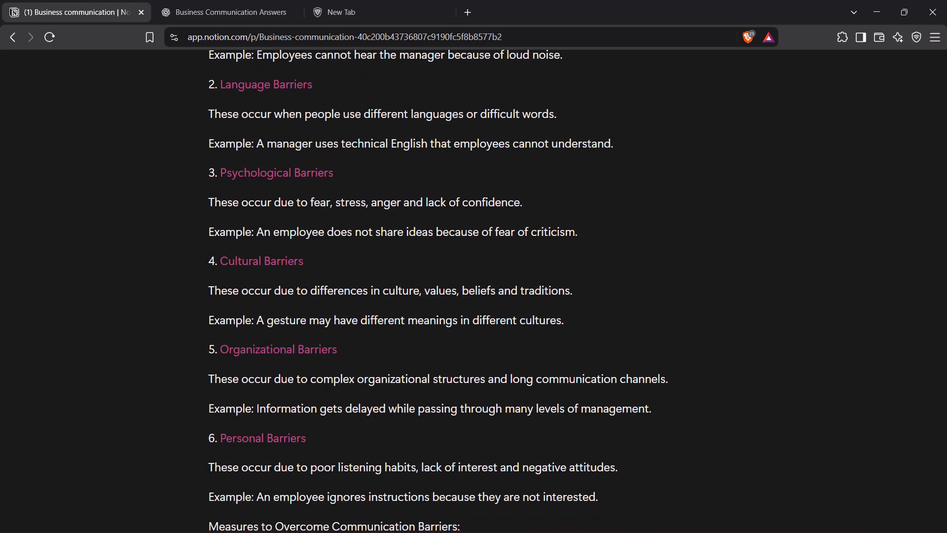
{"action": "scroll", "coordinate": [437, 395], "scroll_direction": "down", "scroll_amount": 3}
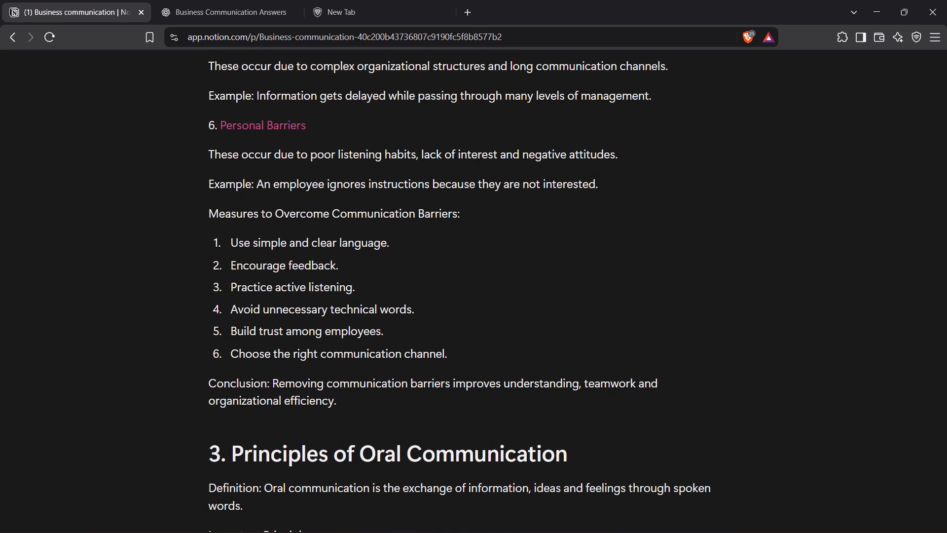
{"action": "scroll", "coordinate": [437, 395], "scroll_direction": "down", "scroll_amount": 1}
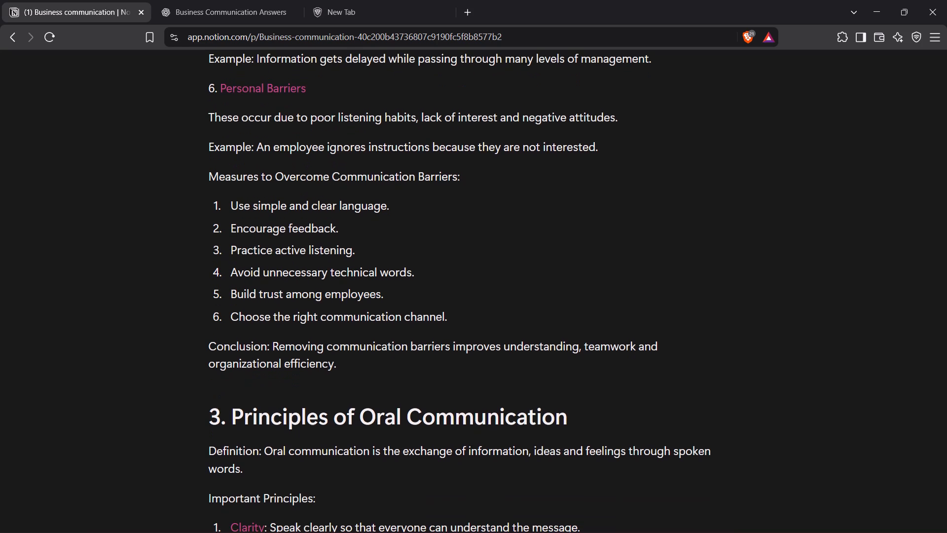
{"action": "scroll", "coordinate": [437, 395], "scroll_direction": "down", "scroll_amount": 3}
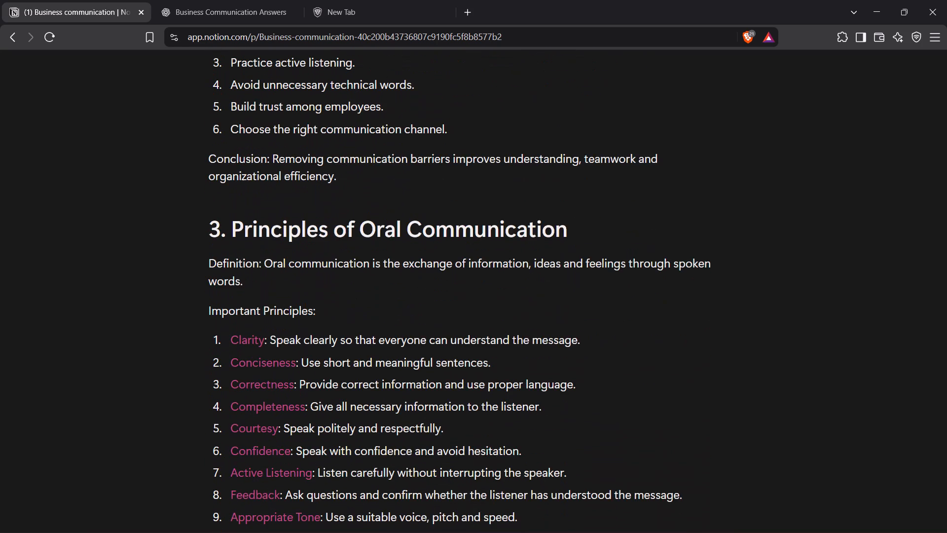
{"action": "scroll", "coordinate": [437, 395], "scroll_direction": "down", "scroll_amount": 1}
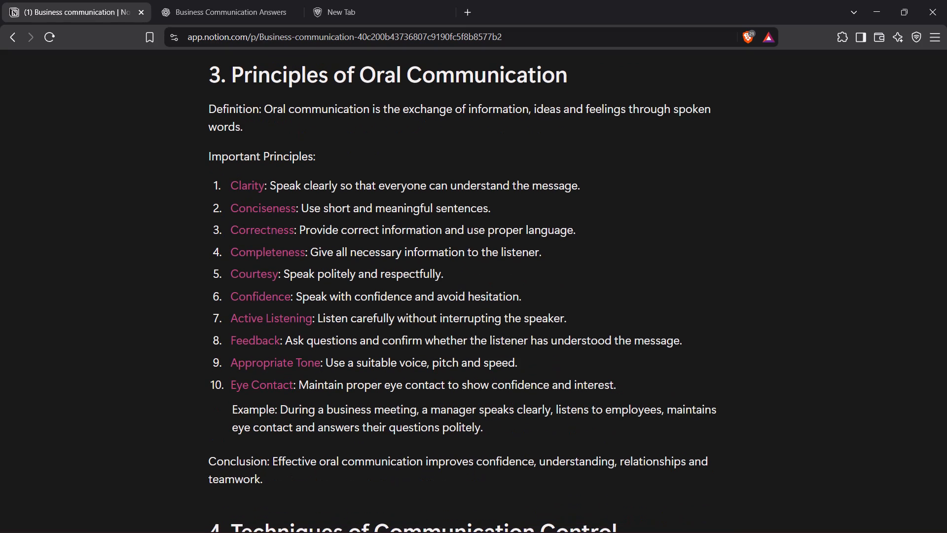
{"action": "scroll", "coordinate": [437, 395], "scroll_direction": "down", "scroll_amount": 3}
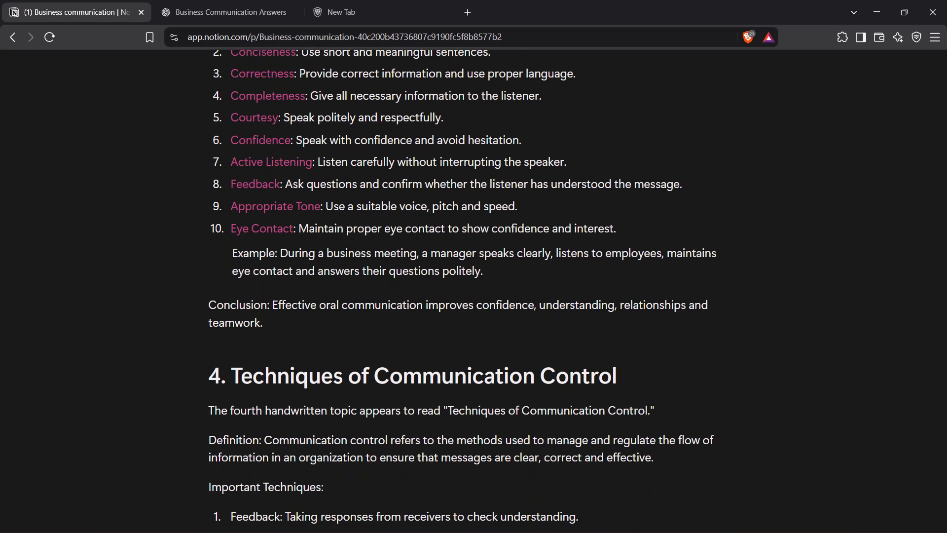
{"action": "scroll", "coordinate": [437, 395], "scroll_direction": "down", "scroll_amount": 2}
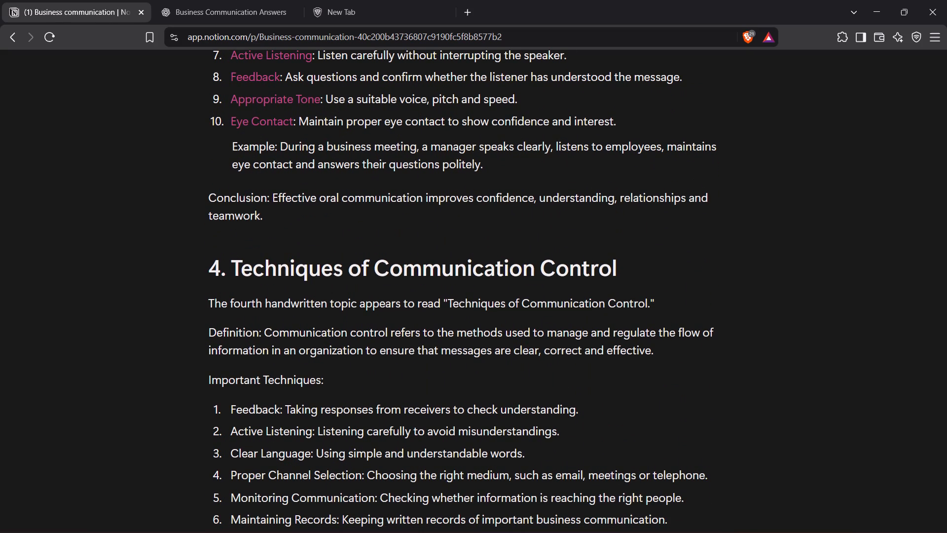
{"action": "scroll", "coordinate": [437, 395], "scroll_direction": "down", "scroll_amount": 1}
Color the term "Feedback" pink in section 4's Important Techniques list.
{"action": "double_click", "coordinate": [269, 394]}
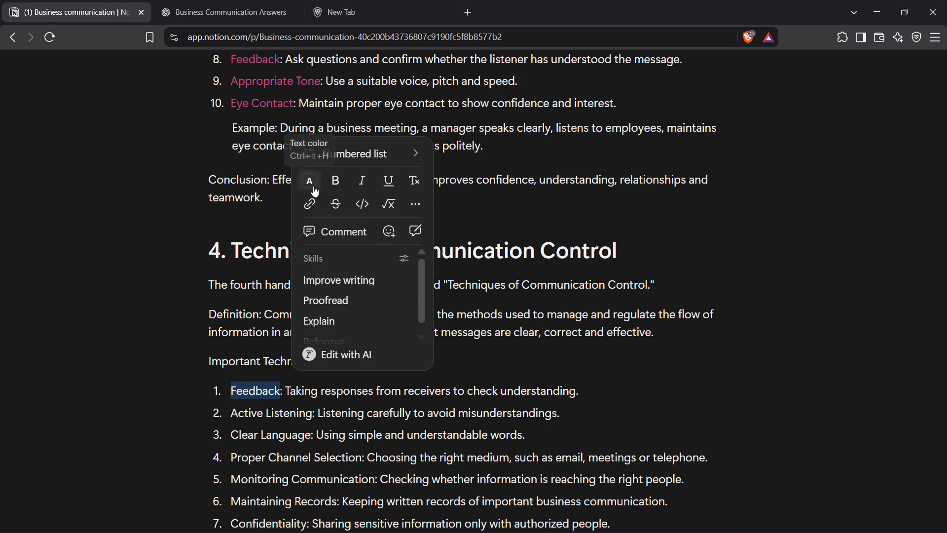
{"action": "left_click", "coordinate": [313, 186]}
{"action": "left_click", "coordinate": [318, 226]}
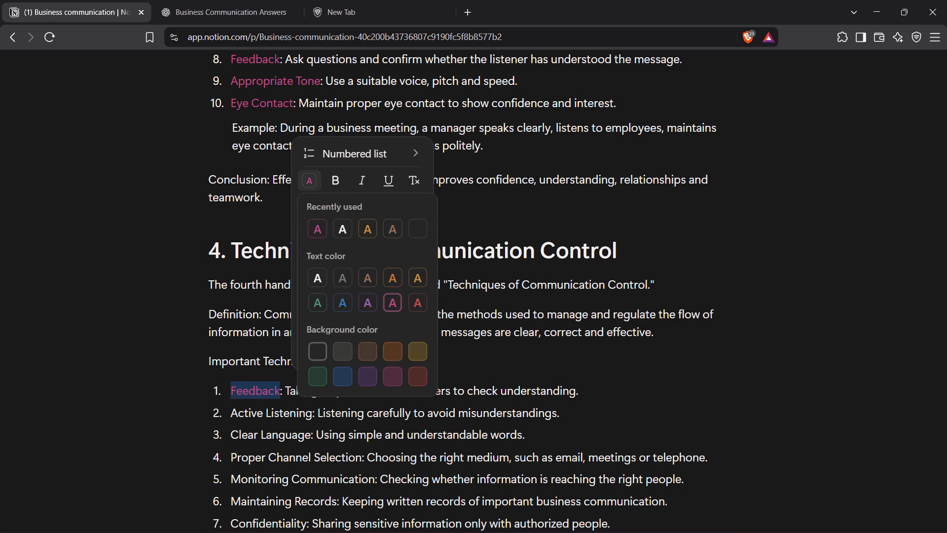
Color the term "Active Listening" pink in section 4's Important Techniques list.
{"action": "double_click", "coordinate": [251, 414]}
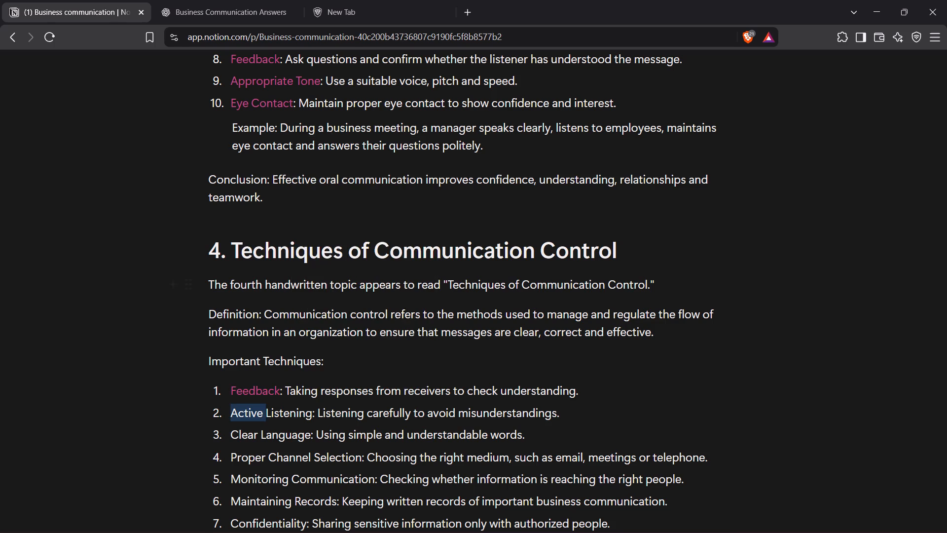
{"action": "left_click", "coordinate": [299, 205]}
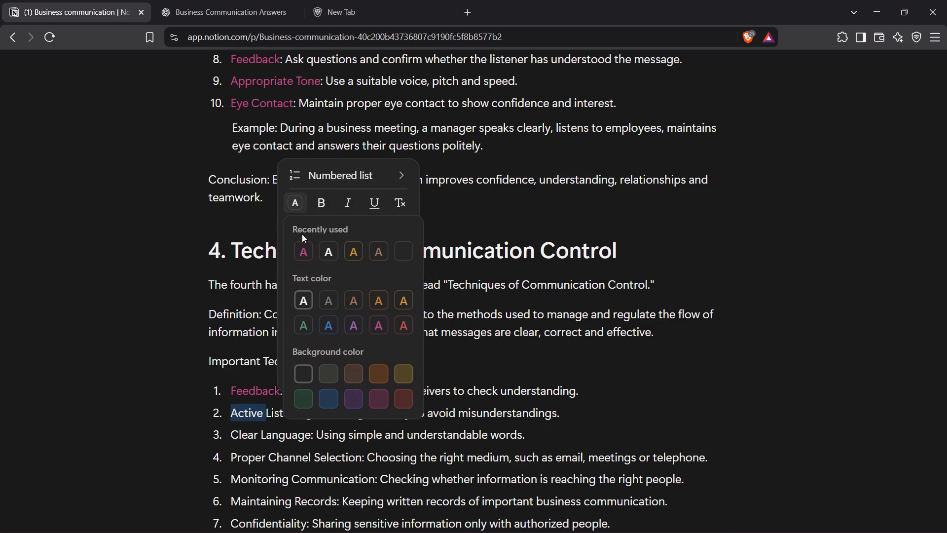
{"action": "left_click", "coordinate": [304, 249]}
{"action": "left_click_drag", "start_coordinate": [283, 487], "coordinate": [293, 441]}
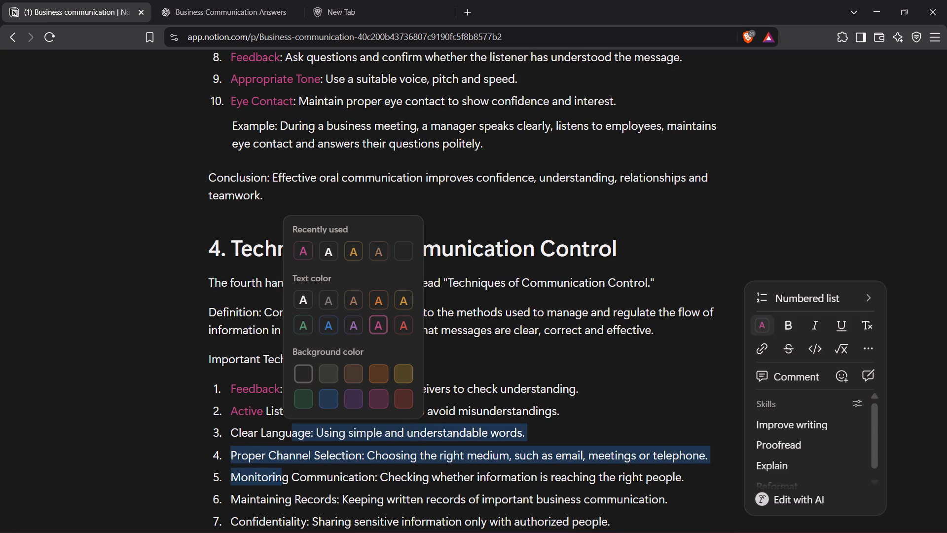
{"action": "left_click_drag", "start_coordinate": [293, 441], "coordinate": [277, 423]}
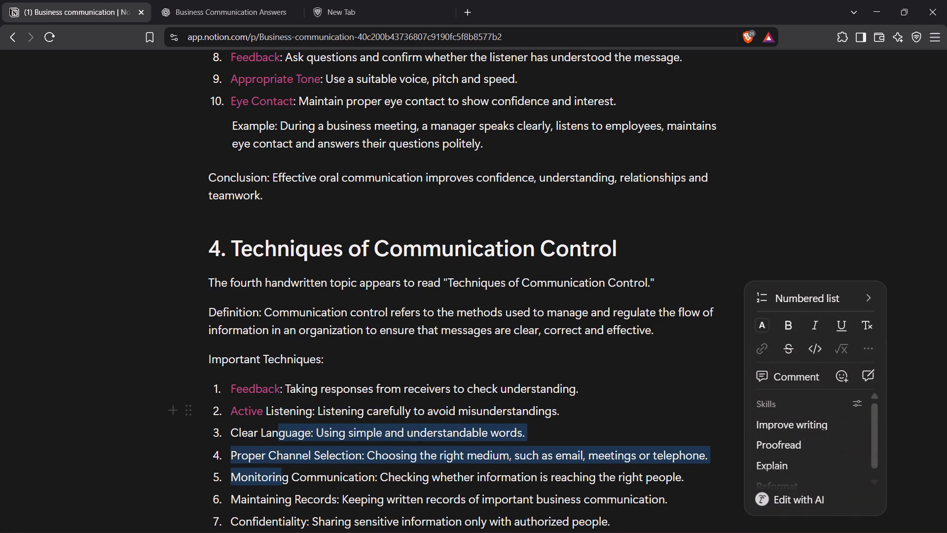
{"action": "double_click", "coordinate": [296, 408]}
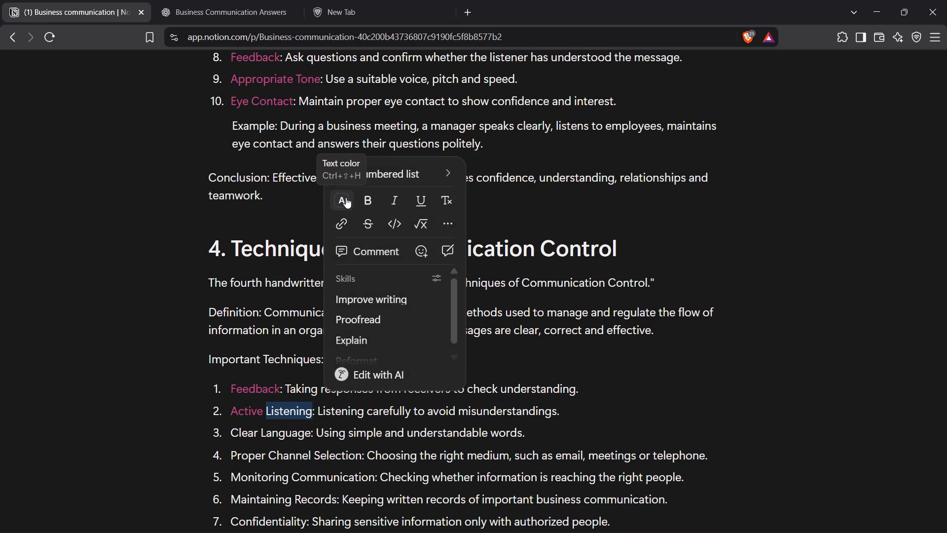
{"action": "left_click", "coordinate": [346, 198]}
{"action": "left_click", "coordinate": [354, 244]}
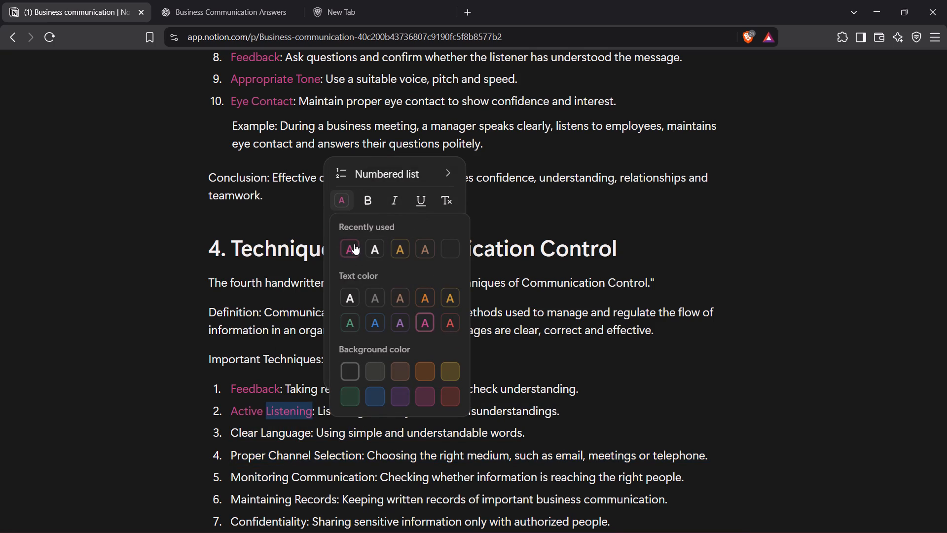
Color the word "Clear" of "Clear Language" pink in section 4's Important Techniques list.
{"action": "double_click", "coordinate": [248, 439]}
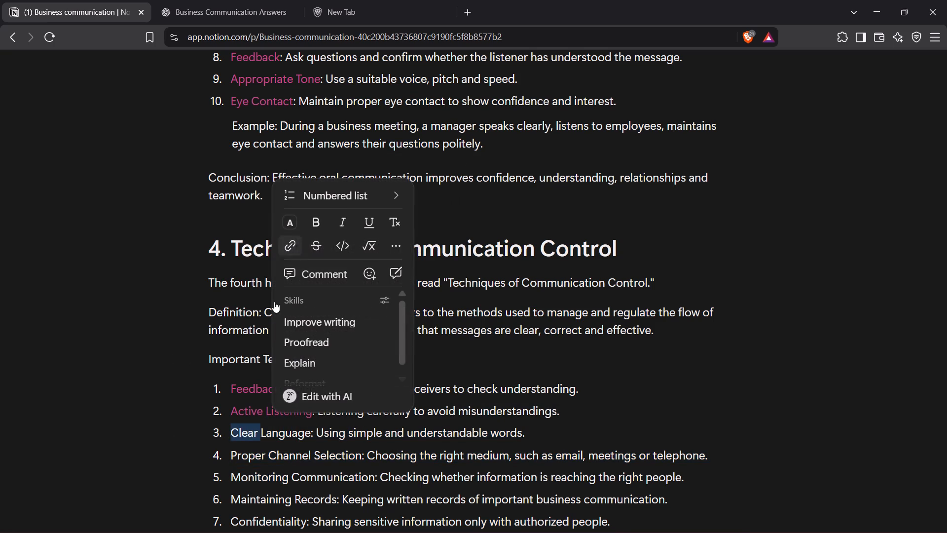
{"action": "left_click", "coordinate": [292, 227]}
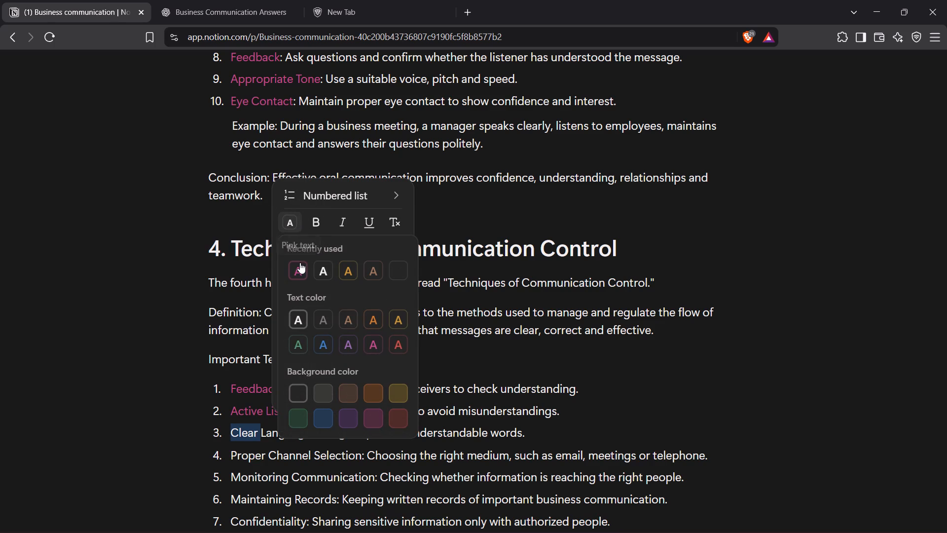
{"action": "left_click", "coordinate": [300, 263]}
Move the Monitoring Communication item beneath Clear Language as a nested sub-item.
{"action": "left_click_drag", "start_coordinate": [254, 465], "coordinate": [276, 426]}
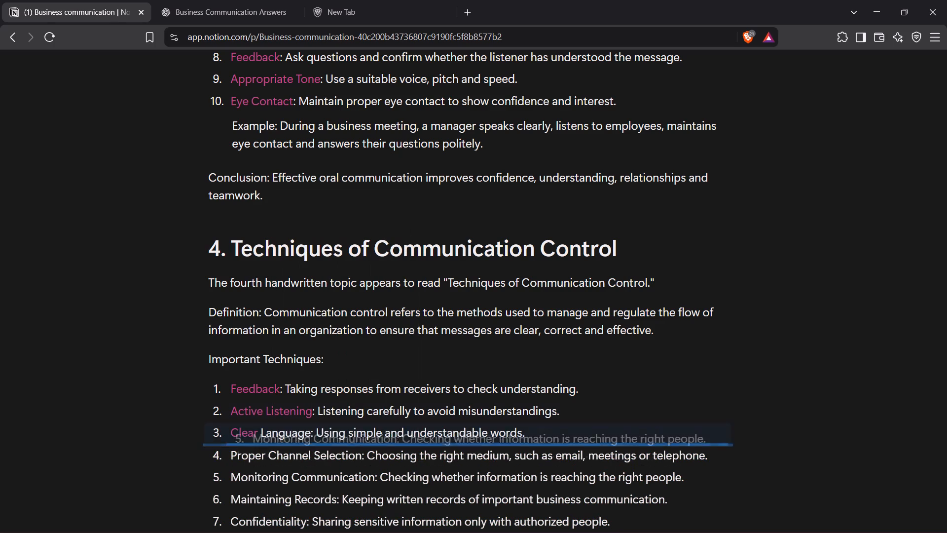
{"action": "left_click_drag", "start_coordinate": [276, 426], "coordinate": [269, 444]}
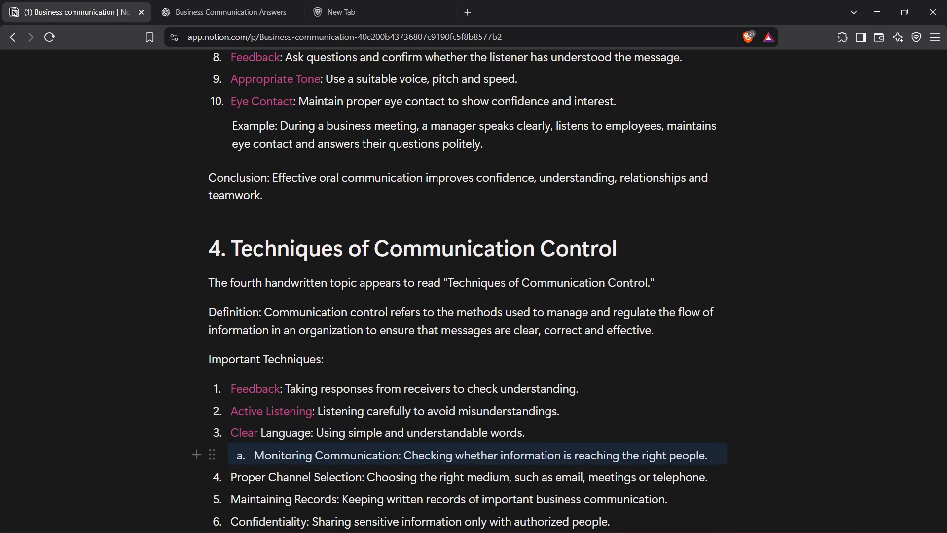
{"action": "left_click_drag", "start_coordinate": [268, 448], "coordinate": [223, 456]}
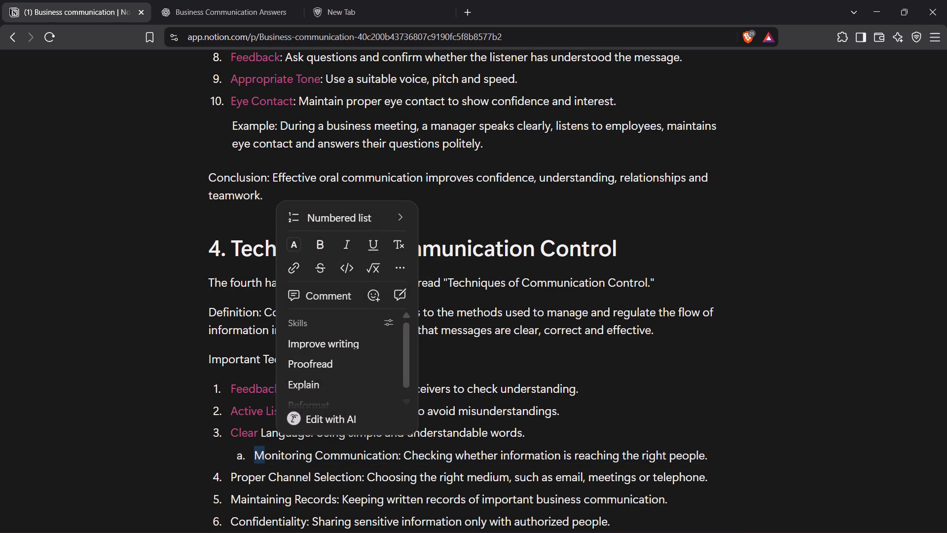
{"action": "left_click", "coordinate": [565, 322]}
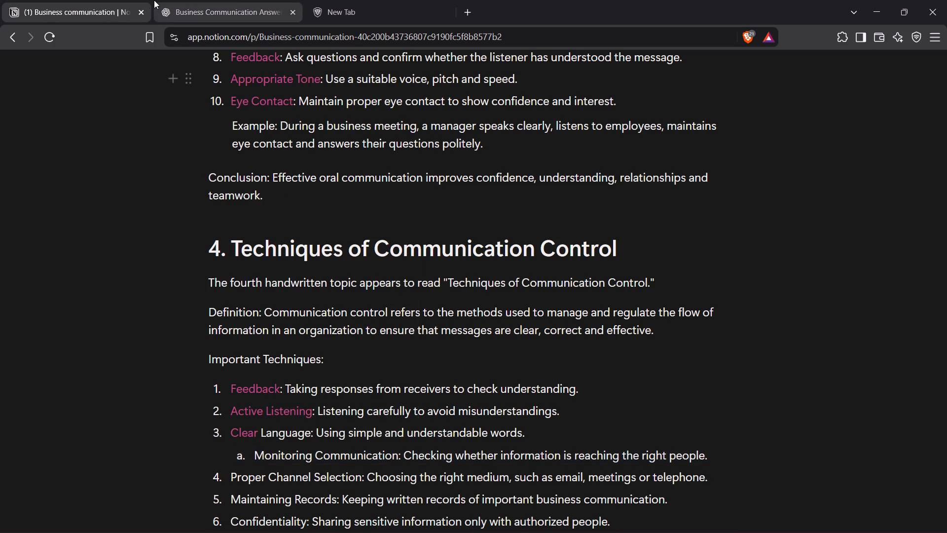
{"action": "left_click", "coordinate": [154, 0]}
{"action": "scroll", "coordinate": [311, 121], "scroll_direction": "up", "scroll_amount": 6}
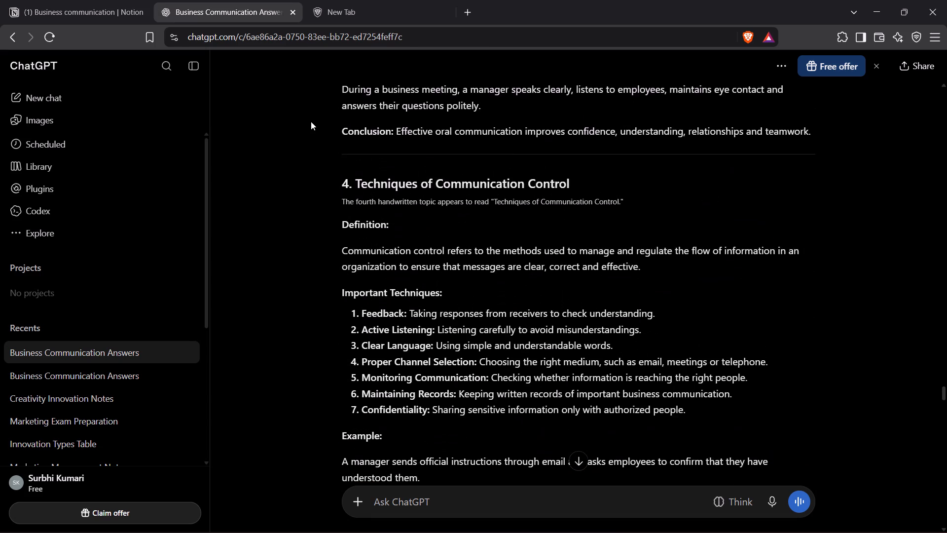
{"action": "scroll", "coordinate": [311, 121], "scroll_direction": "up", "scroll_amount": 12}
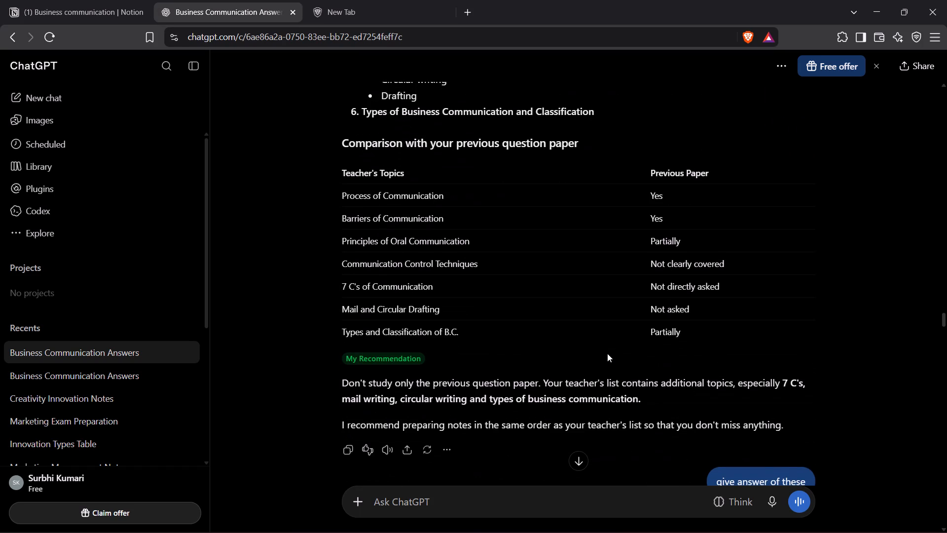
Return to Notion and look through the notes from section 2 on Barriers of Communication to section 5 on the Seven C's.
{"action": "left_click", "coordinate": [19, 2]}
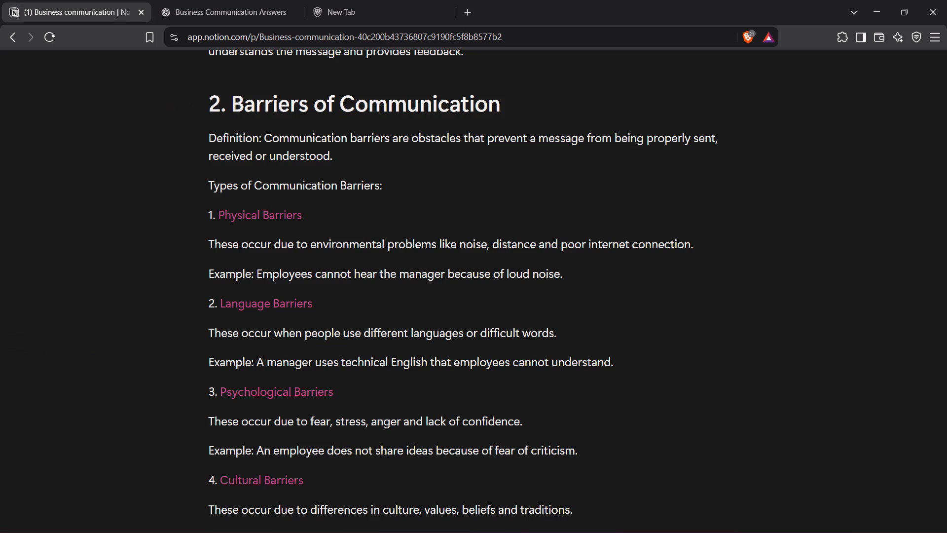
{"action": "scroll", "coordinate": [318, 391], "scroll_direction": "down", "scroll_amount": 8}
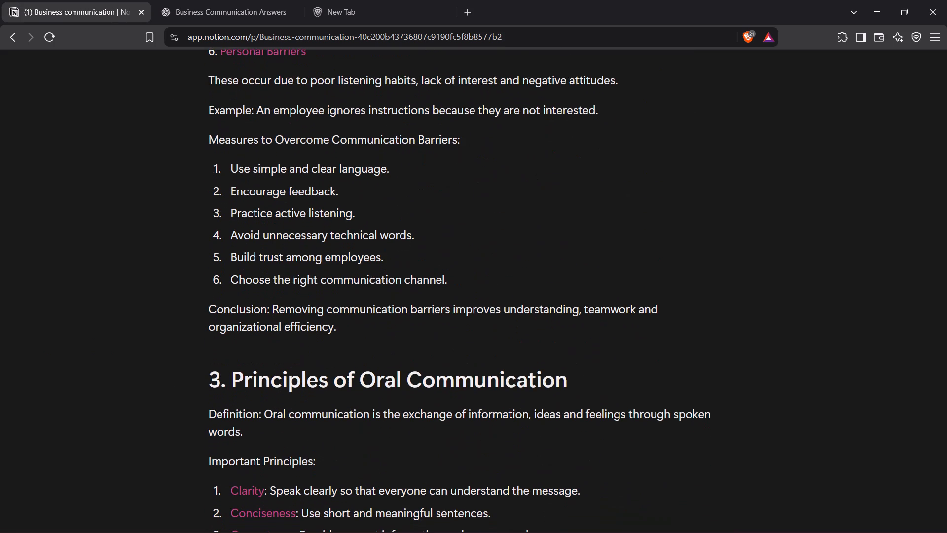
{"action": "scroll", "coordinate": [318, 391], "scroll_direction": "down", "scroll_amount": 8}
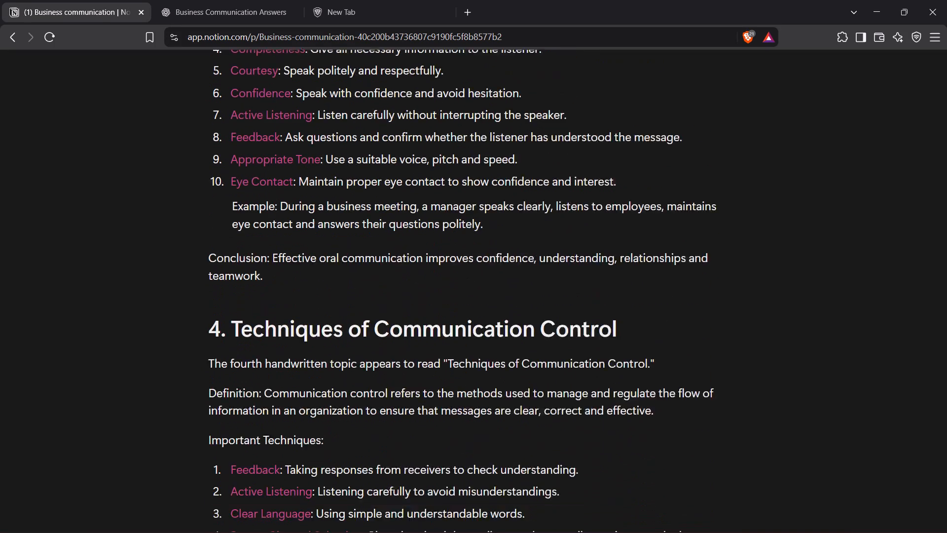
{"action": "scroll", "coordinate": [318, 391], "scroll_direction": "down", "scroll_amount": 2}
{"action": "scroll", "coordinate": [318, 391], "scroll_direction": "up", "scroll_amount": 6}
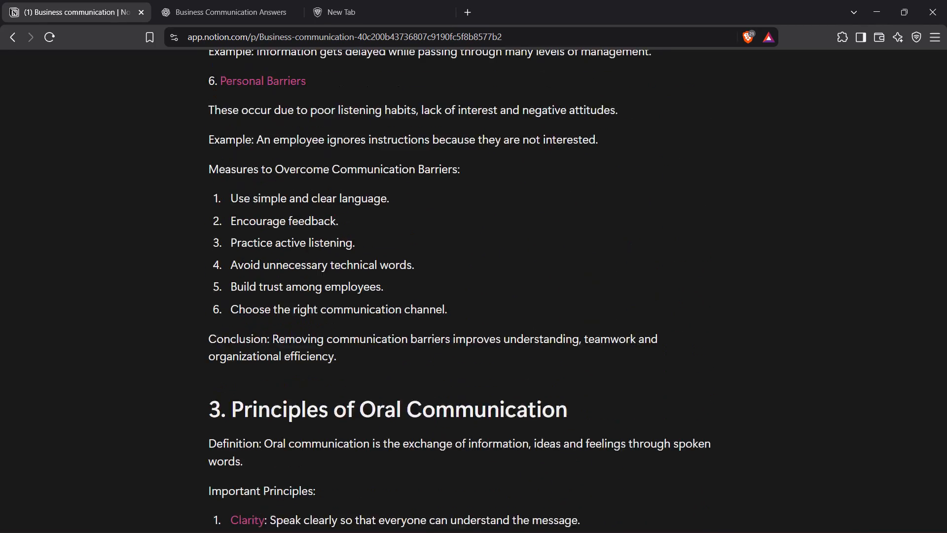
{"action": "scroll", "coordinate": [318, 391], "scroll_direction": "up", "scroll_amount": 2}
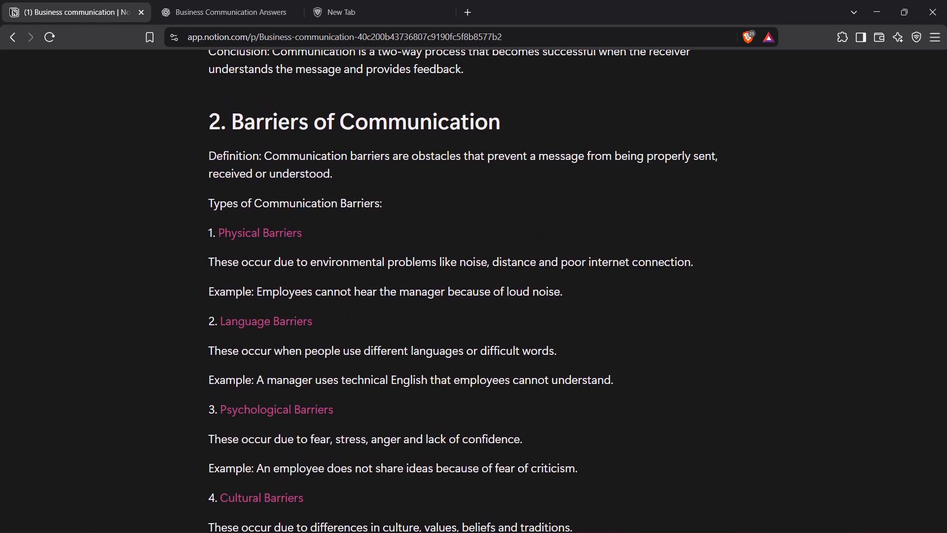
{"action": "scroll", "coordinate": [318, 391], "scroll_direction": "down", "scroll_amount": 3}
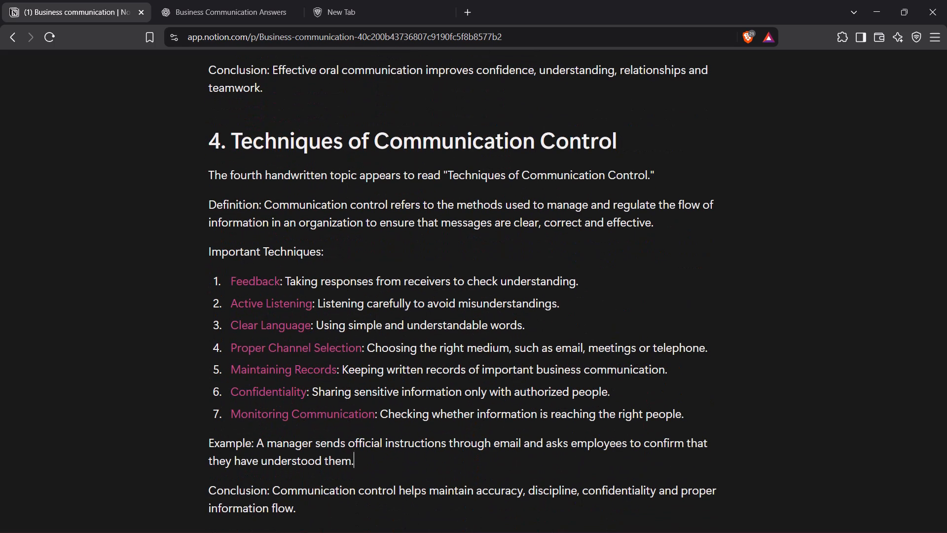
{"action": "scroll", "coordinate": [318, 391], "scroll_direction": "down", "scroll_amount": 5}
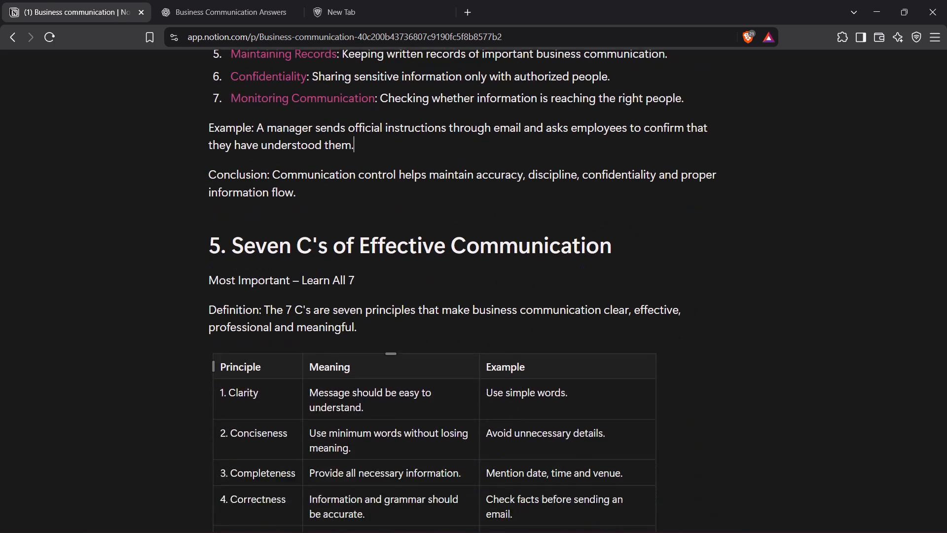
{"action": "scroll", "coordinate": [318, 391], "scroll_direction": "down", "scroll_amount": 3}
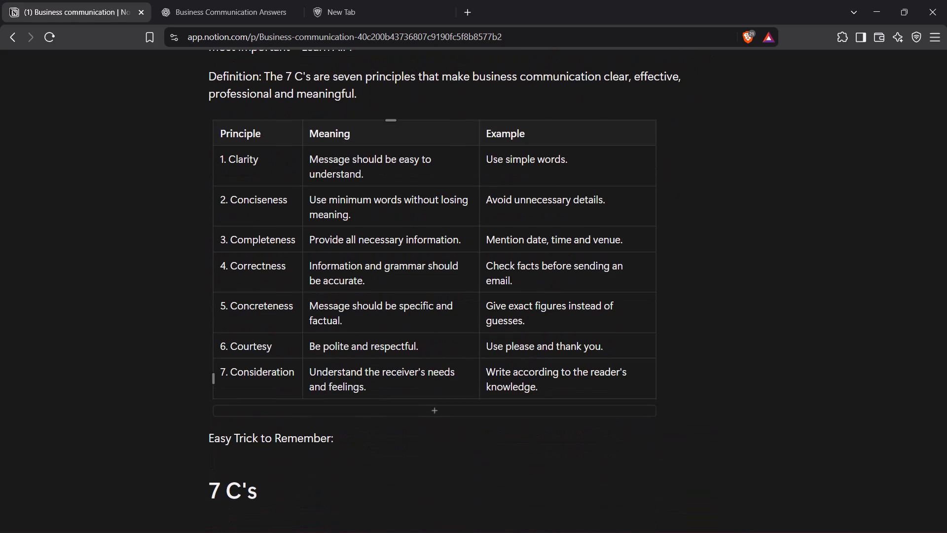
{"action": "scroll", "coordinate": [318, 391], "scroll_direction": "down", "scroll_amount": 4}
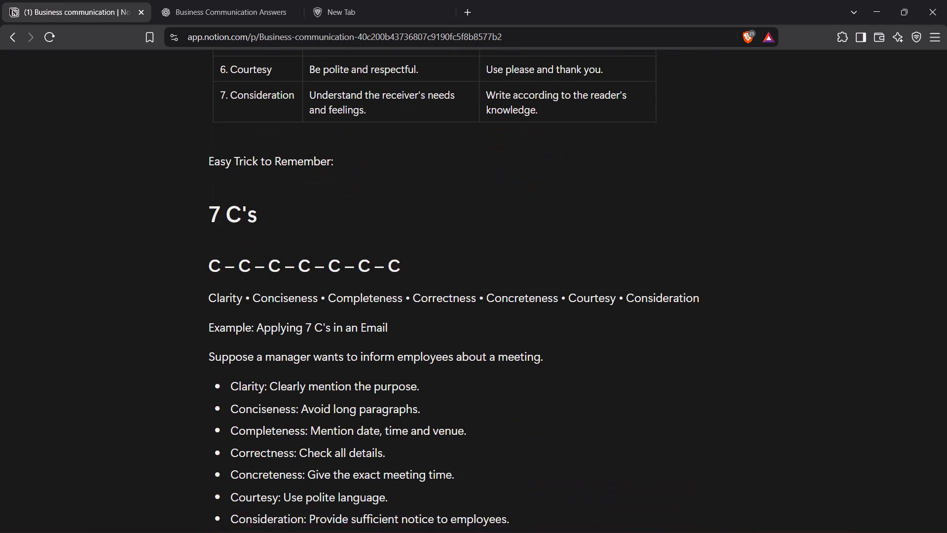
Color the terms Clarity, Conciseness and Completeness pink in the bulleted list of section 5's email example.
{"action": "scroll", "coordinate": [318, 391], "scroll_direction": "down", "scroll_amount": 2}
{"action": "double_click", "coordinate": [253, 295]}
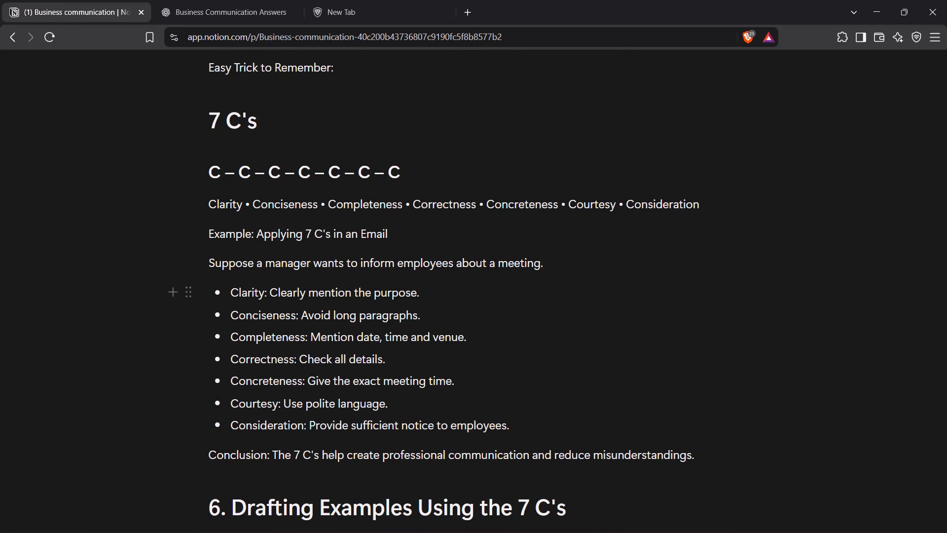
{"action": "left_click", "coordinate": [295, 82]}
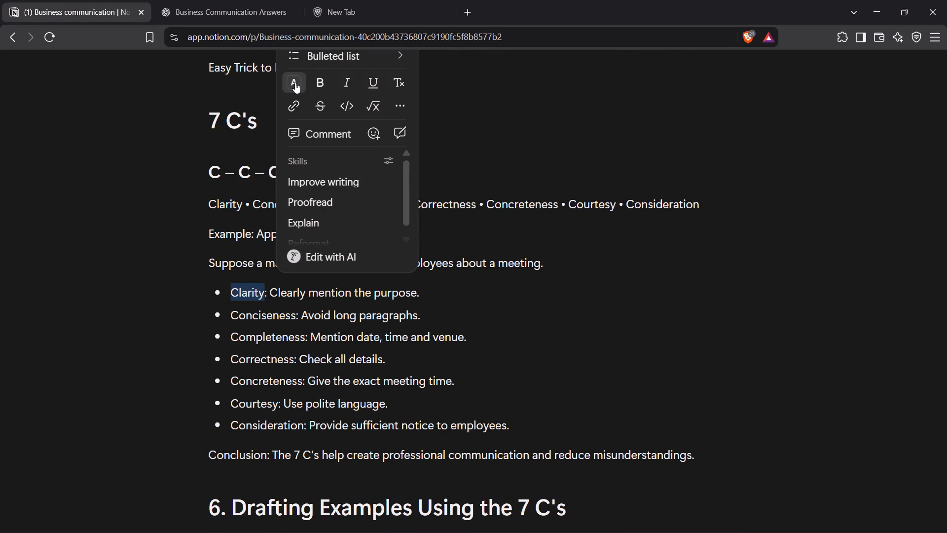
{"action": "left_click", "coordinate": [299, 131]}
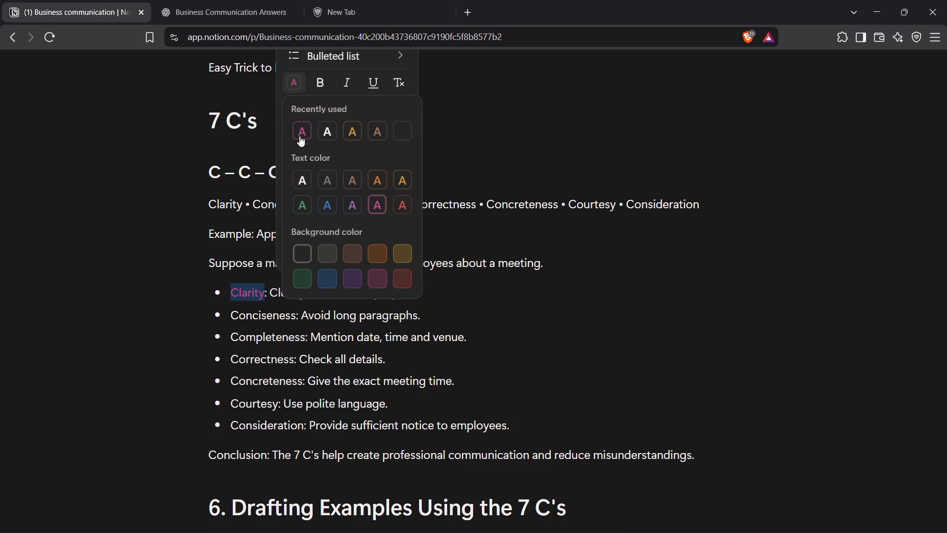
{"action": "double_click", "coordinate": [255, 316]}
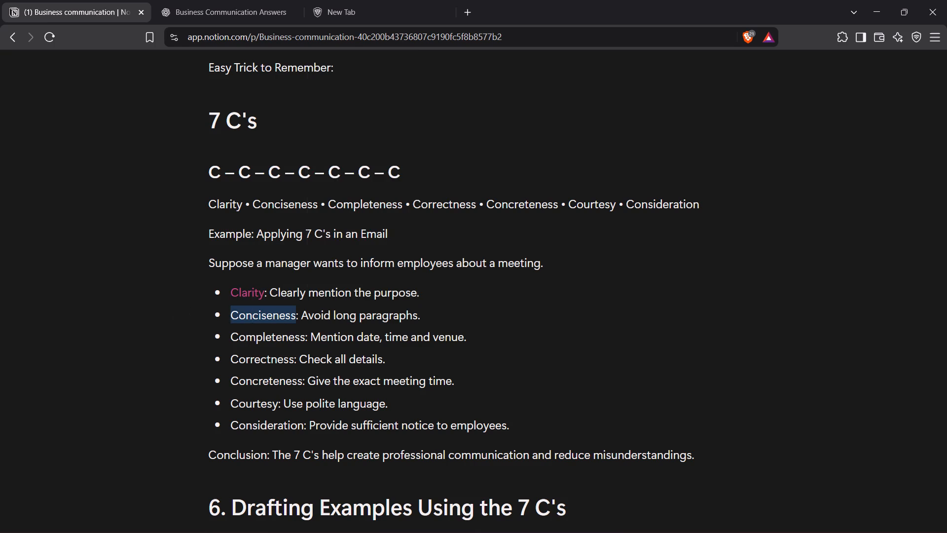
{"action": "left_click", "coordinate": [329, 103]}
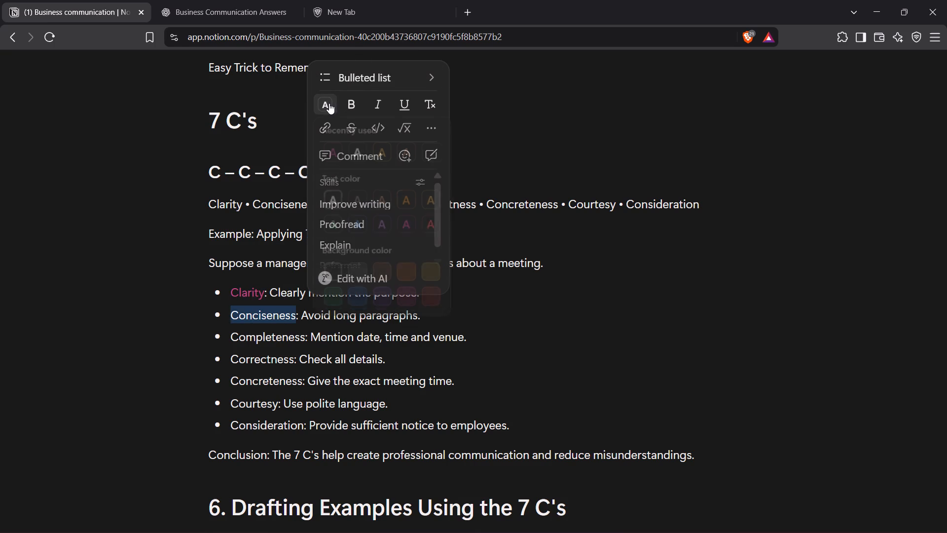
{"action": "left_click", "coordinate": [336, 156]}
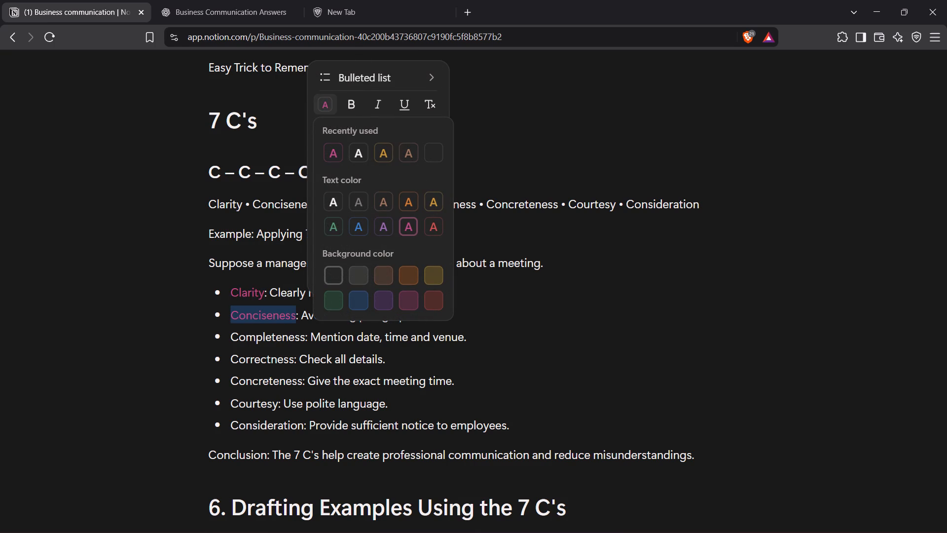
{"action": "double_click", "coordinate": [285, 335]}
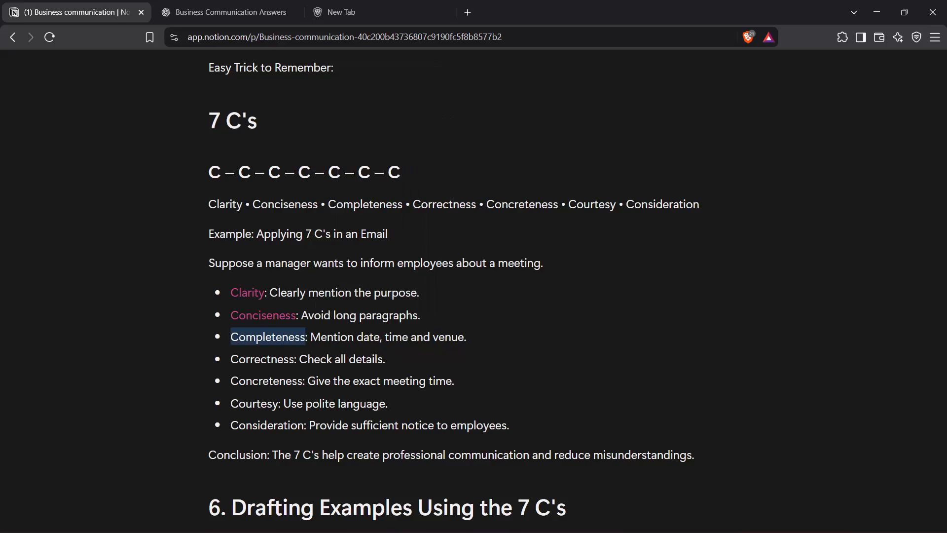
{"action": "left_click", "coordinate": [330, 134]}
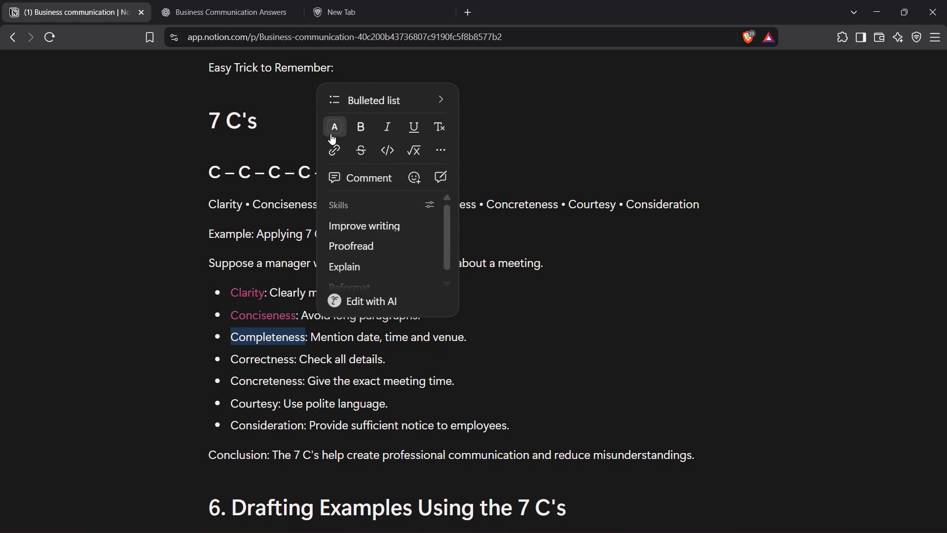
{"action": "left_click", "coordinate": [345, 179]}
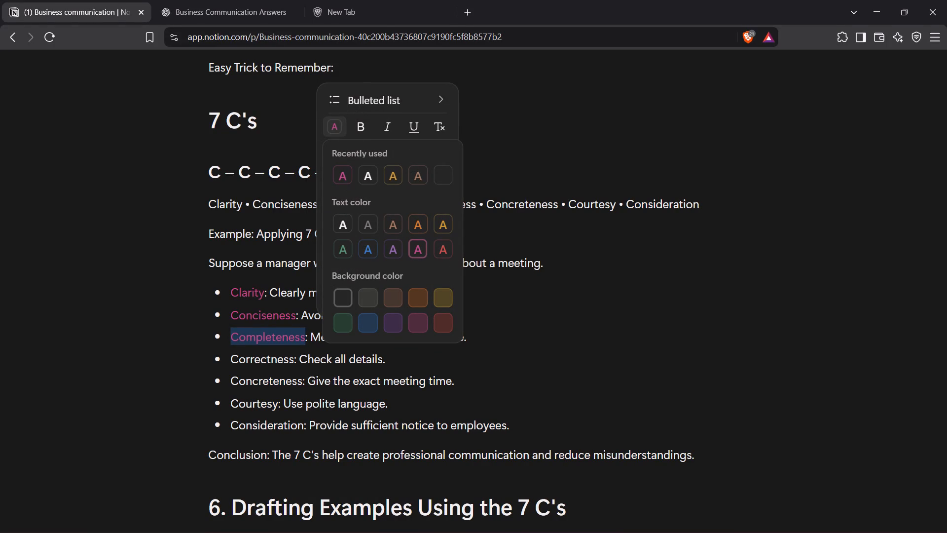
Color the terms Correctness, Concreteness and Courtesy pink in the bulleted list of section 5's email example.
{"action": "double_click", "coordinate": [270, 355]}
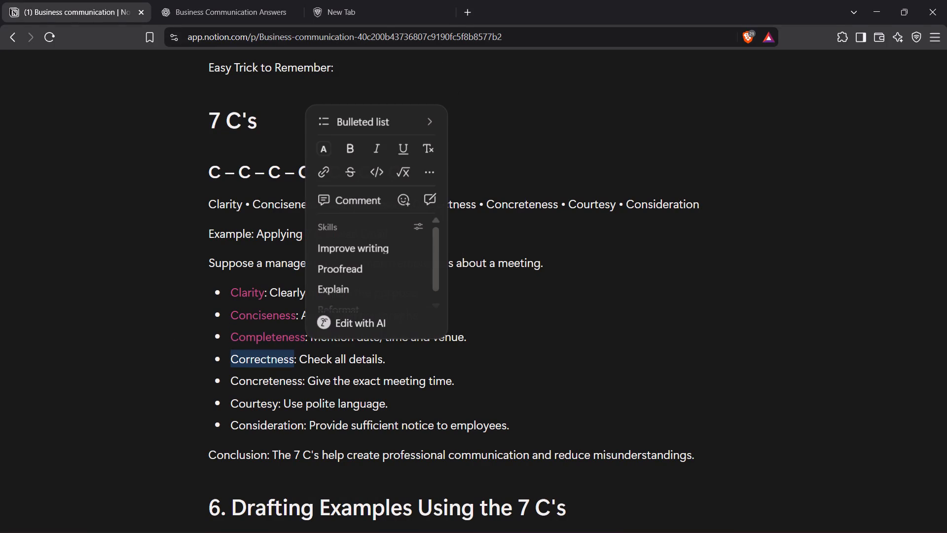
{"action": "left_click", "coordinate": [320, 142]}
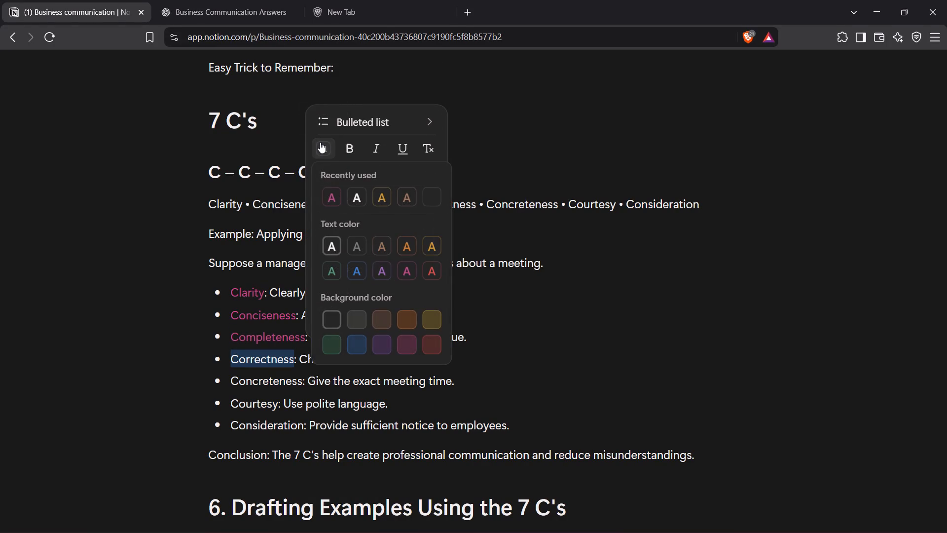
{"action": "left_click", "coordinate": [327, 195]}
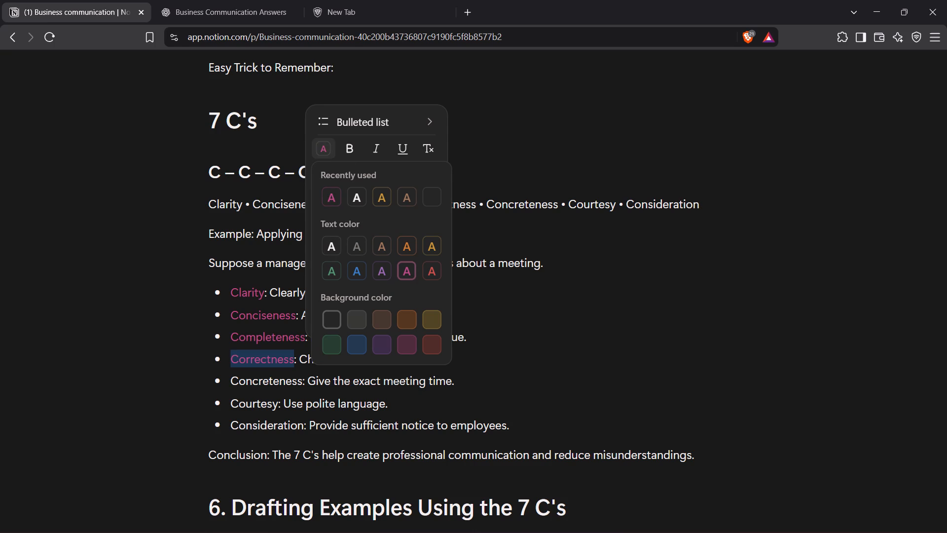
{"action": "double_click", "coordinate": [277, 381]}
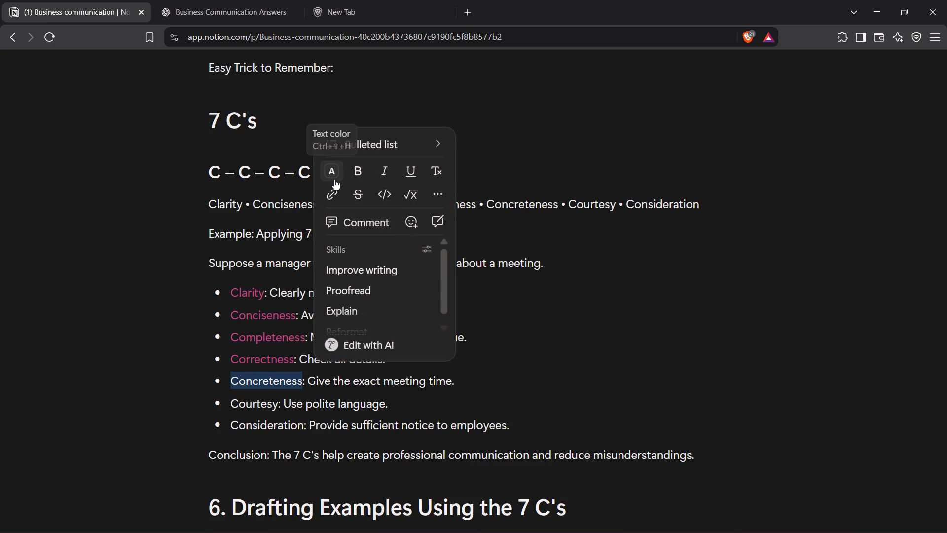
{"action": "left_click", "coordinate": [334, 179]}
{"action": "left_click", "coordinate": [345, 217]}
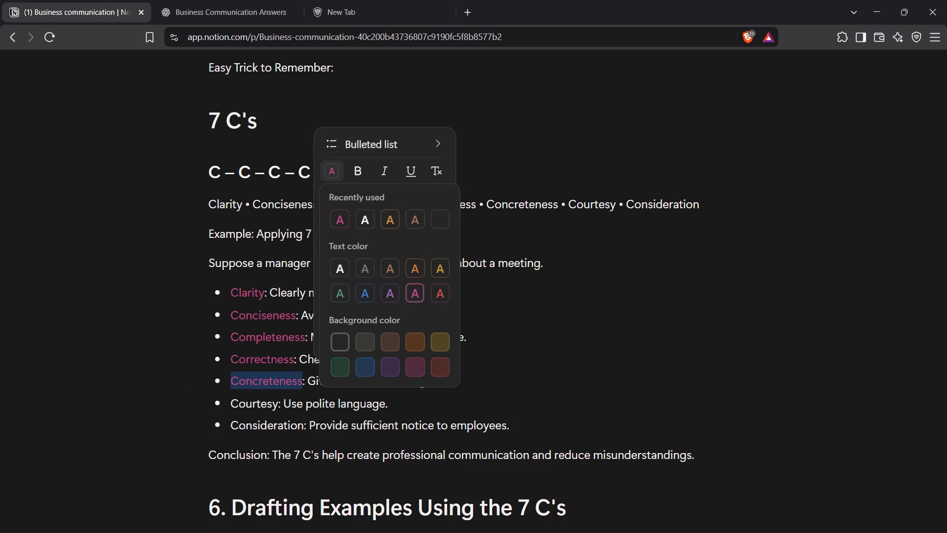
{"action": "double_click", "coordinate": [258, 409]}
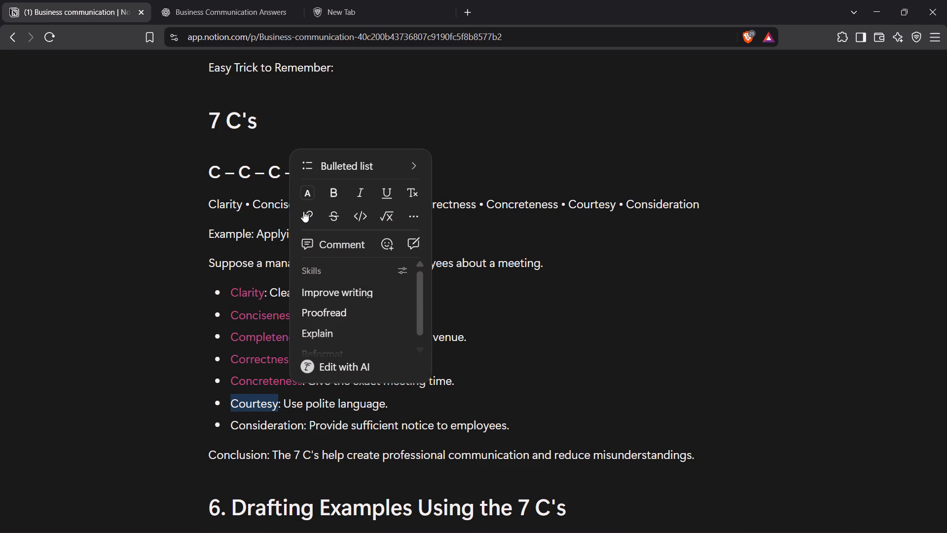
{"action": "left_click", "coordinate": [309, 200]}
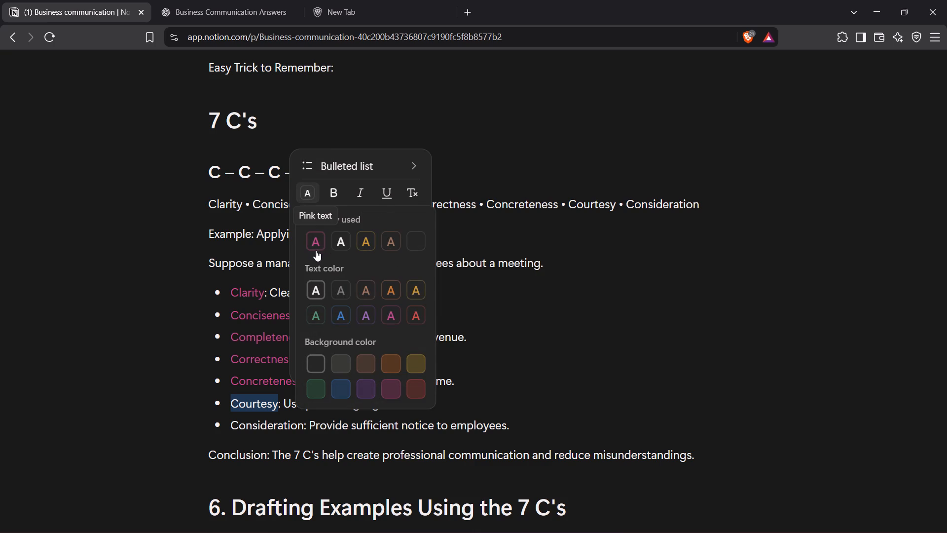
{"action": "left_click", "coordinate": [316, 250]}
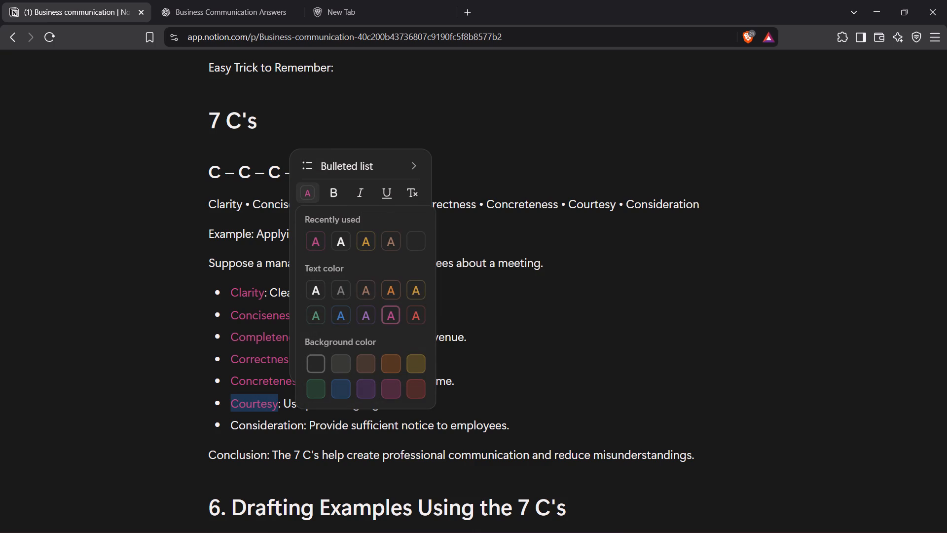
Color the term Consideration pink in the bulleted list of section 5's email example.
{"action": "double_click", "coordinate": [291, 433]}
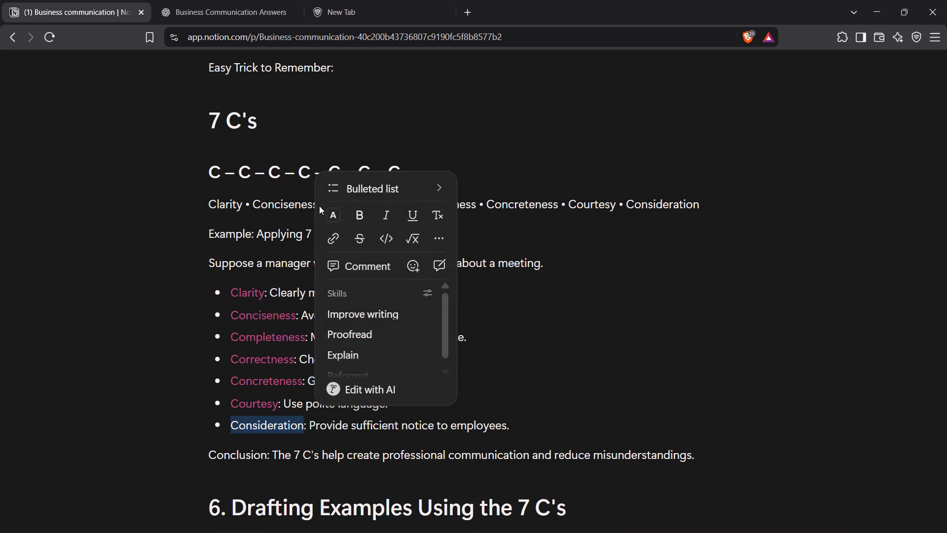
{"action": "left_click", "coordinate": [325, 213]}
{"action": "left_click", "coordinate": [346, 272]}
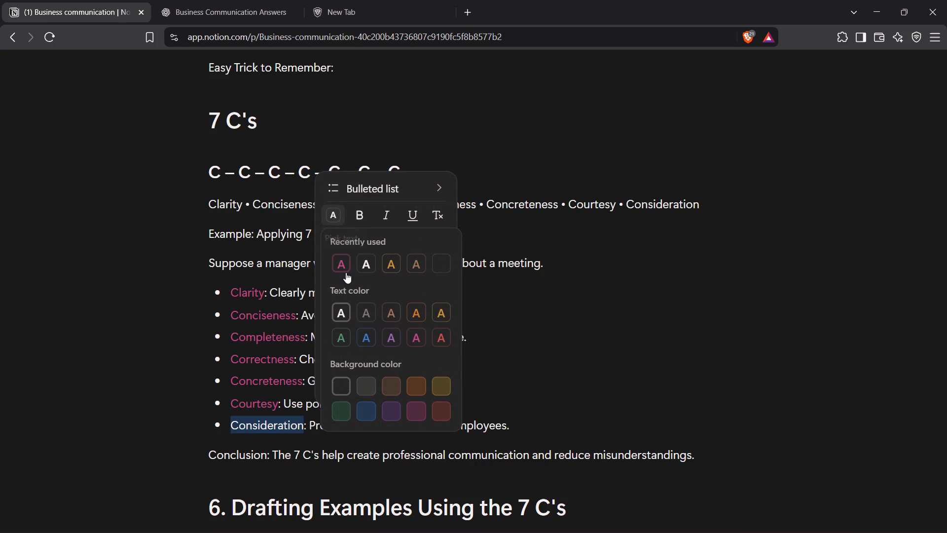
{"action": "left_click", "coordinate": [530, 406]}
Look through section 6 on Drafting Examples and section 7 on Types of Business Communication for terms still needing color.
{"action": "scroll", "coordinate": [530, 406], "scroll_direction": "down", "scroll_amount": 2}
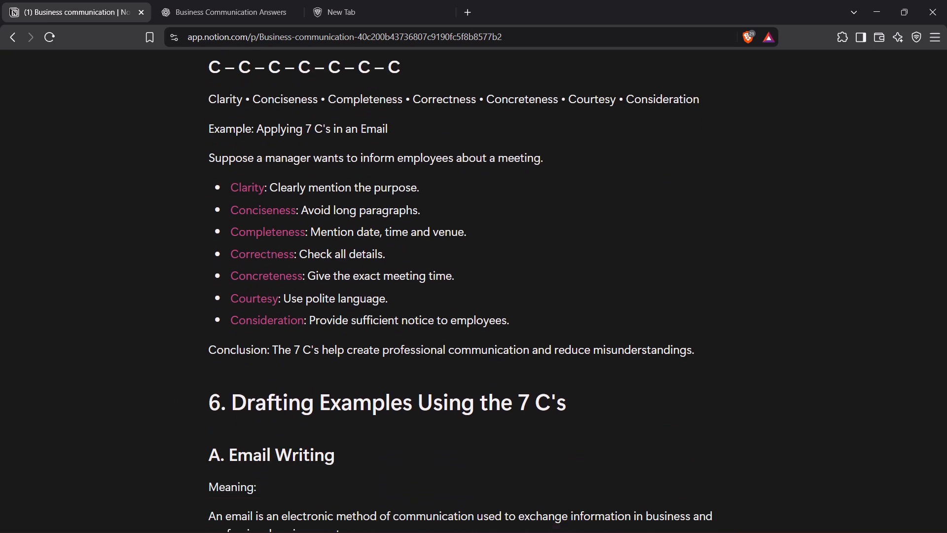
{"action": "scroll", "coordinate": [530, 406], "scroll_direction": "down", "scroll_amount": 7}
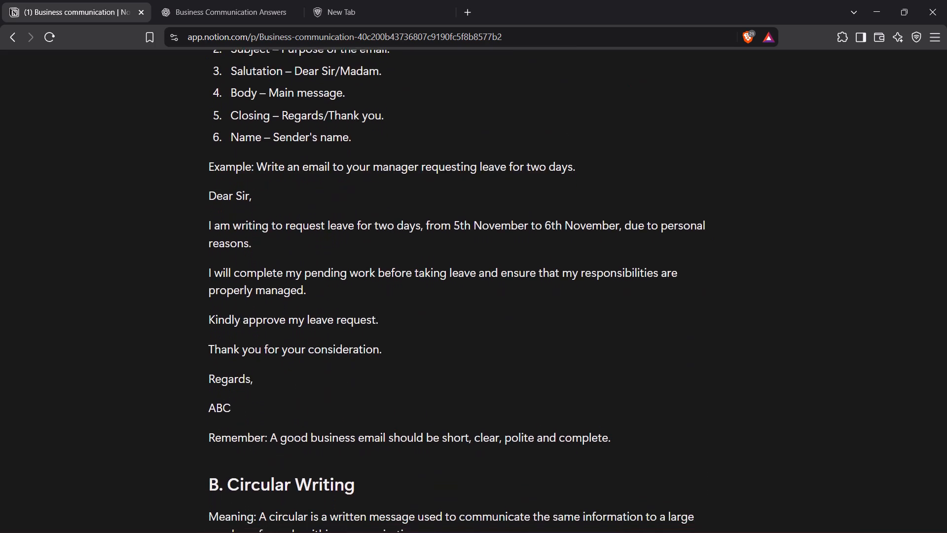
{"action": "scroll", "coordinate": [530, 406], "scroll_direction": "down", "scroll_amount": 4}
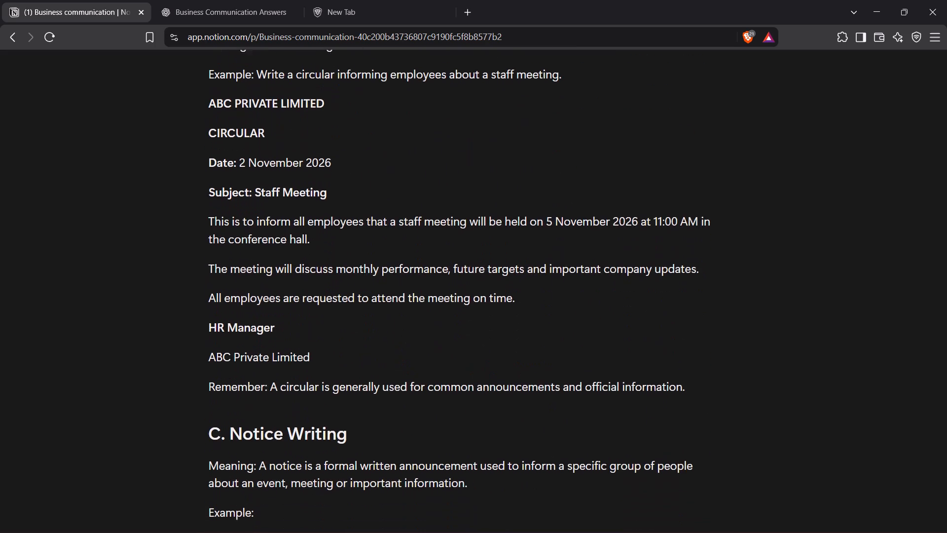
{"action": "scroll", "coordinate": [530, 406], "scroll_direction": "down", "scroll_amount": 7}
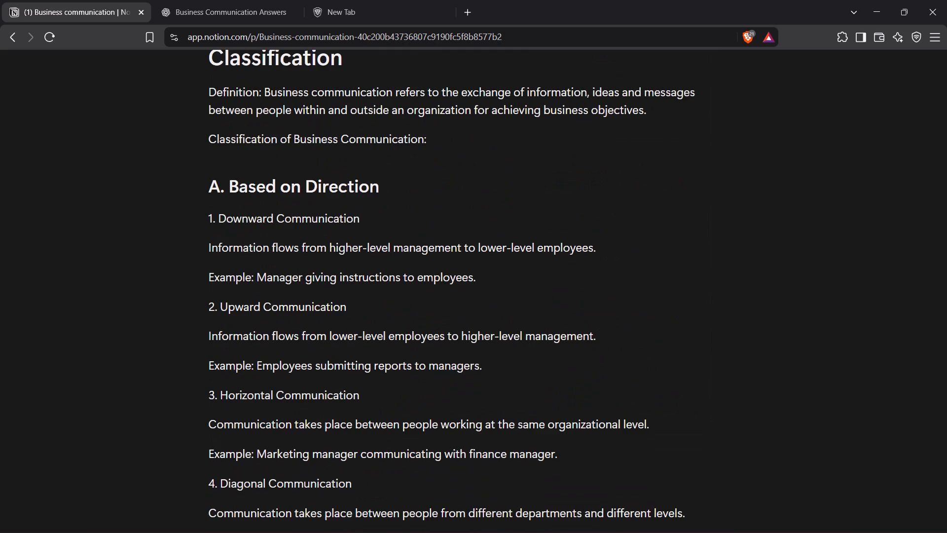
{"action": "scroll", "coordinate": [530, 406], "scroll_direction": "up", "scroll_amount": 2}
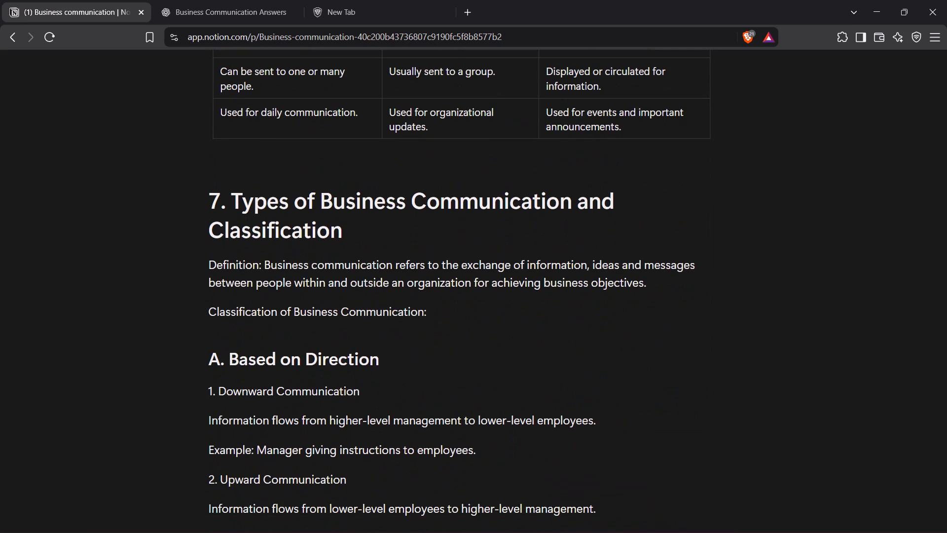
{"action": "scroll", "coordinate": [530, 406], "scroll_direction": "down", "scroll_amount": 1}
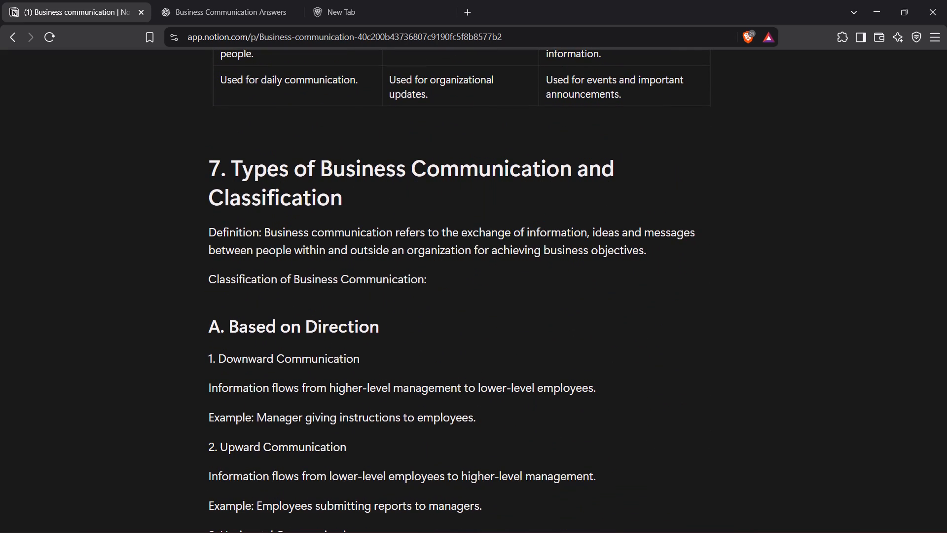
{"action": "scroll", "coordinate": [530, 406], "scroll_direction": "down", "scroll_amount": 2}
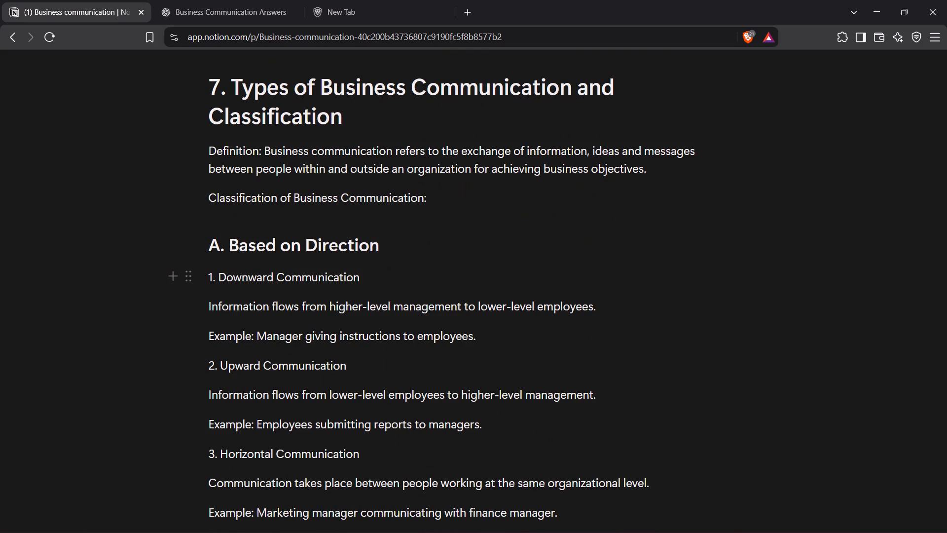
{"action": "left_click_drag", "start_coordinate": [214, 274], "coordinate": [269, 280]}
{"action": "scroll", "coordinate": [269, 280], "scroll_direction": "down", "scroll_amount": 3}
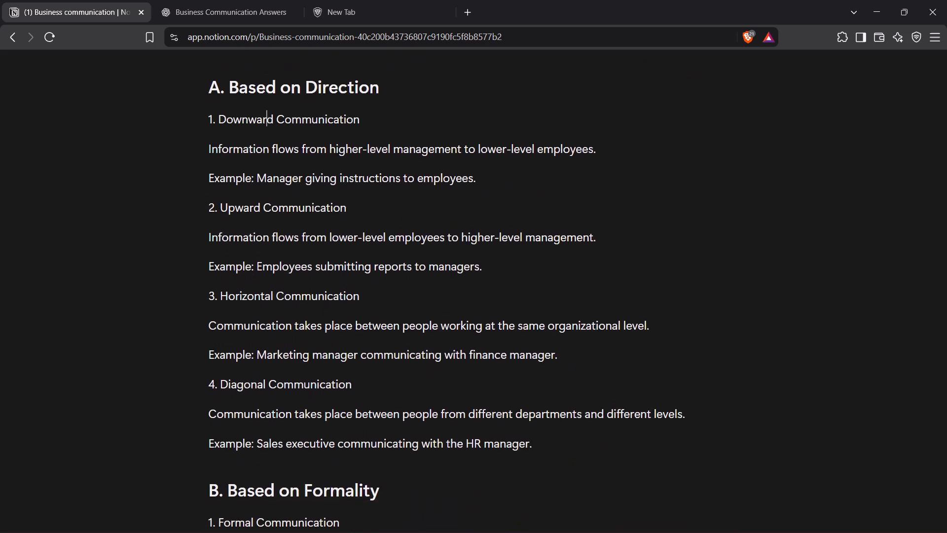
{"action": "scroll", "coordinate": [269, 280], "scroll_direction": "down", "scroll_amount": 5}
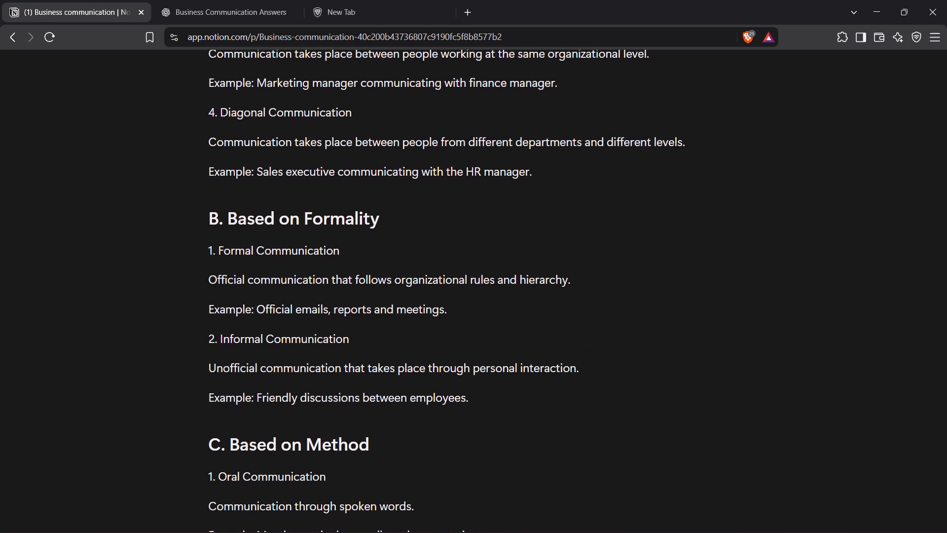
{"action": "scroll", "coordinate": [269, 280], "scroll_direction": "down", "scroll_amount": 3}
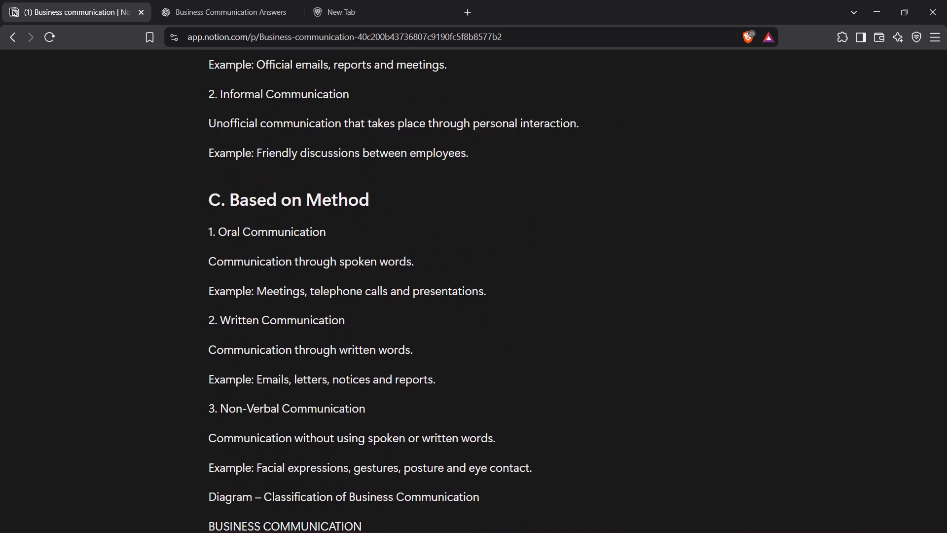
{"action": "scroll", "coordinate": [269, 280], "scroll_direction": "down", "scroll_amount": 4}
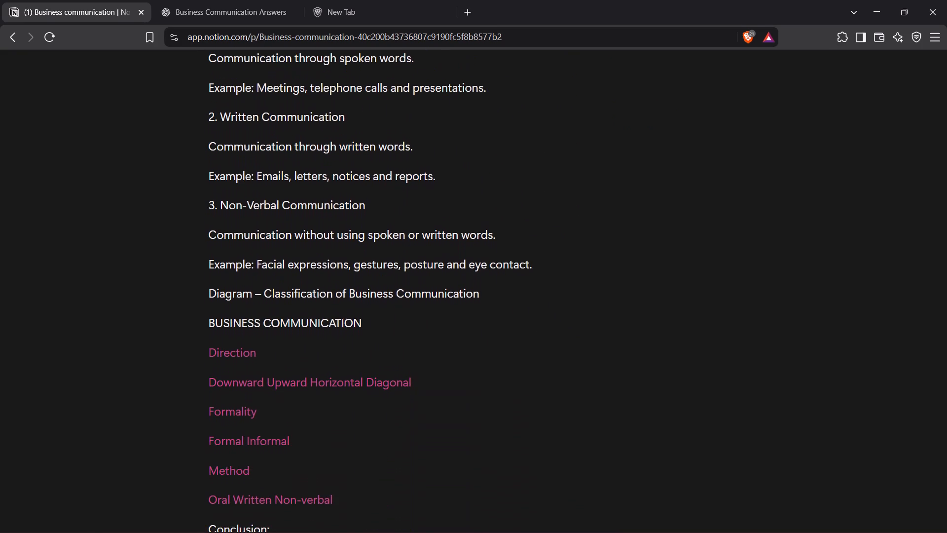
{"action": "scroll", "coordinate": [269, 280], "scroll_direction": "down", "scroll_amount": 1}
{"action": "scroll", "coordinate": [269, 280], "scroll_direction": "up", "scroll_amount": 13}
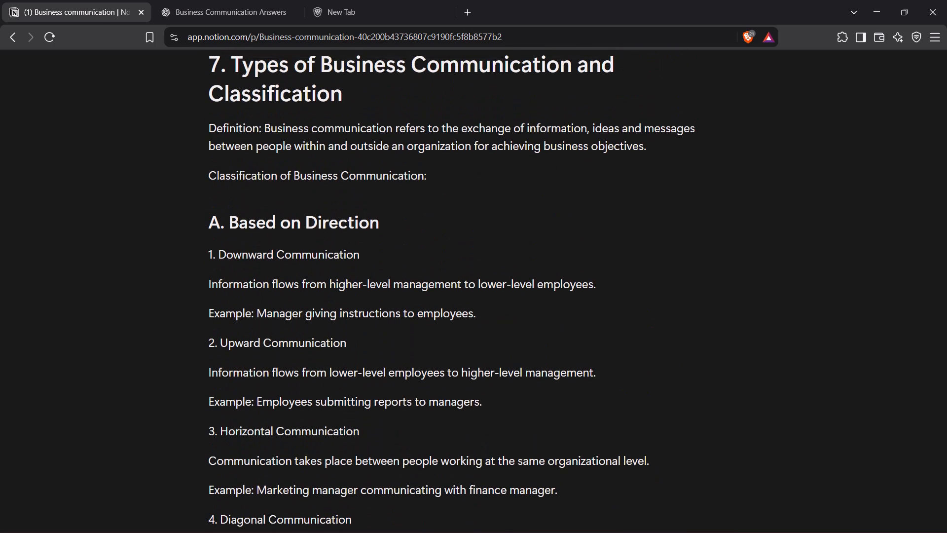
Color the terms Downward Communication and Upward Communication yellow under section 7's Based on Direction heading.
{"action": "left_click_drag", "start_coordinate": [362, 250], "coordinate": [278, 256]}
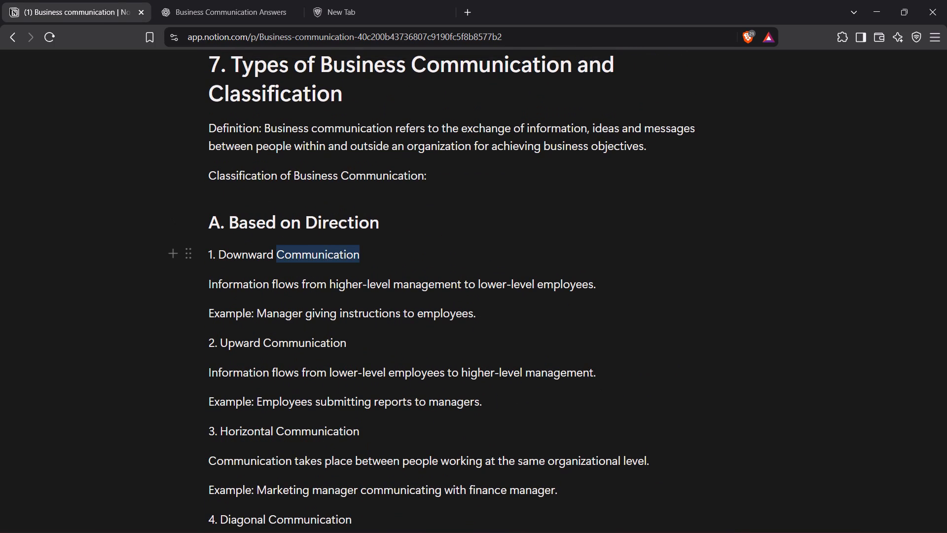
{"action": "left_click_drag", "start_coordinate": [278, 256], "coordinate": [219, 247]}
{"action": "left_click", "coordinate": [383, 313]}
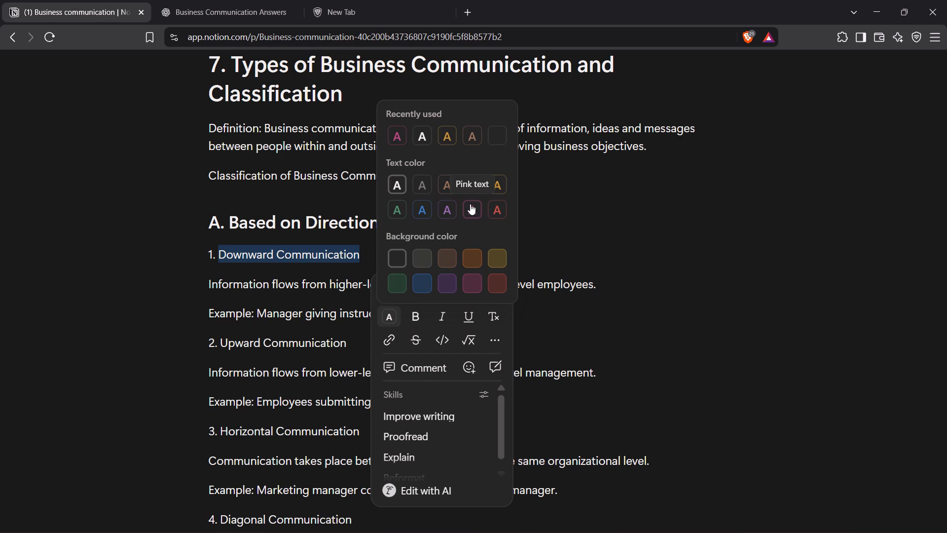
{"action": "left_click", "coordinate": [441, 127]}
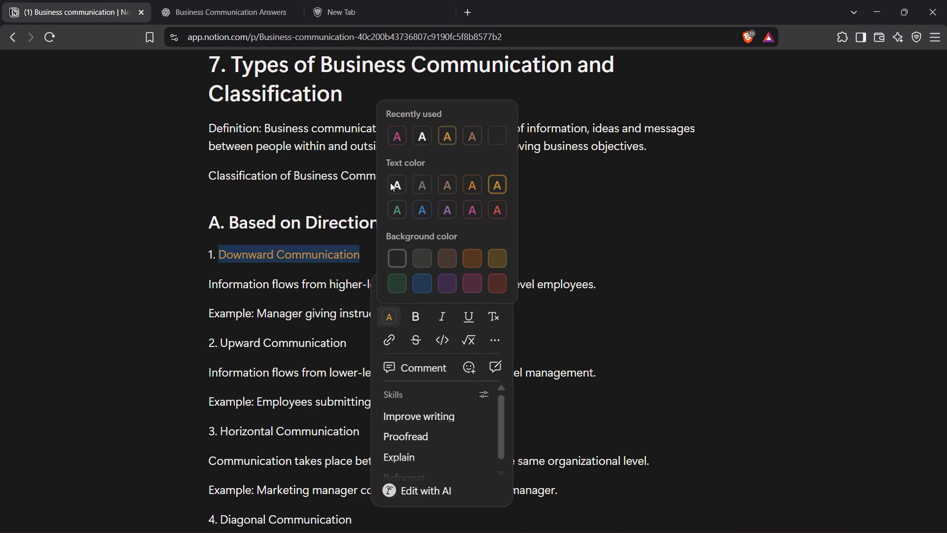
{"action": "left_click", "coordinate": [347, 350]}
{"action": "left_click_drag", "start_coordinate": [347, 350], "coordinate": [226, 349]}
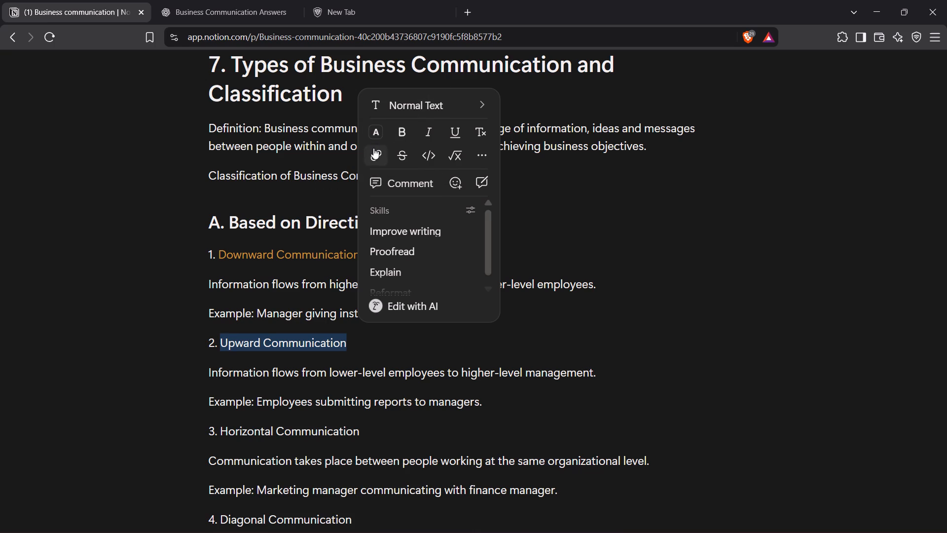
{"action": "left_click", "coordinate": [379, 133]}
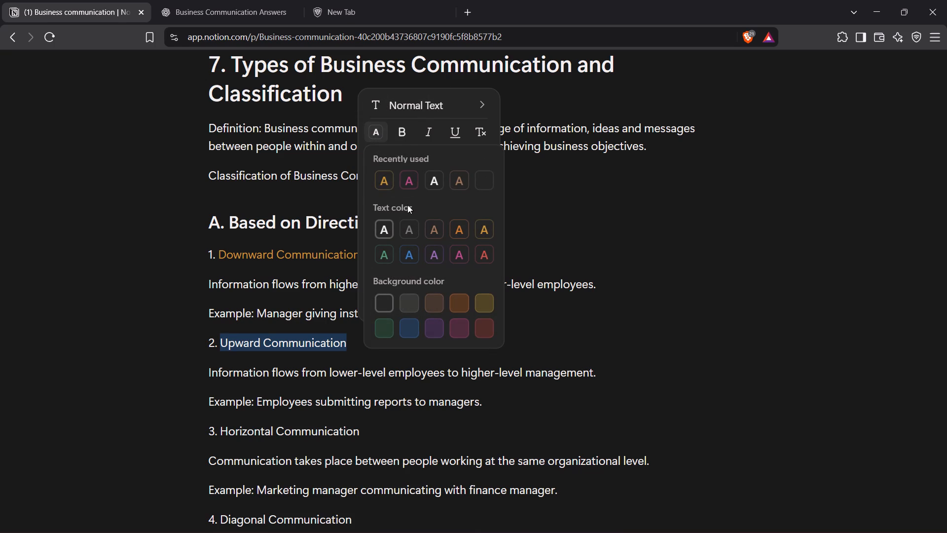
{"action": "left_click", "coordinate": [386, 181]}
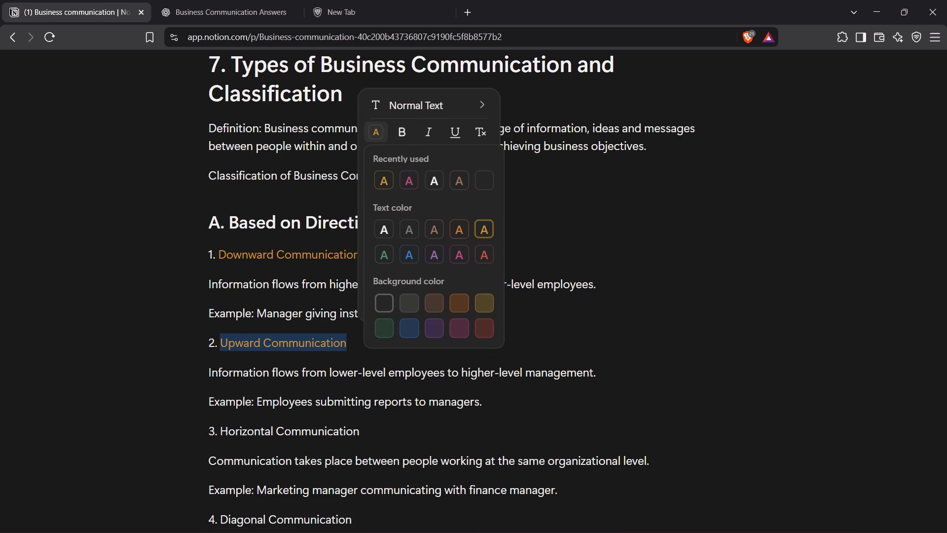
Color the terms Horizontal Communication and Diagonal Communication yellow under section 7's Based on Direction heading.
{"action": "left_click", "coordinate": [364, 440]}
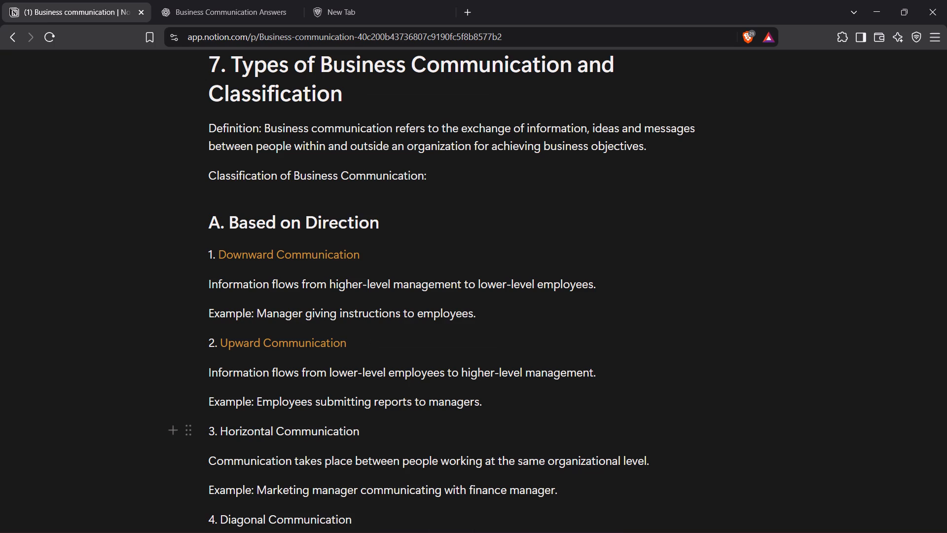
{"action": "left_click_drag", "start_coordinate": [364, 440], "coordinate": [352, 428]}
{"action": "left_click_drag", "start_coordinate": [352, 428], "coordinate": [219, 431]}
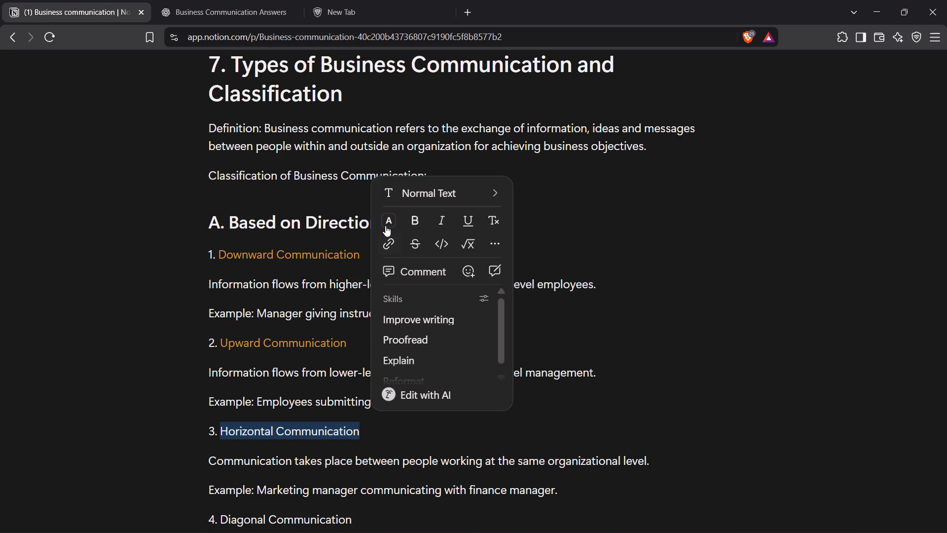
{"action": "left_click", "coordinate": [385, 219]}
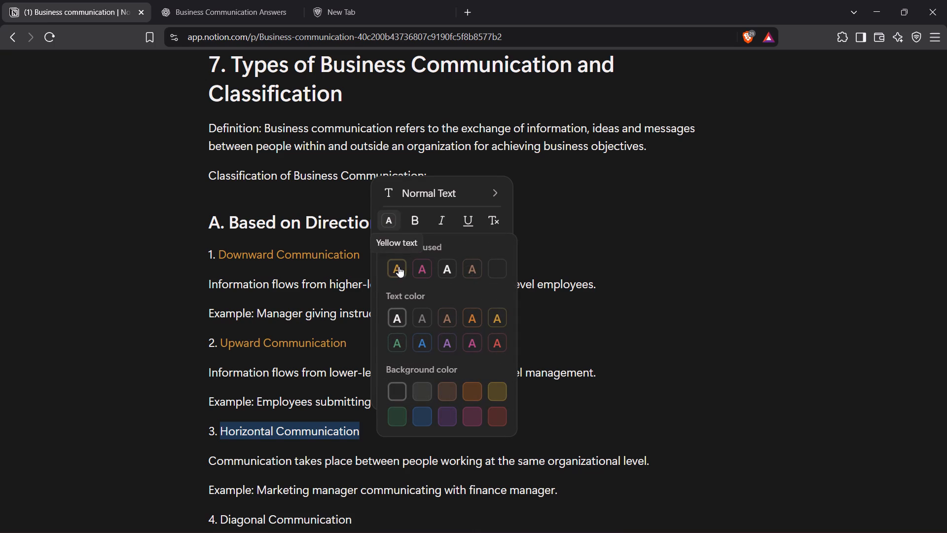
{"action": "left_click", "coordinate": [399, 266]}
{"action": "scroll", "coordinate": [280, 443], "scroll_direction": "down", "scroll_amount": 2}
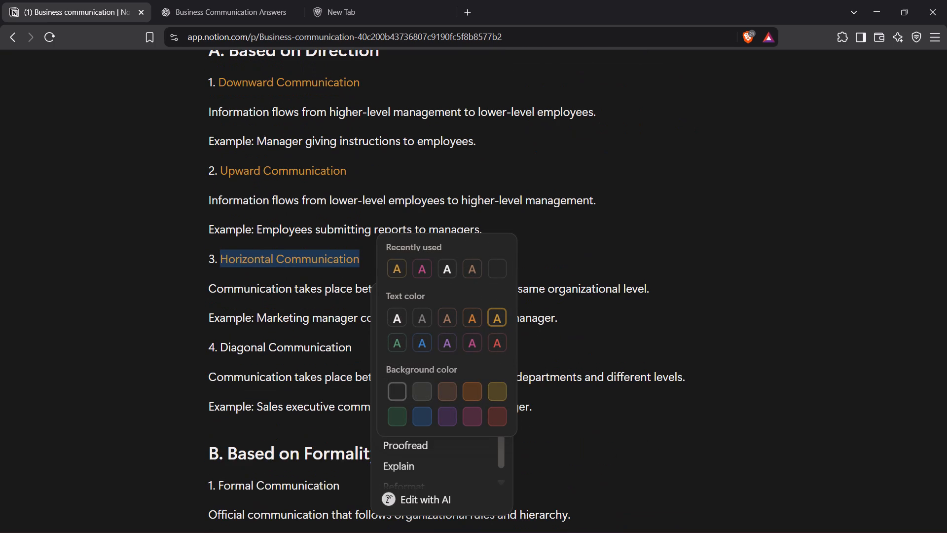
{"action": "left_click", "coordinate": [313, 350]}
{"action": "left_click", "coordinate": [362, 343]}
{"action": "left_click_drag", "start_coordinate": [362, 343], "coordinate": [344, 345]}
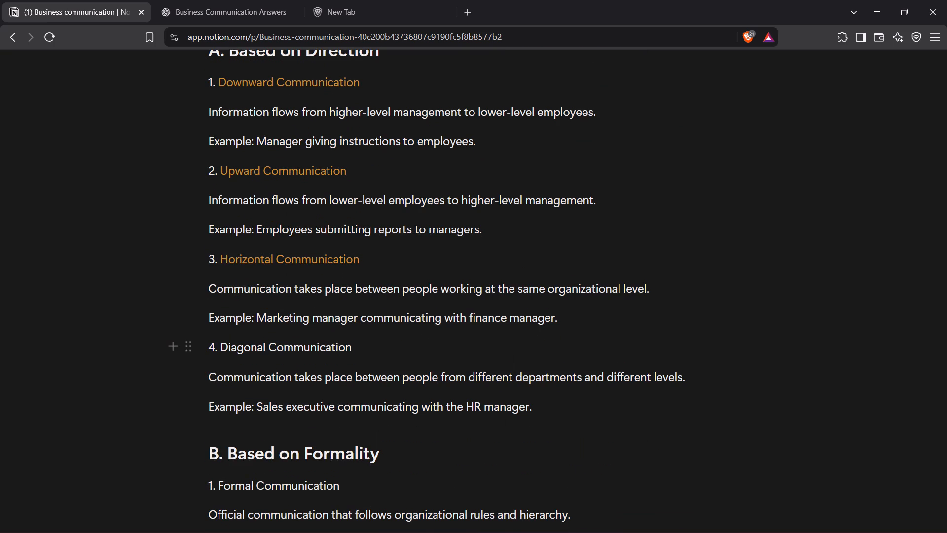
{"action": "left_click_drag", "start_coordinate": [344, 345], "coordinate": [235, 359]}
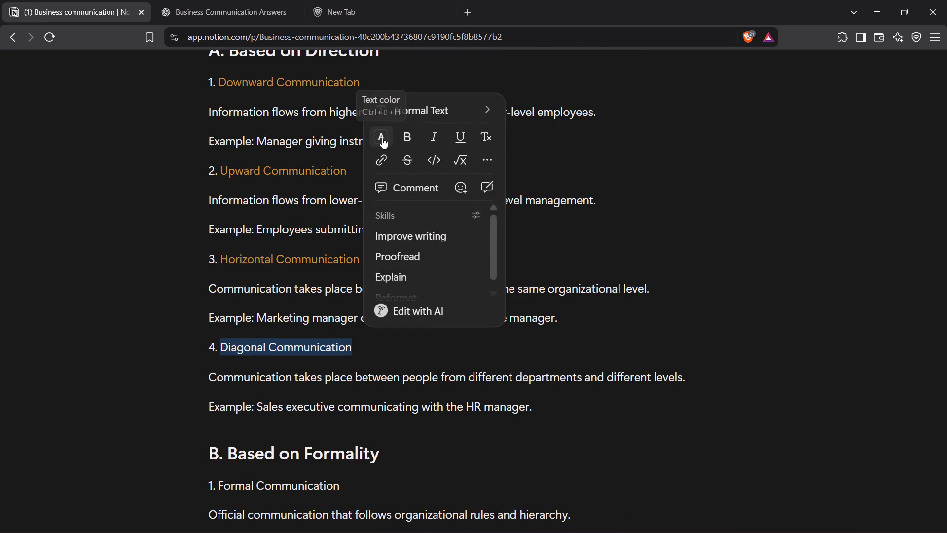
{"action": "left_click", "coordinate": [382, 138]}
{"action": "left_click", "coordinate": [388, 178]}
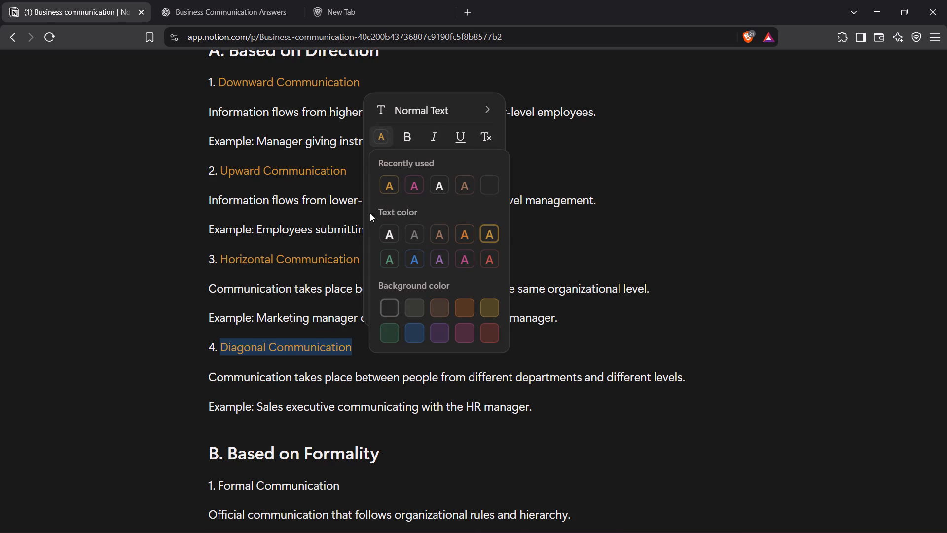
{"action": "right_click", "coordinate": [340, 387]}
{"action": "scroll", "coordinate": [340, 387], "scroll_direction": "down", "scroll_amount": 3}
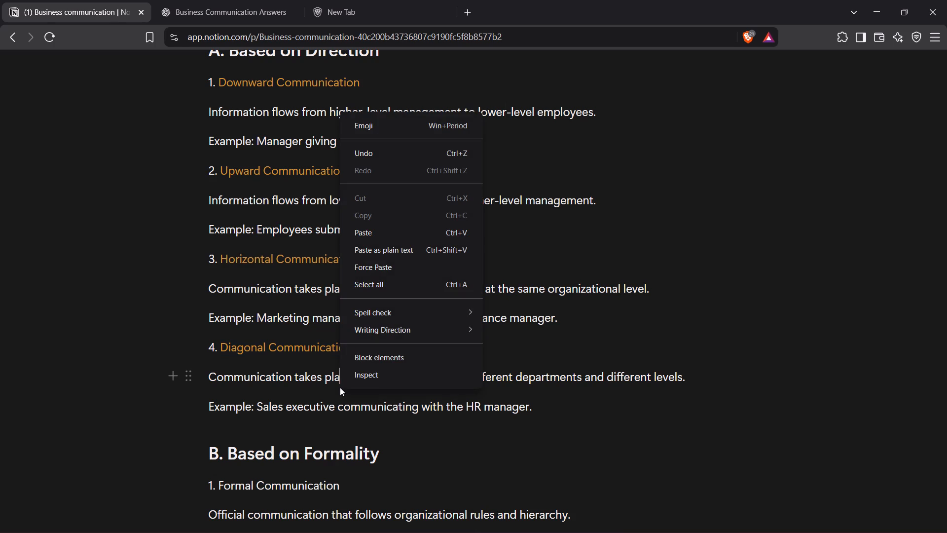
{"action": "left_click", "coordinate": [402, 456]}
Color the term Formal Communication yellow under section 7's Based on Formality heading.
{"action": "scroll", "coordinate": [402, 456], "scroll_direction": "down", "scroll_amount": 2}
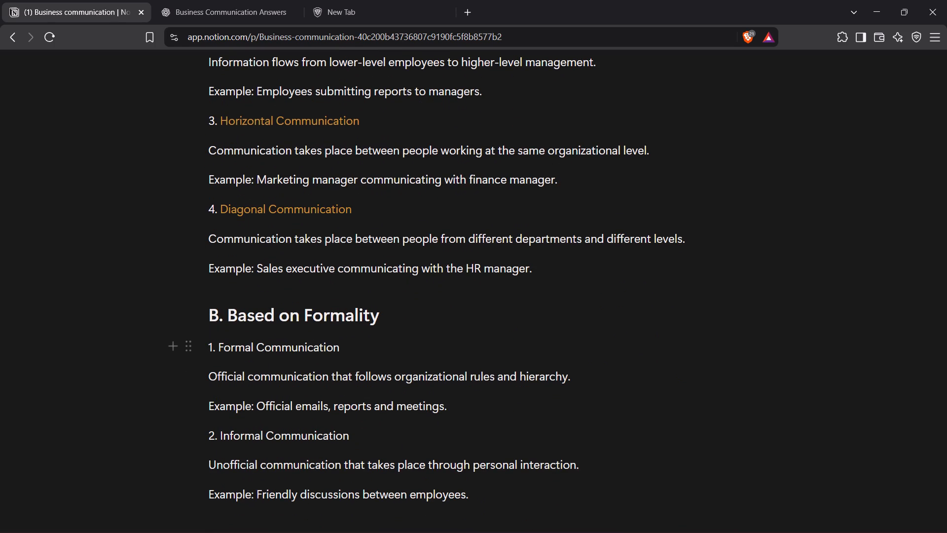
{"action": "left_click", "coordinate": [348, 356]}
{"action": "left_click_drag", "start_coordinate": [348, 356], "coordinate": [252, 357]}
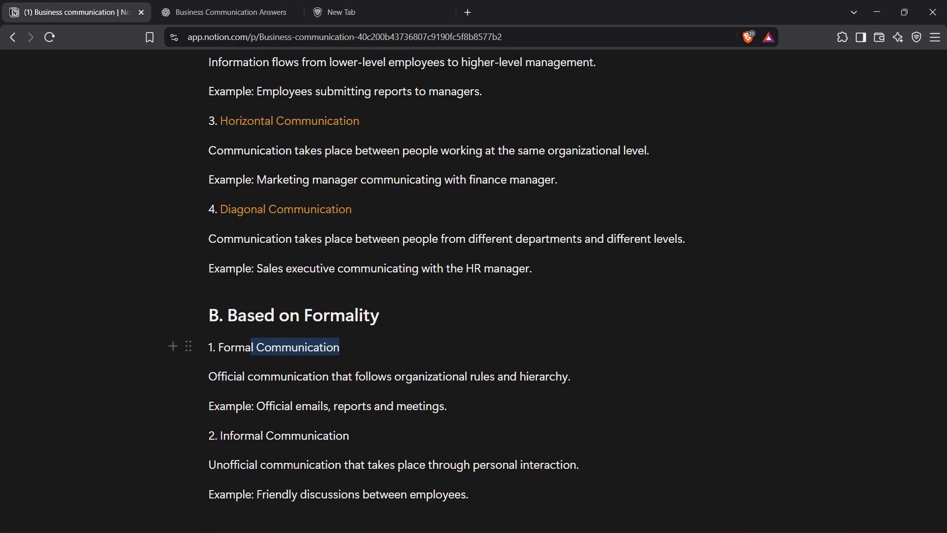
{"action": "left_click_drag", "start_coordinate": [252, 357], "coordinate": [218, 352]}
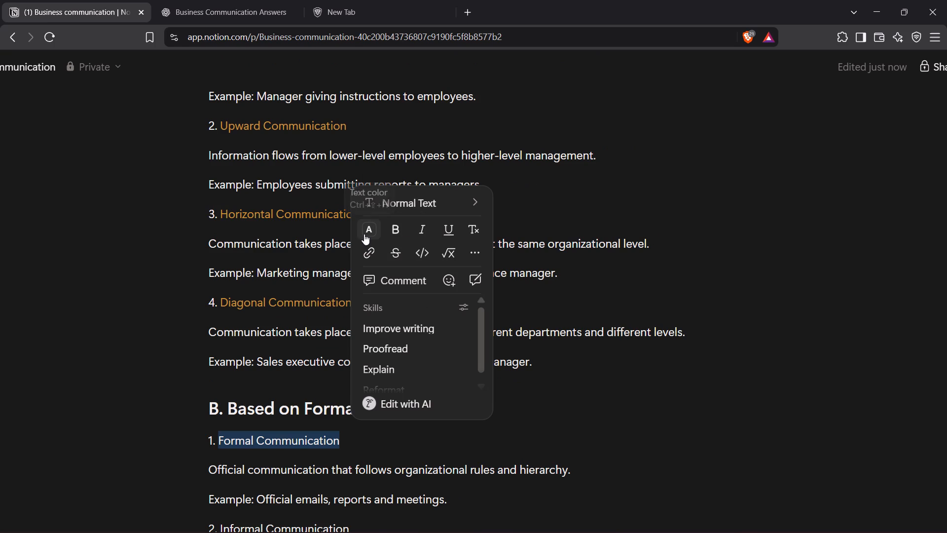
{"action": "left_click", "coordinate": [364, 234]}
{"action": "left_click", "coordinate": [378, 275]}
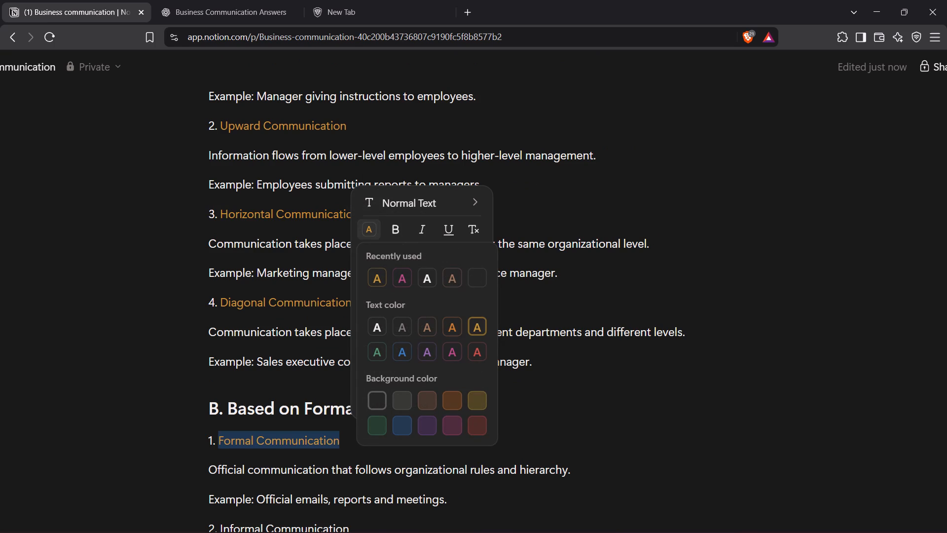
{"action": "left_click", "coordinate": [274, 365]}
Color the term Informal Communication yellow under section 7's Based on Formality heading.
{"action": "scroll", "coordinate": [274, 365], "scroll_direction": "down", "scroll_amount": 4}
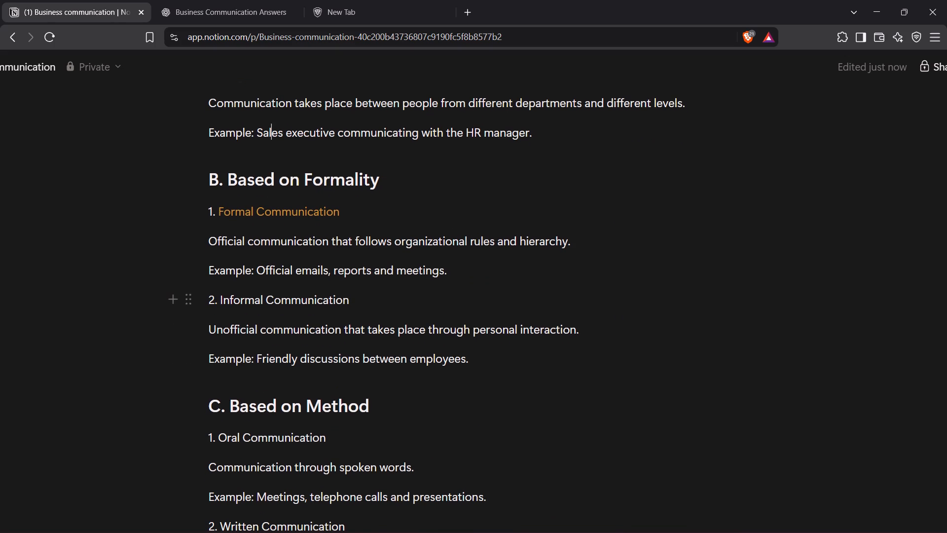
{"action": "left_click", "coordinate": [354, 302]}
{"action": "left_click_drag", "start_coordinate": [354, 302], "coordinate": [228, 295]}
{"action": "left_click", "coordinate": [378, 360]}
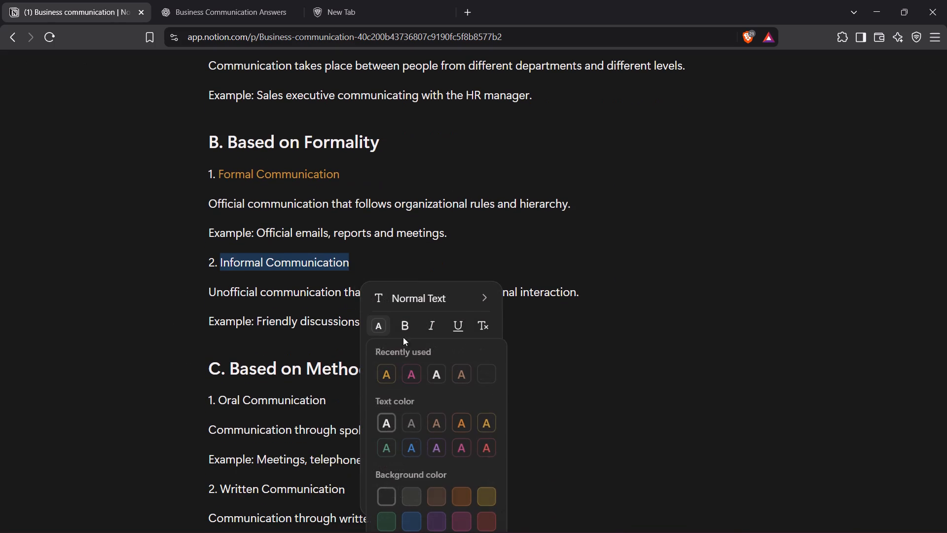
{"action": "left_click", "coordinate": [390, 382]}
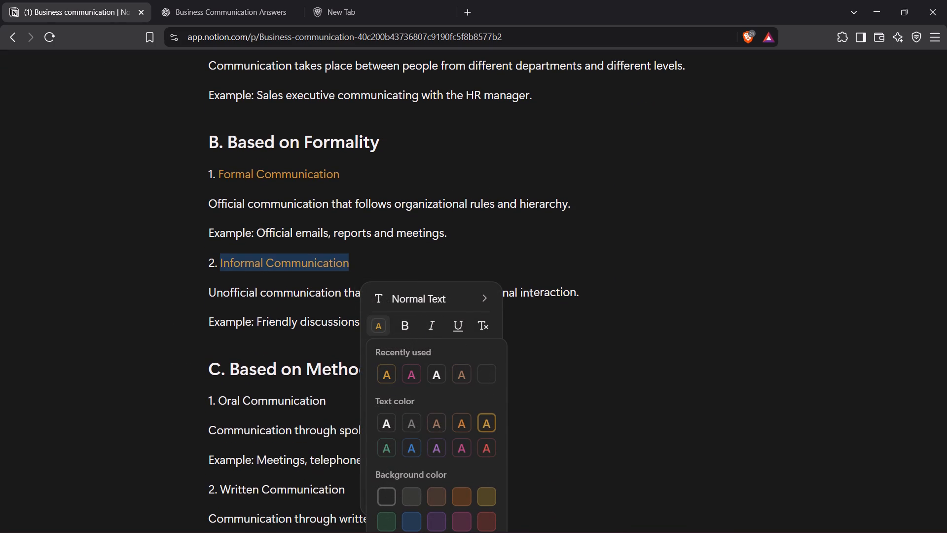
{"action": "left_click", "coordinate": [308, 382]}
Color the term Oral Communication yellow under section 7's Based on Method heading.
{"action": "left_click", "coordinate": [337, 407]}
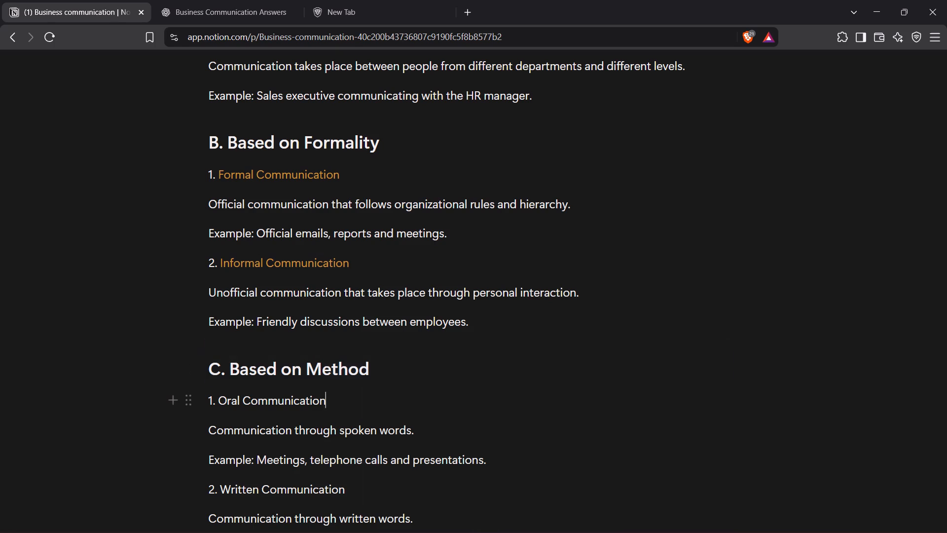
{"action": "left_click_drag", "start_coordinate": [337, 407], "coordinate": [225, 410]}
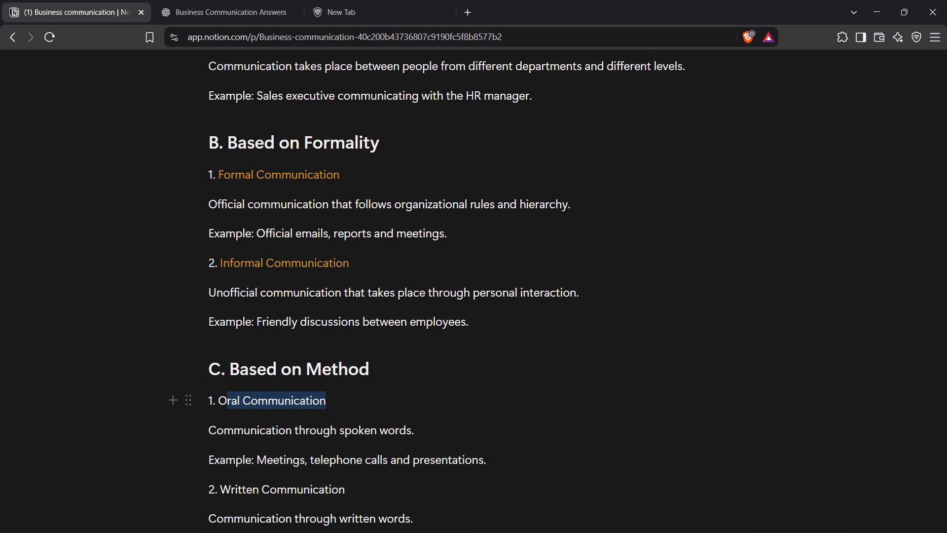
{"action": "left_click_drag", "start_coordinate": [225, 410], "coordinate": [221, 410]}
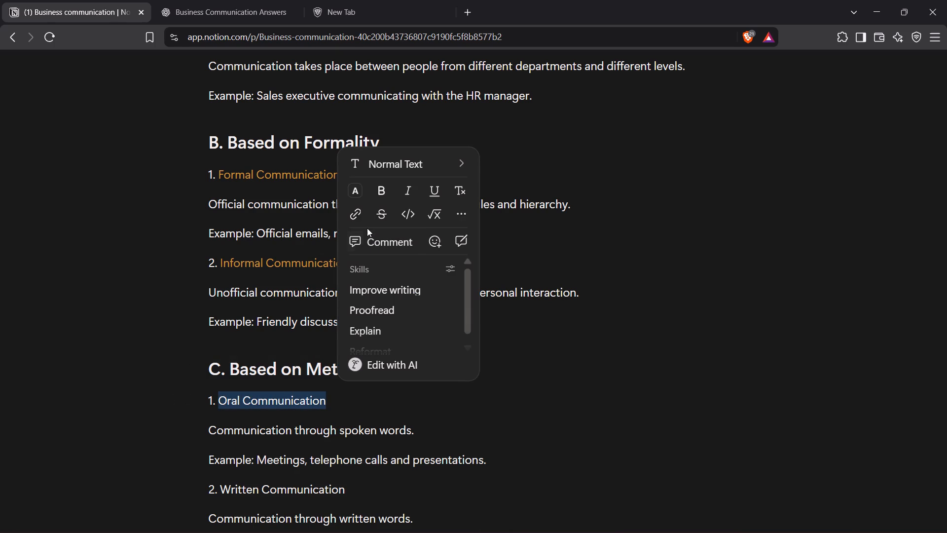
{"action": "left_click", "coordinate": [359, 184]}
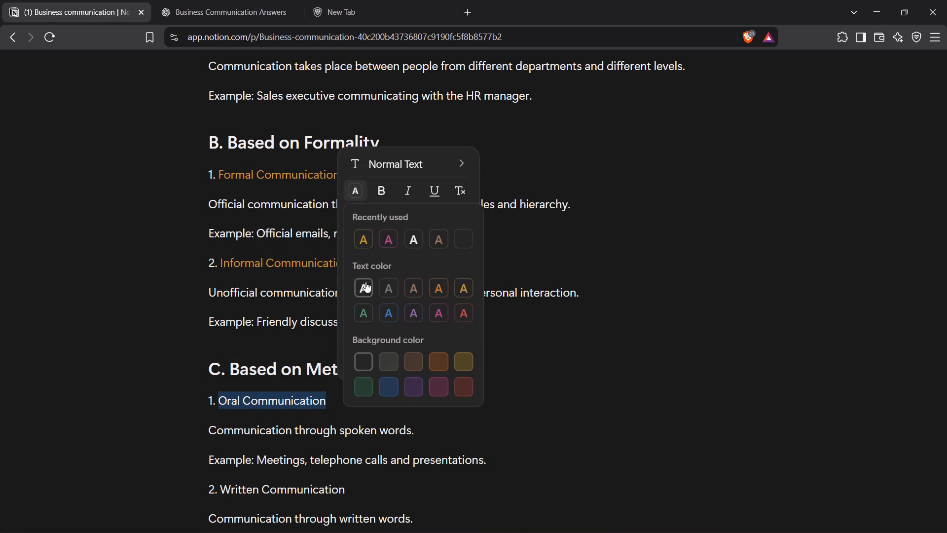
{"action": "left_click", "coordinate": [369, 245]}
{"action": "left_click", "coordinate": [372, 476]}
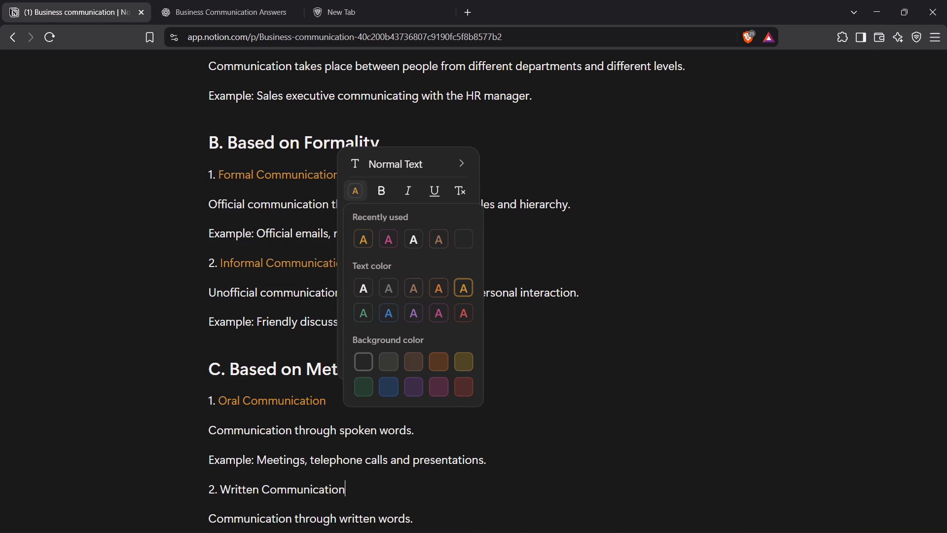
Color the term Written Communication yellow under section 7's Based on Method heading.
{"action": "scroll", "coordinate": [372, 476], "scroll_direction": "down", "scroll_amount": 1}
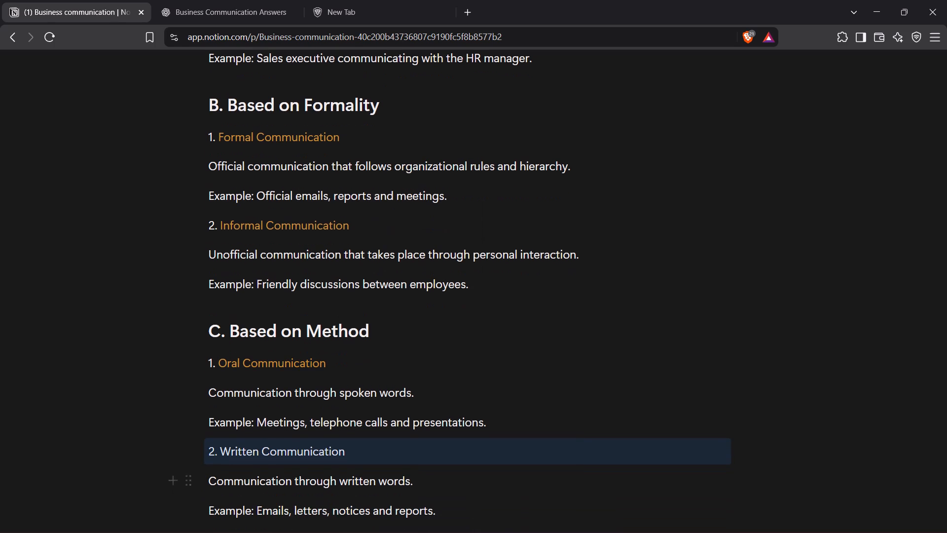
{"action": "left_click", "coordinate": [292, 463]}
{"action": "left_click", "coordinate": [292, 463]}
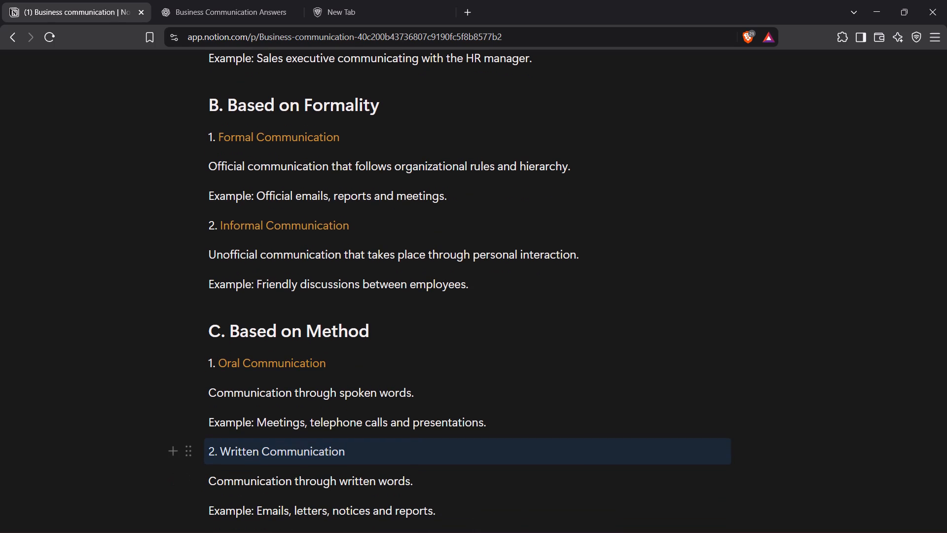
{"action": "left_click", "coordinate": [292, 463]}
{"action": "left_click", "coordinate": [419, 487]}
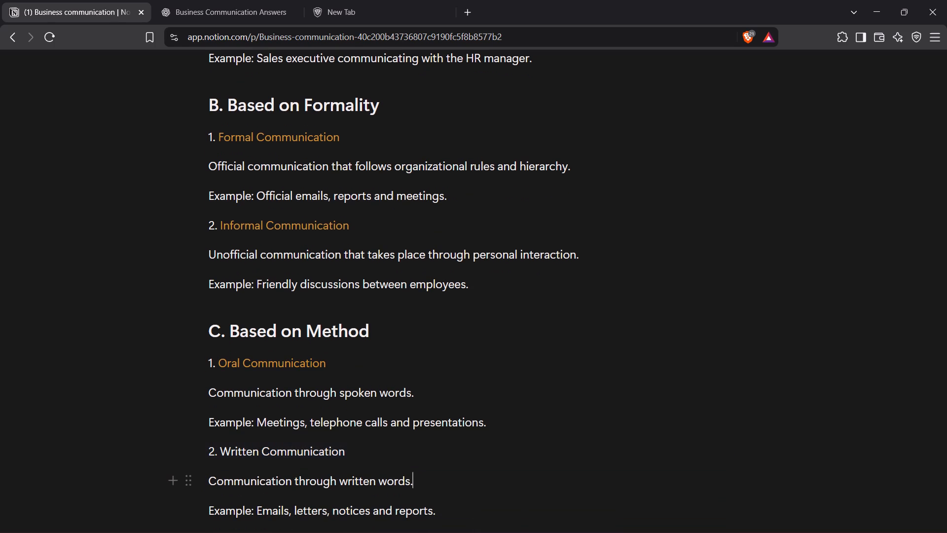
{"action": "left_click", "coordinate": [352, 453]}
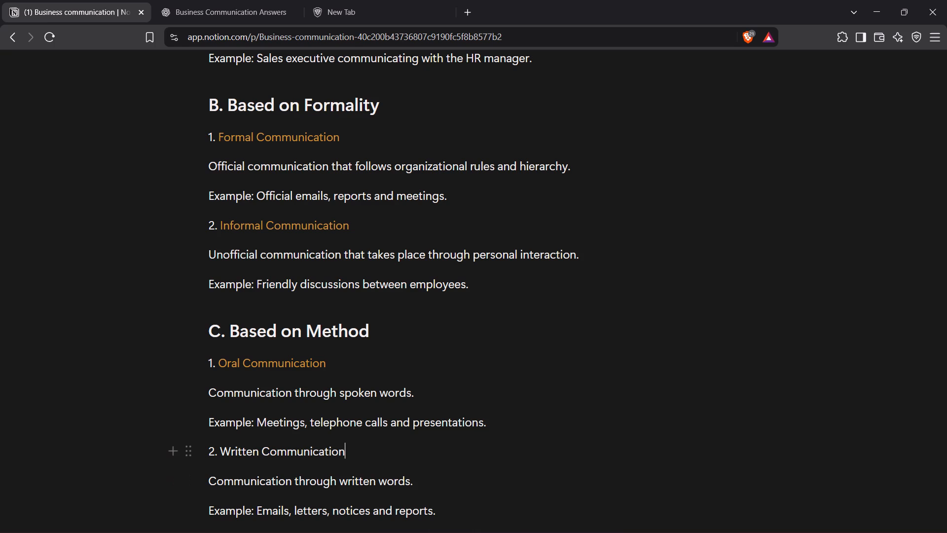
{"action": "left_click_drag", "start_coordinate": [352, 453], "coordinate": [217, 454]}
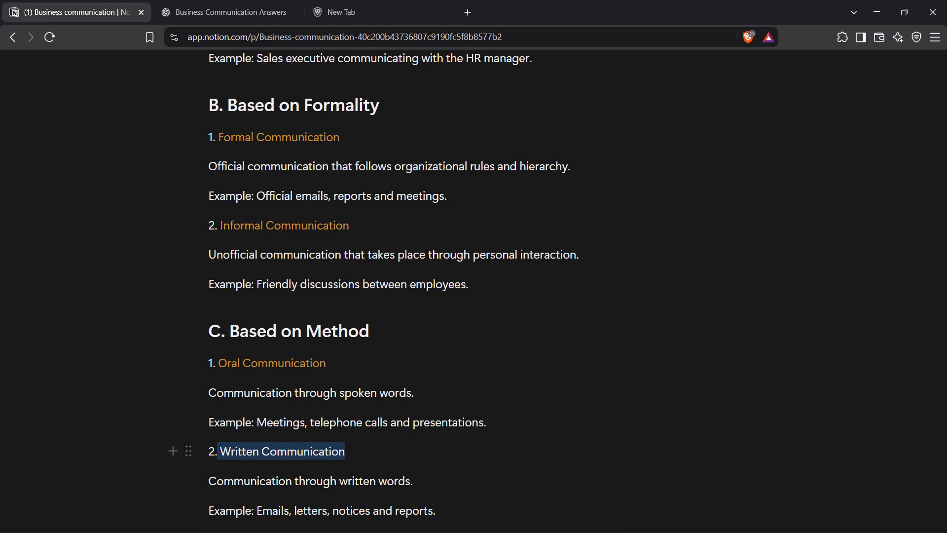
{"action": "left_click", "coordinate": [381, 236]}
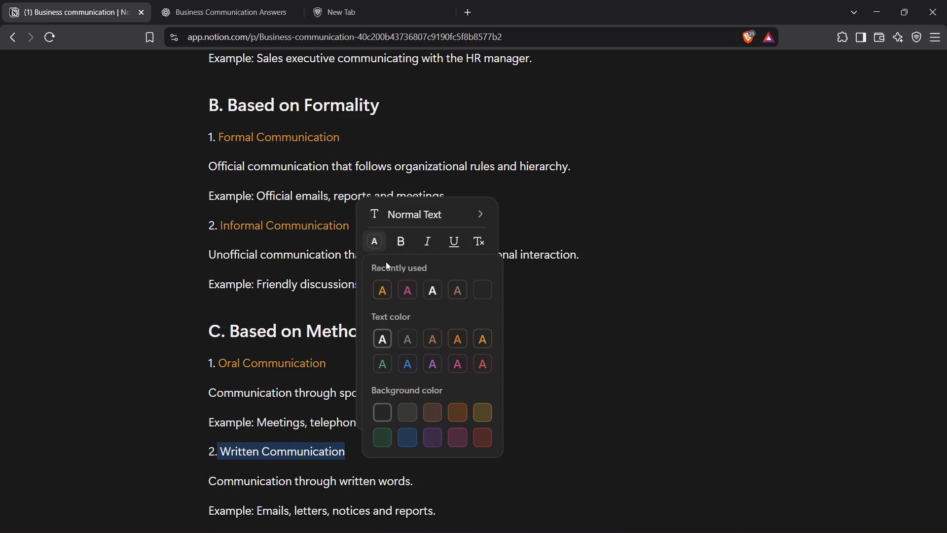
{"action": "left_click", "coordinate": [389, 288]}
{"action": "left_click", "coordinate": [282, 417]}
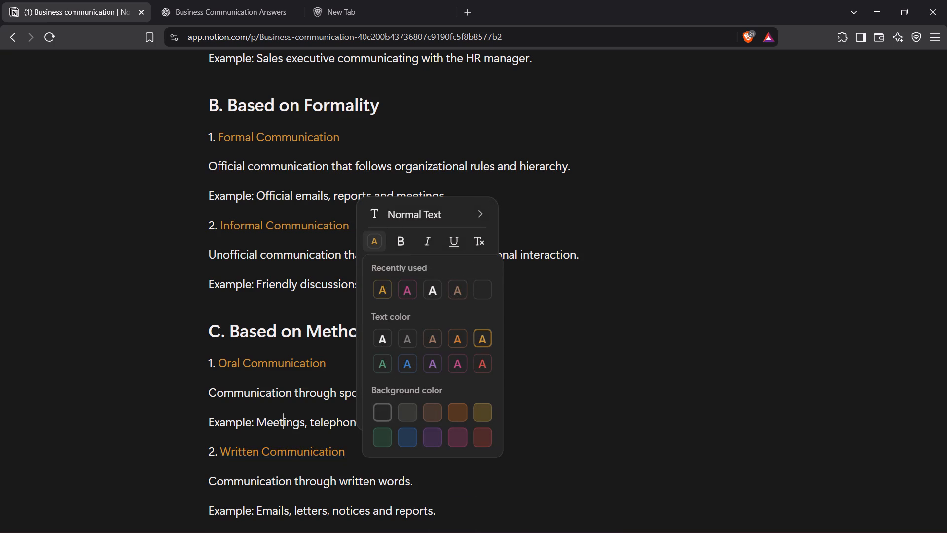
Color the term Non-Verbal Communication yellow under section 7's Based on Method heading.
{"action": "scroll", "coordinate": [282, 417], "scroll_direction": "down", "scroll_amount": 2}
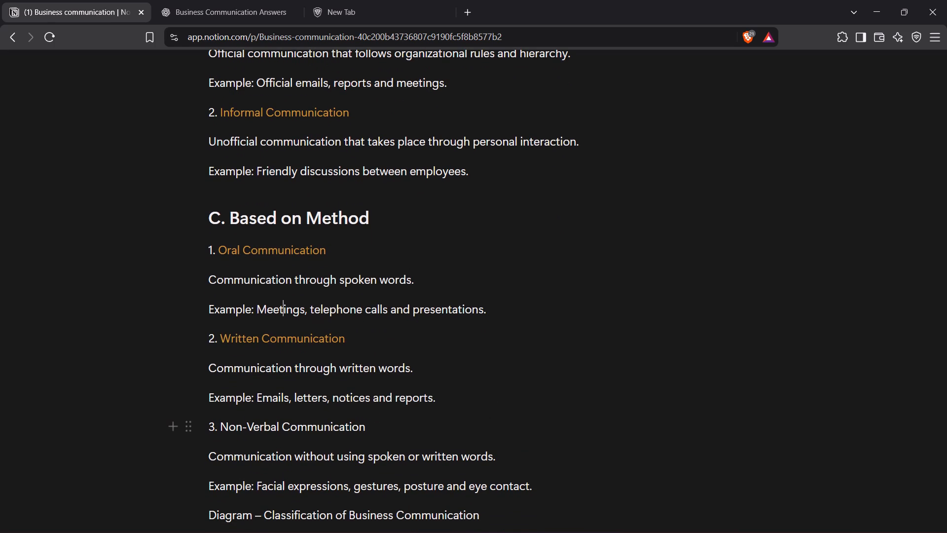
{"action": "left_click", "coordinate": [366, 428]}
{"action": "left_click_drag", "start_coordinate": [366, 428], "coordinate": [241, 429]}
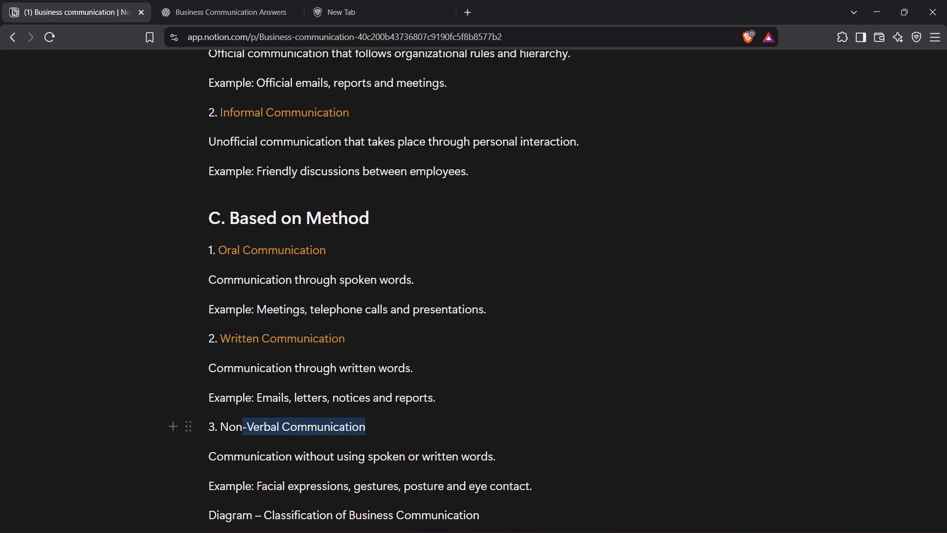
{"action": "left_click_drag", "start_coordinate": [241, 429], "coordinate": [218, 430]}
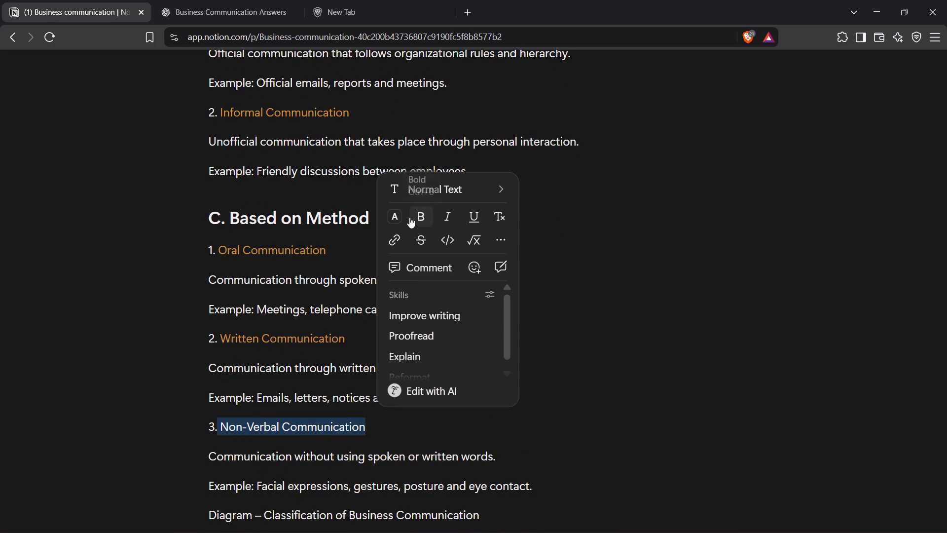
{"action": "left_click", "coordinate": [400, 216]}
{"action": "left_click", "coordinate": [411, 263]}
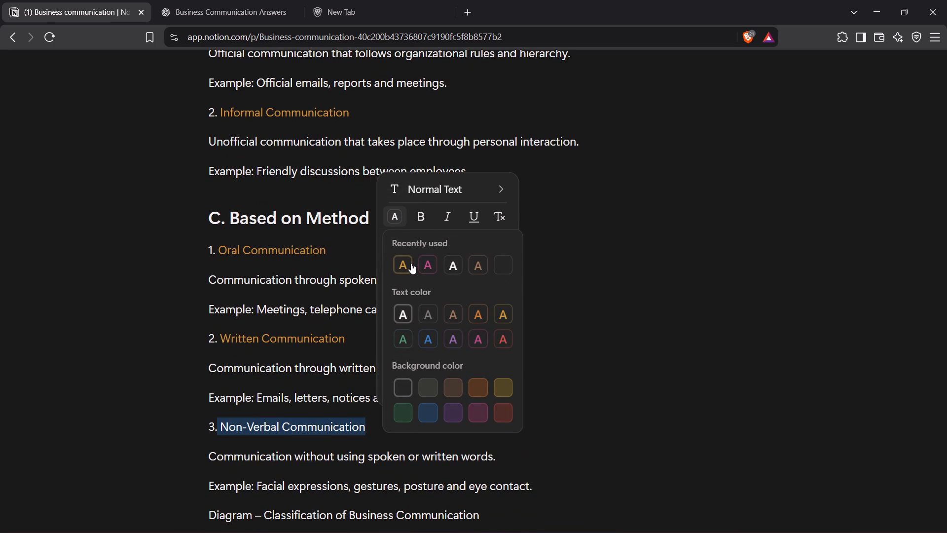
Check the Classification of Business Communication diagram text and the Final Exam Revision section through the end of the page.
{"action": "scroll", "coordinate": [305, 418], "scroll_direction": "down", "scroll_amount": 2}
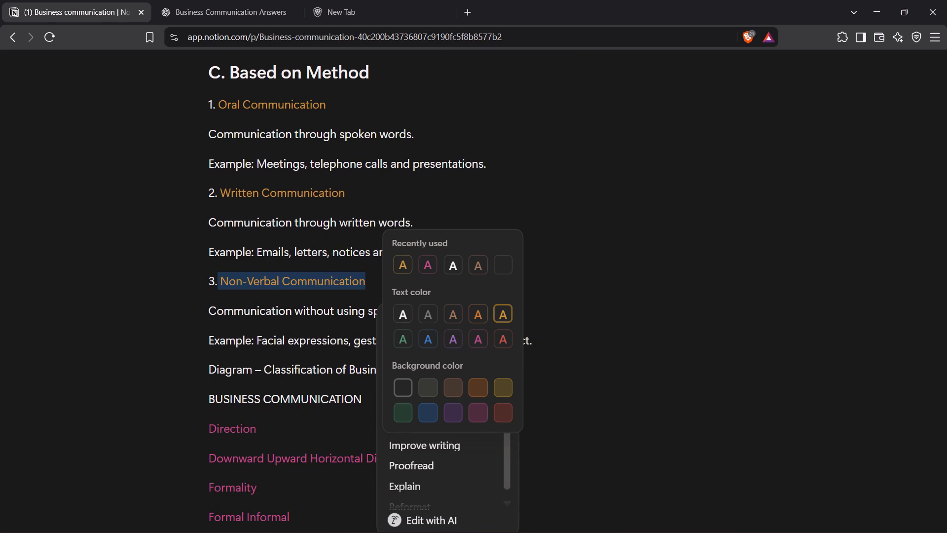
{"action": "left_click", "coordinate": [337, 409]}
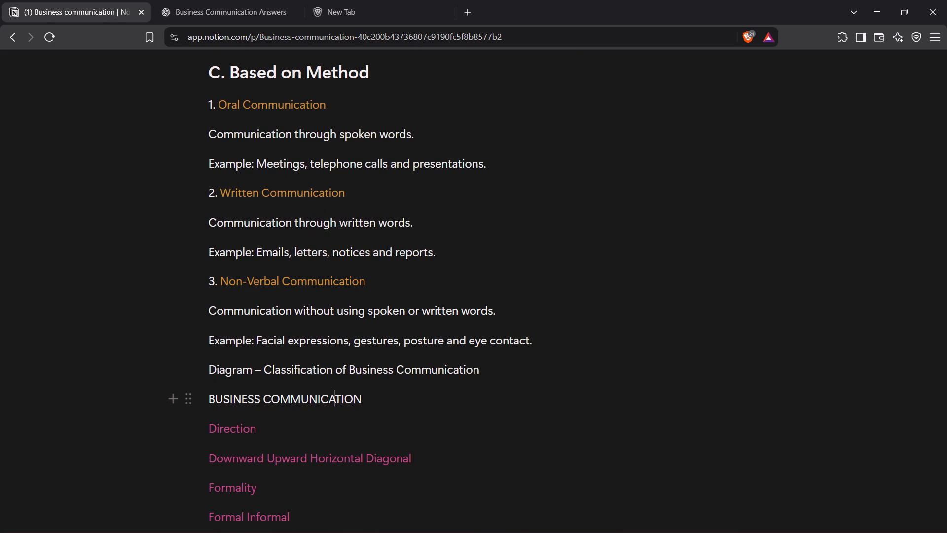
{"action": "left_click", "coordinate": [206, 400]}
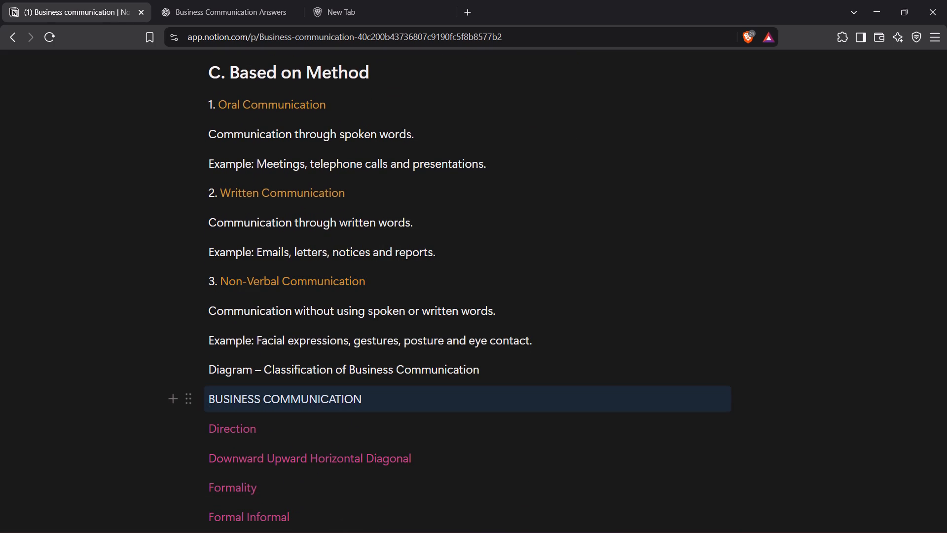
{"action": "left_click", "coordinate": [392, 470]}
{"action": "scroll", "coordinate": [392, 470], "scroll_direction": "down", "scroll_amount": 4}
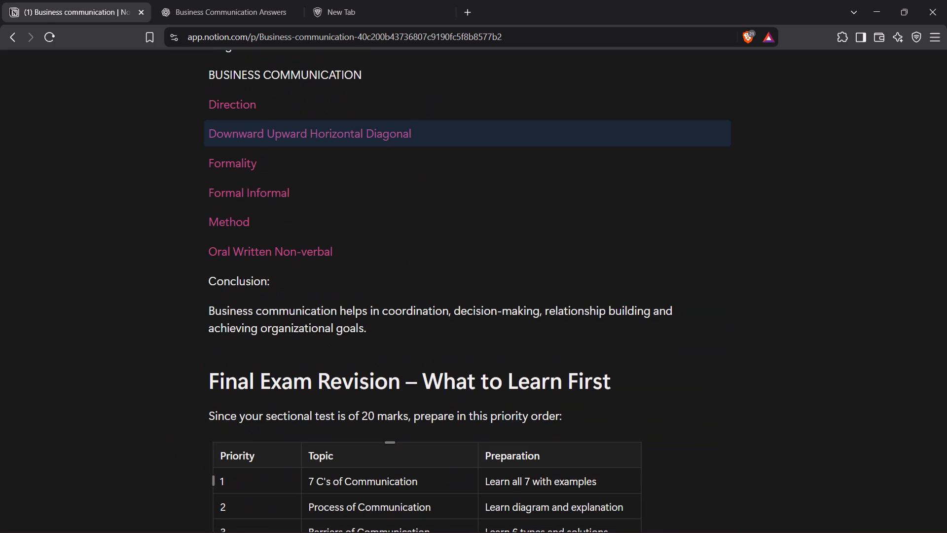
{"action": "scroll", "coordinate": [376, 388], "scroll_direction": "down", "scroll_amount": 6}
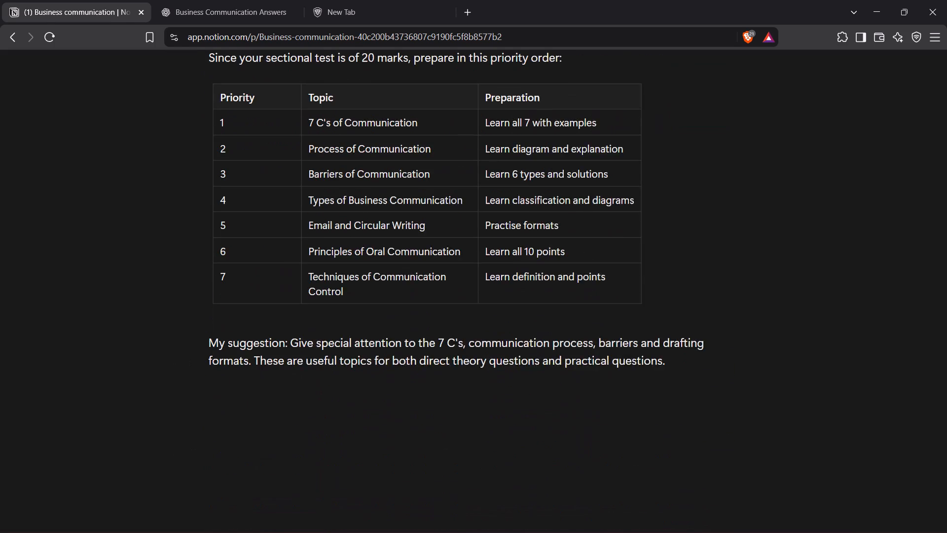
{"action": "scroll", "coordinate": [376, 388], "scroll_direction": "down", "scroll_amount": 2}
Review sections 4 to 6 of the notes, including the Seven C's table and Email Writing, for key terms still uncolored.
{"action": "scroll", "coordinate": [376, 388], "scroll_direction": "up", "scroll_amount": 11}
{"action": "scroll", "coordinate": [376, 388], "scroll_direction": "up", "scroll_amount": 13}
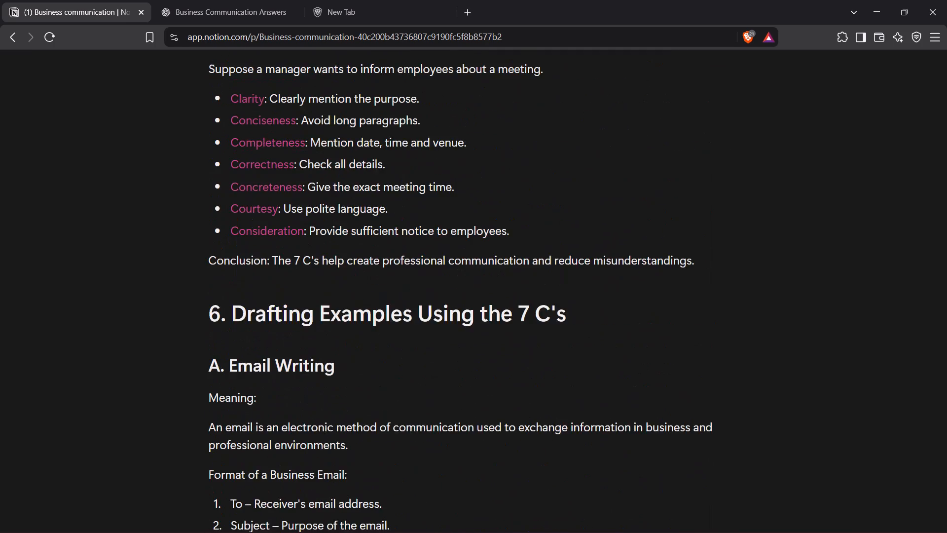
{"action": "scroll", "coordinate": [376, 388], "scroll_direction": "down", "scroll_amount": 5}
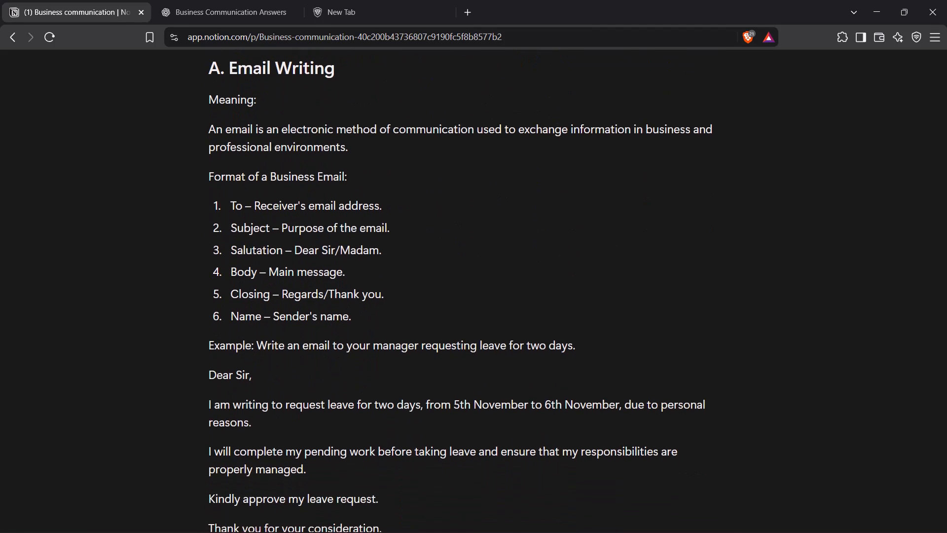
{"action": "scroll", "coordinate": [376, 388], "scroll_direction": "up", "scroll_amount": 9}
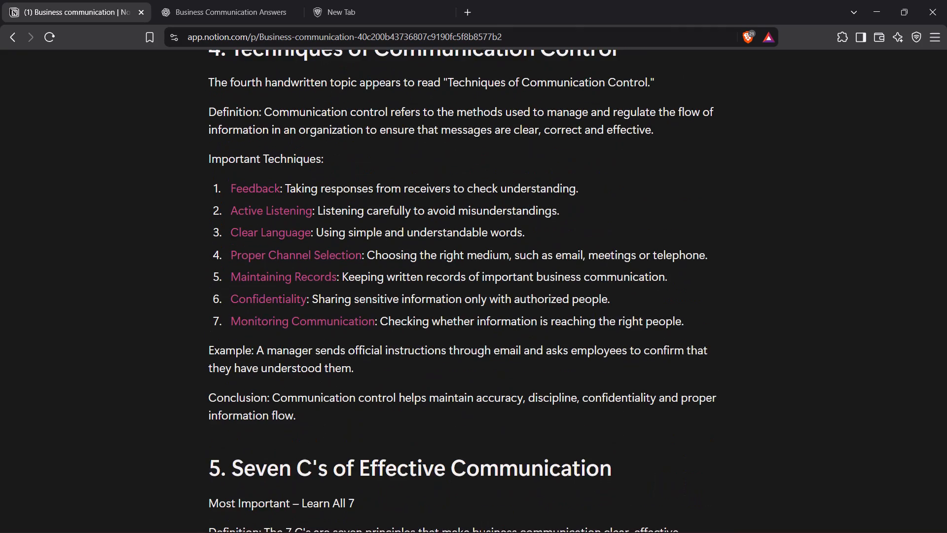
{"action": "scroll", "coordinate": [376, 388], "scroll_direction": "up", "scroll_amount": 2}
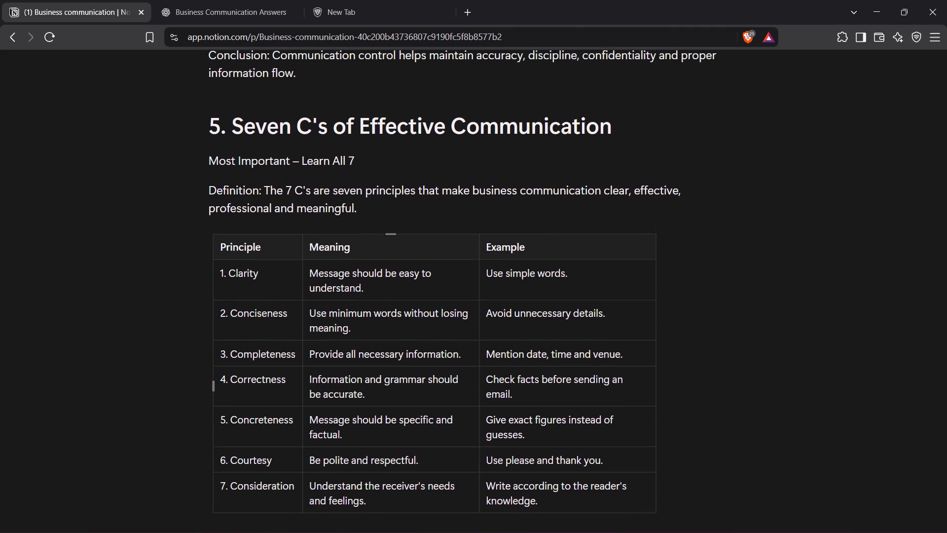
{"action": "scroll", "coordinate": [376, 388], "scroll_direction": "up", "scroll_amount": 5}
{"action": "scroll", "coordinate": [376, 388], "scroll_direction": "down", "scroll_amount": 1}
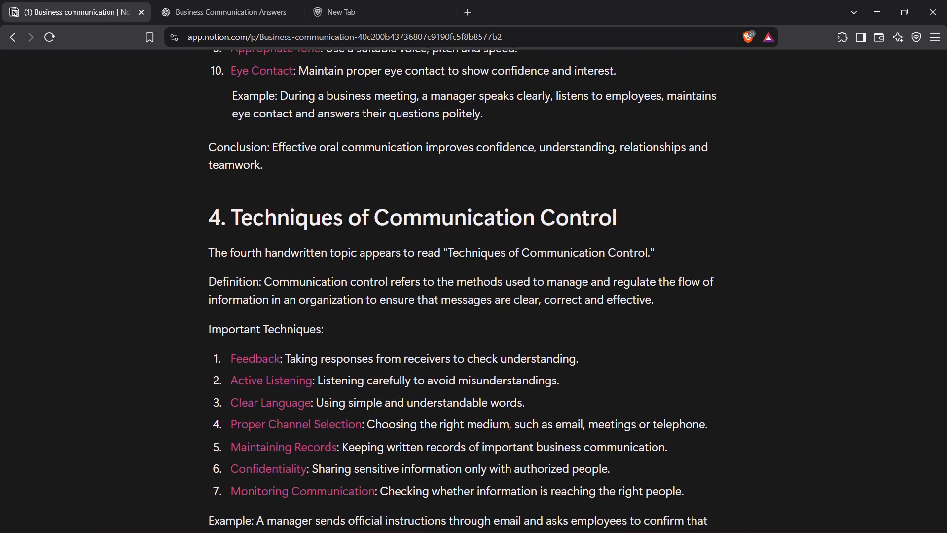
{"action": "scroll", "coordinate": [376, 388], "scroll_direction": "down", "scroll_amount": 6}
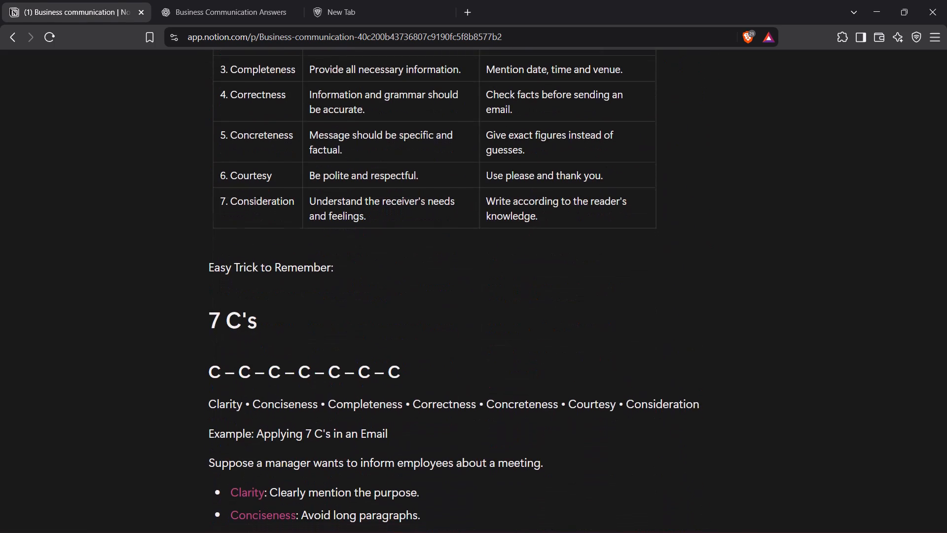
{"action": "scroll", "coordinate": [376, 388], "scroll_direction": "down", "scroll_amount": 1}
{"action": "scroll", "coordinate": [376, 388], "scroll_direction": "up", "scroll_amount": 1}
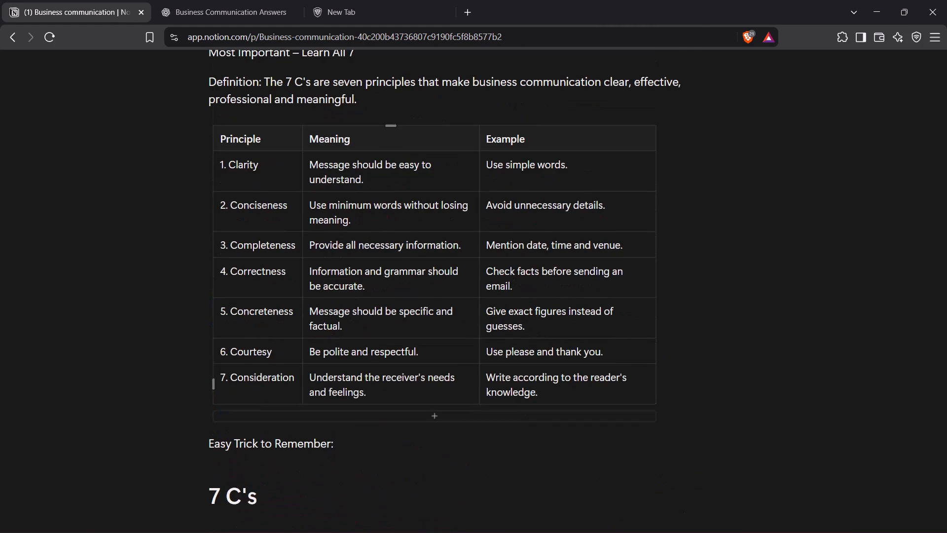
{"action": "scroll", "coordinate": [376, 388], "scroll_direction": "up", "scroll_amount": 1}
{"action": "scroll", "coordinate": [376, 388], "scroll_direction": "down", "scroll_amount": 1}
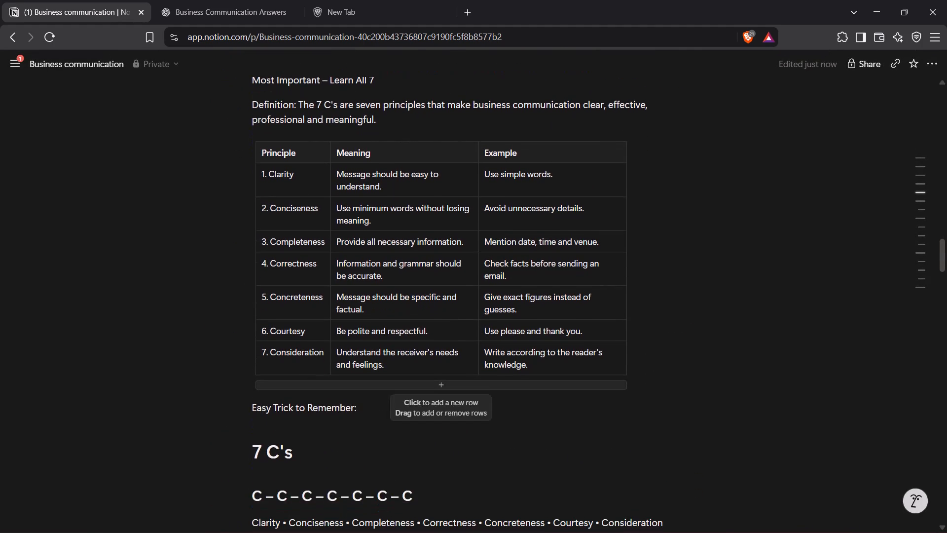
{"action": "scroll", "coordinate": [376, 388], "scroll_direction": "down", "scroll_amount": 3}
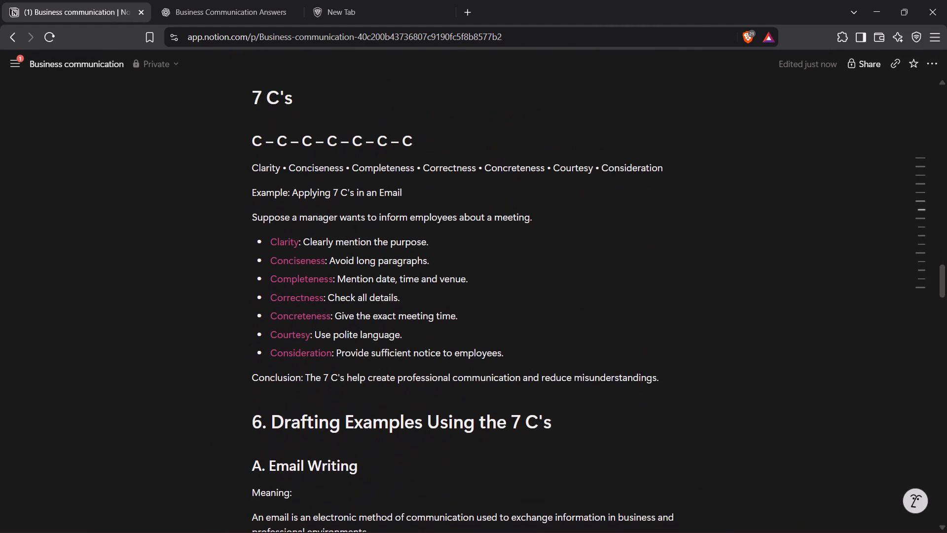
{"action": "scroll", "coordinate": [376, 388], "scroll_direction": "down", "scroll_amount": 2}
Review the notes from section 4 back through Barriers of Communication to the communication process steps under the page title.
{"action": "scroll", "coordinate": [376, 388], "scroll_direction": "up", "scroll_amount": 9}
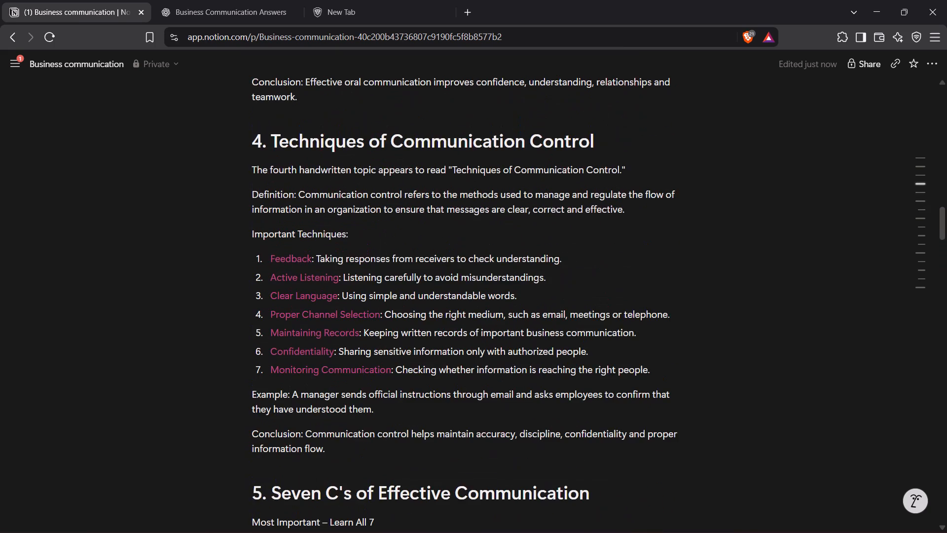
{"action": "scroll", "coordinate": [376, 388], "scroll_direction": "up", "scroll_amount": 10}
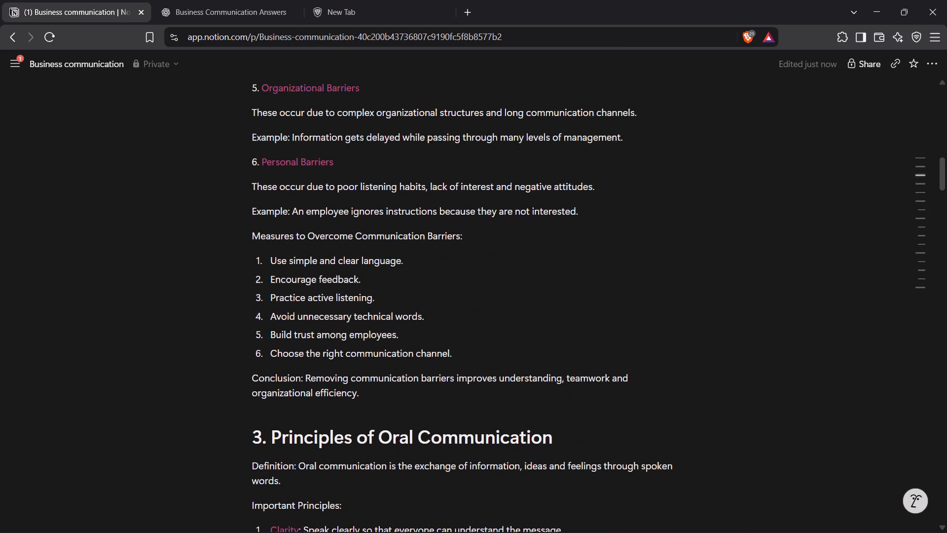
{"action": "scroll", "coordinate": [376, 388], "scroll_direction": "up", "scroll_amount": 2}
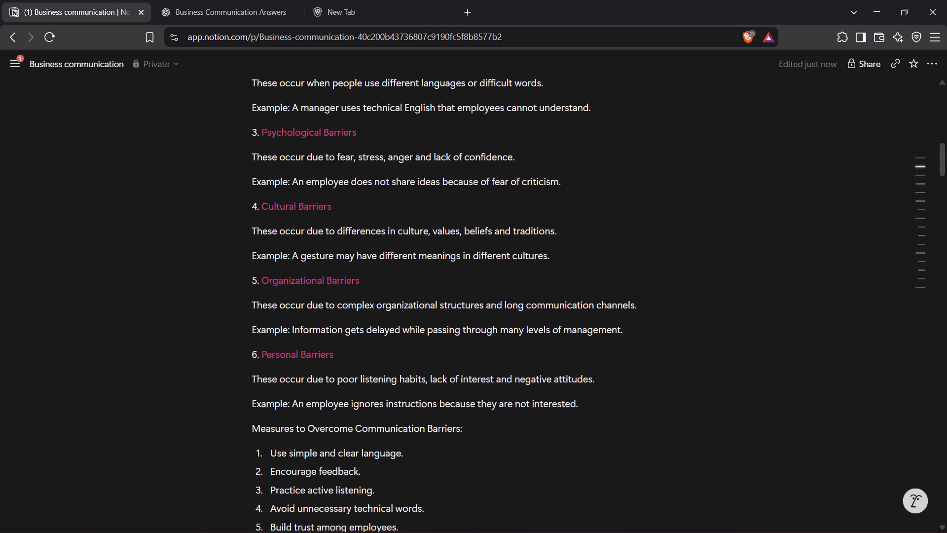
{"action": "scroll", "coordinate": [376, 388], "scroll_direction": "down", "scroll_amount": 1}
{"action": "scroll", "coordinate": [376, 388], "scroll_direction": "up", "scroll_amount": 7}
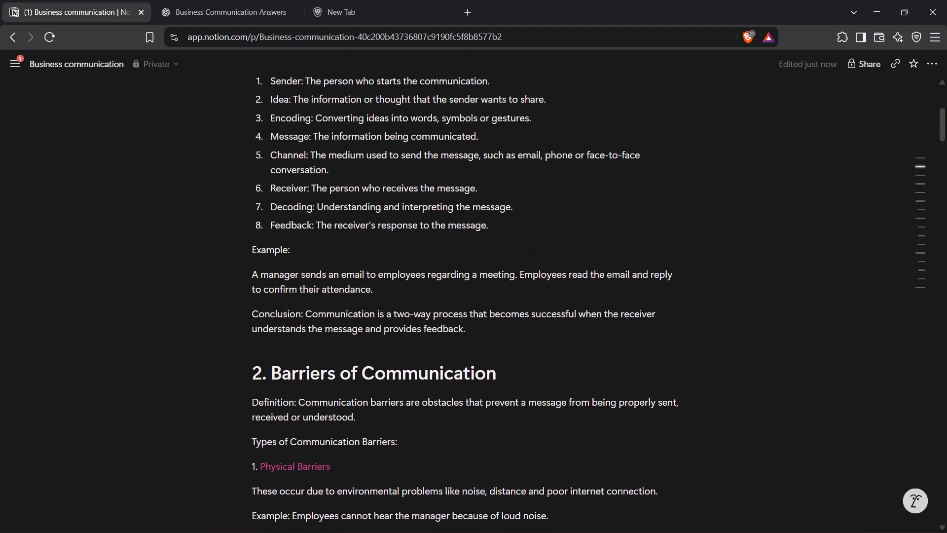
{"action": "scroll", "coordinate": [376, 388], "scroll_direction": "up", "scroll_amount": 4}
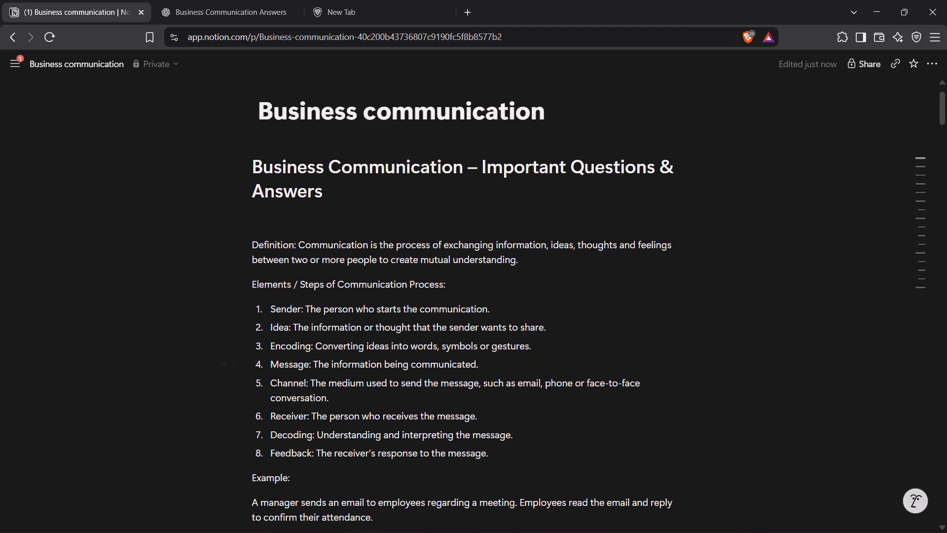
Color the terms Sender, Idea, Encoding and Message pink in the Elements / Steps of Communication Process list.
{"action": "double_click", "coordinate": [298, 311]}
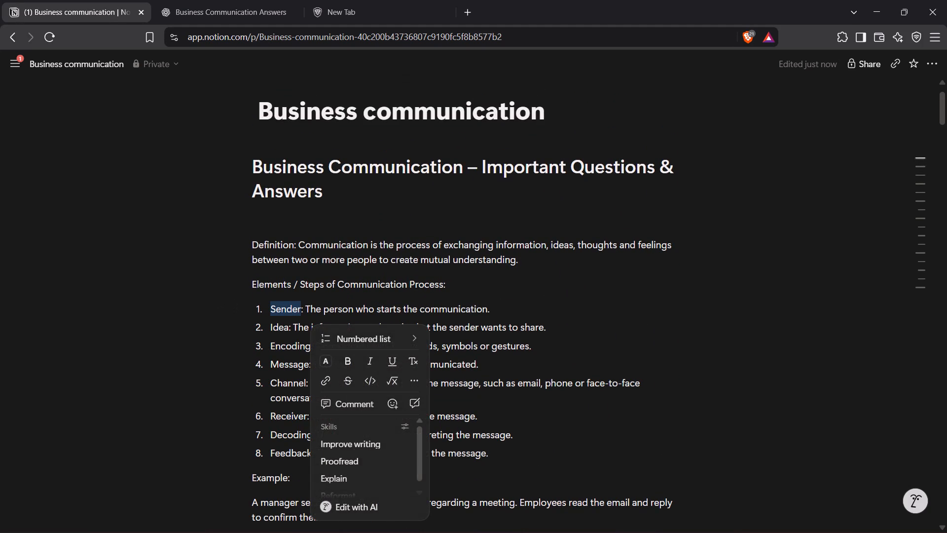
{"action": "left_click", "coordinate": [325, 365]}
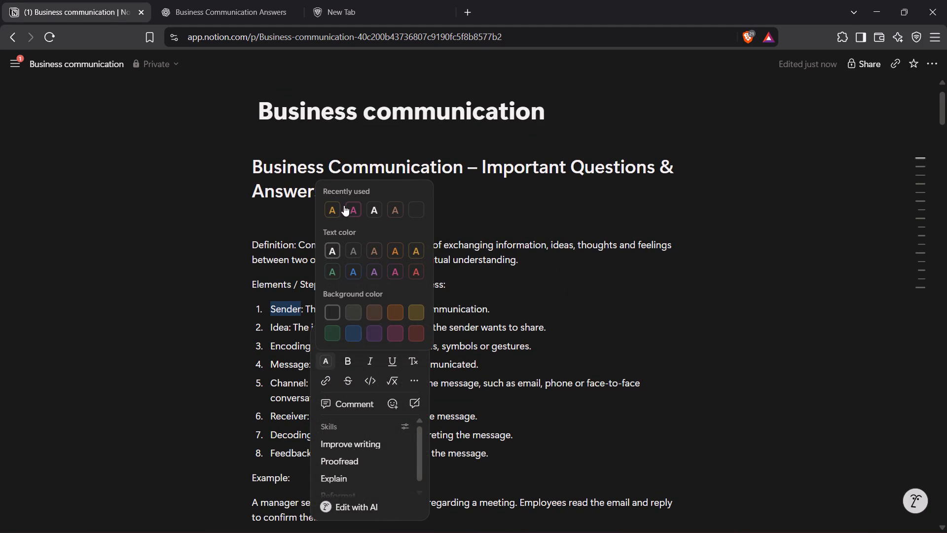
{"action": "left_click", "coordinate": [348, 209]}
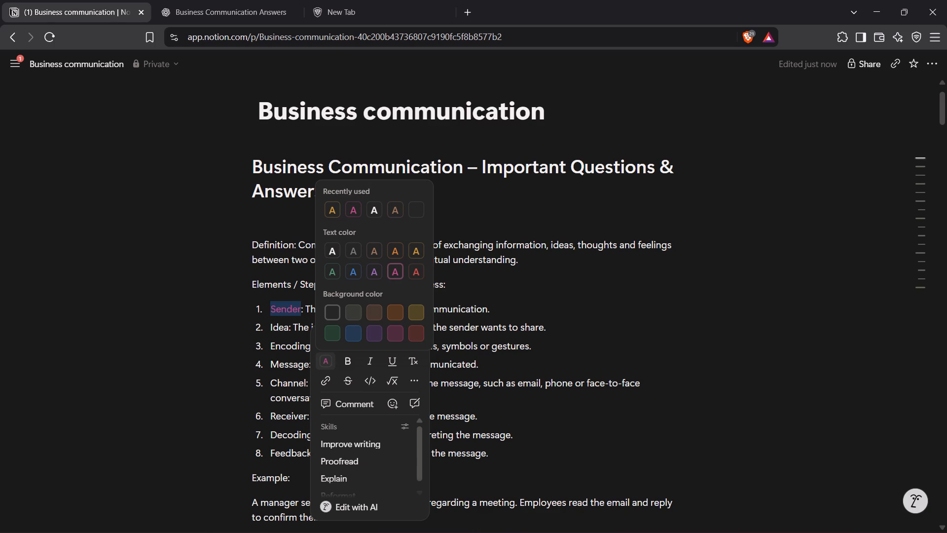
{"action": "double_click", "coordinate": [282, 331]}
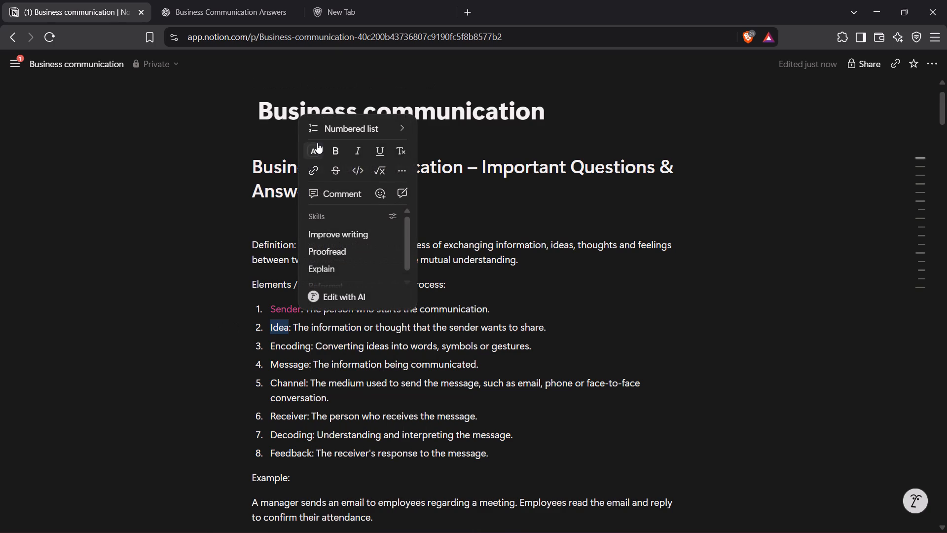
{"action": "left_click", "coordinate": [317, 143]}
{"action": "left_click", "coordinate": [316, 193]}
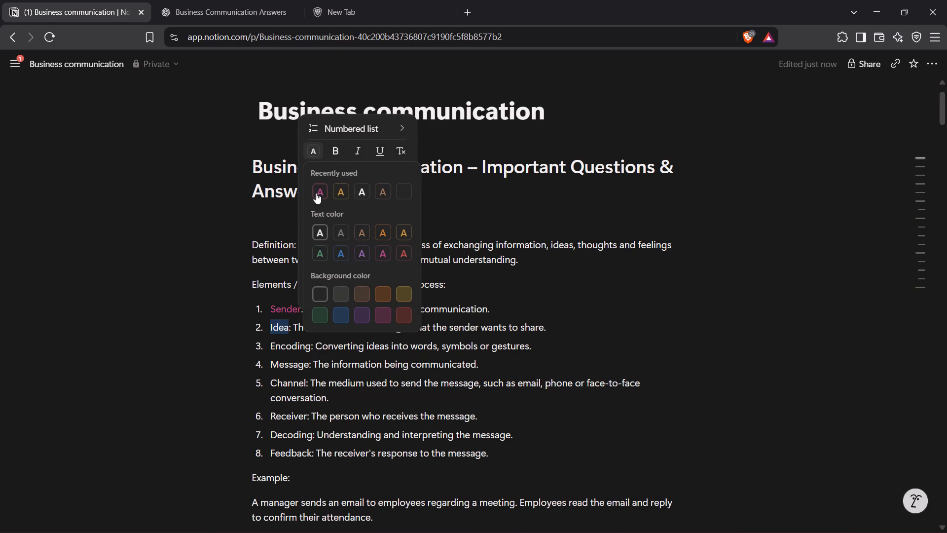
{"action": "double_click", "coordinate": [295, 347]}
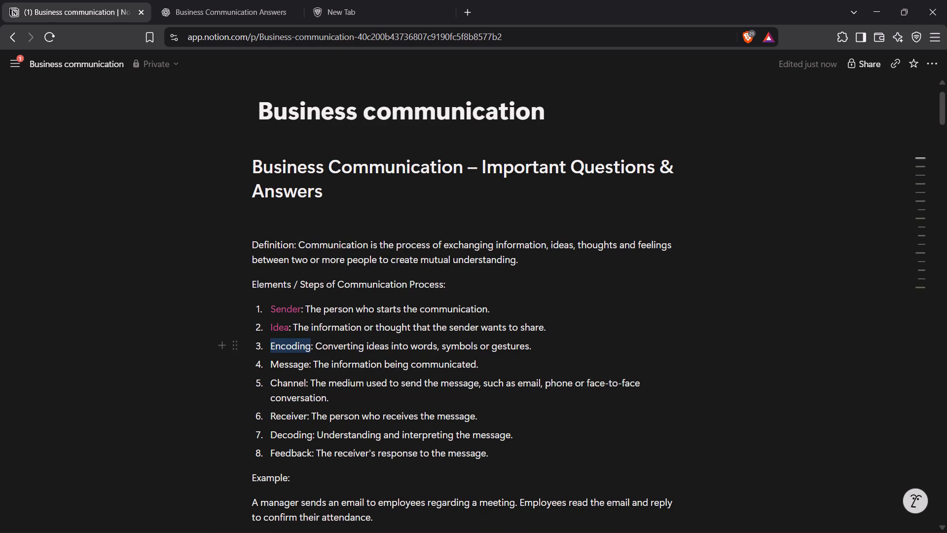
{"action": "left_click", "coordinate": [334, 172]}
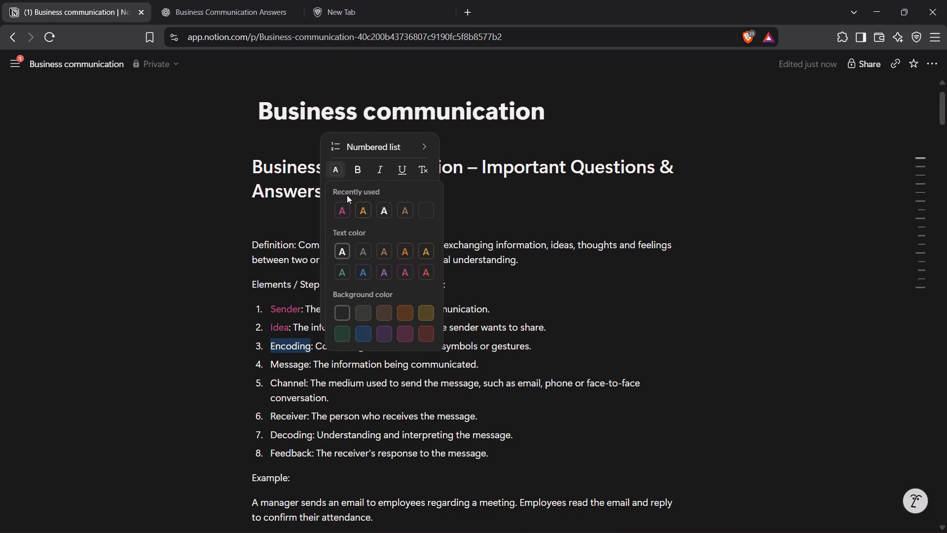
{"action": "left_click", "coordinate": [340, 206]}
{"action": "double_click", "coordinate": [298, 367]}
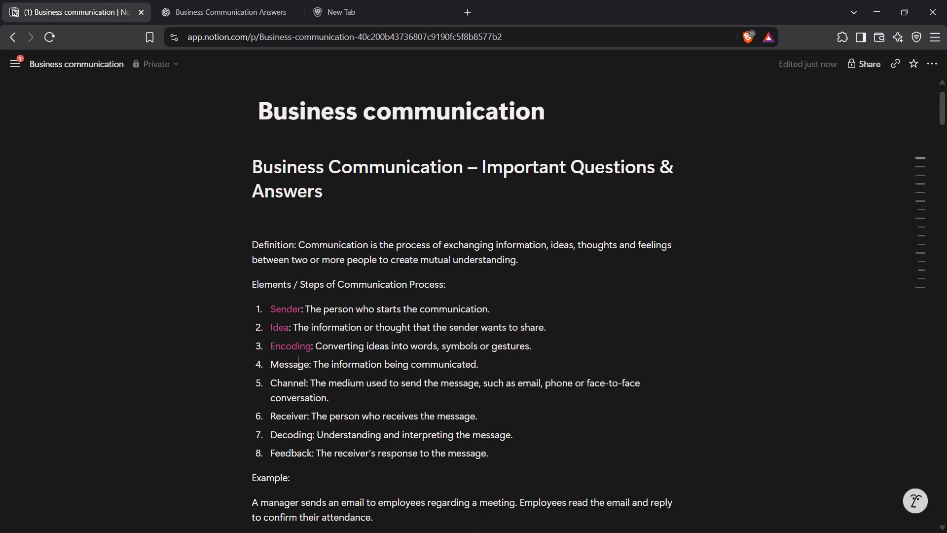
{"action": "left_click", "coordinate": [328, 189]}
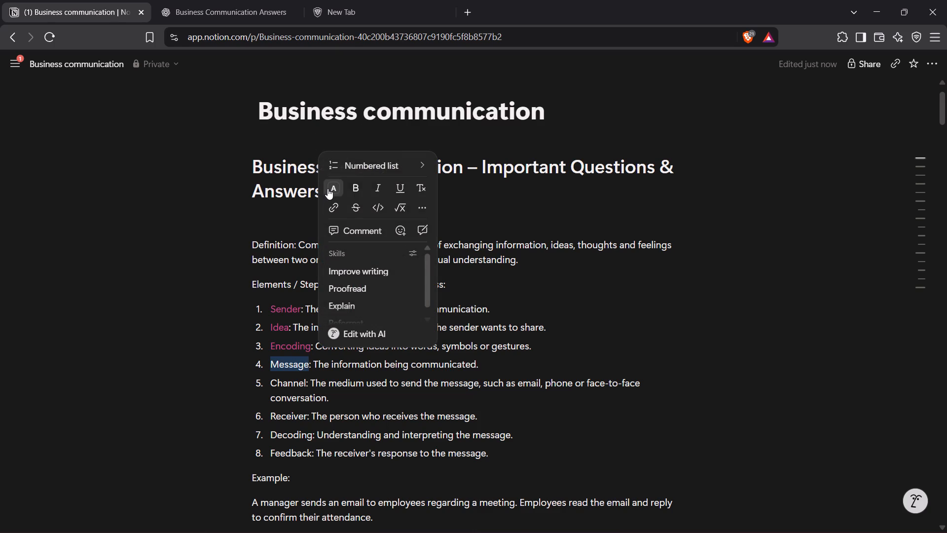
{"action": "left_click", "coordinate": [341, 223]}
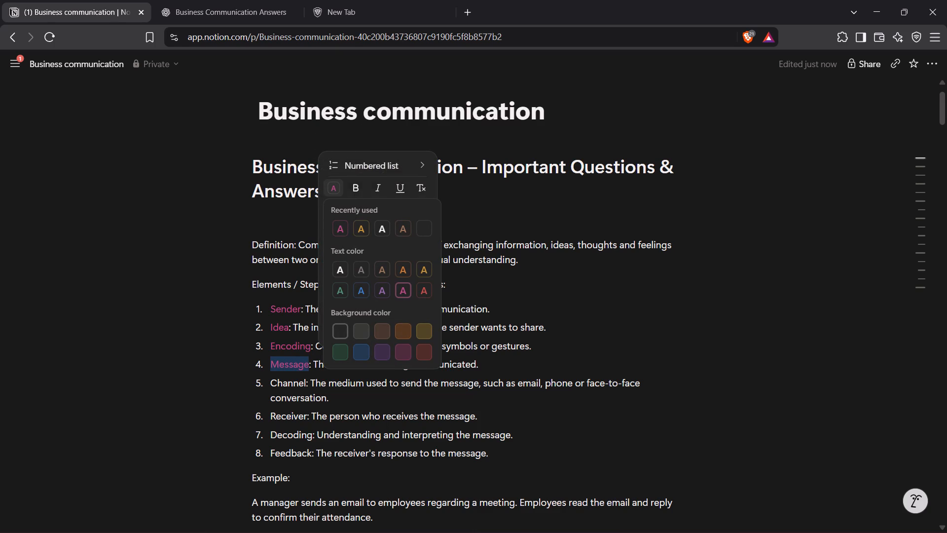
Color the terms Channel, Receiver, Decoding and Feedback pink in the Elements / Steps of Communication Process list.
{"action": "double_click", "coordinate": [294, 381]}
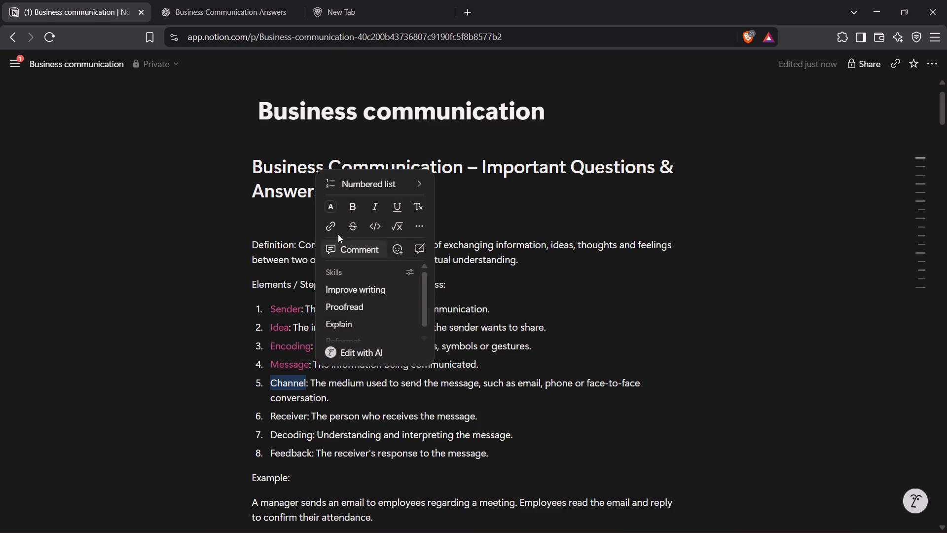
{"action": "left_click", "coordinate": [335, 209]}
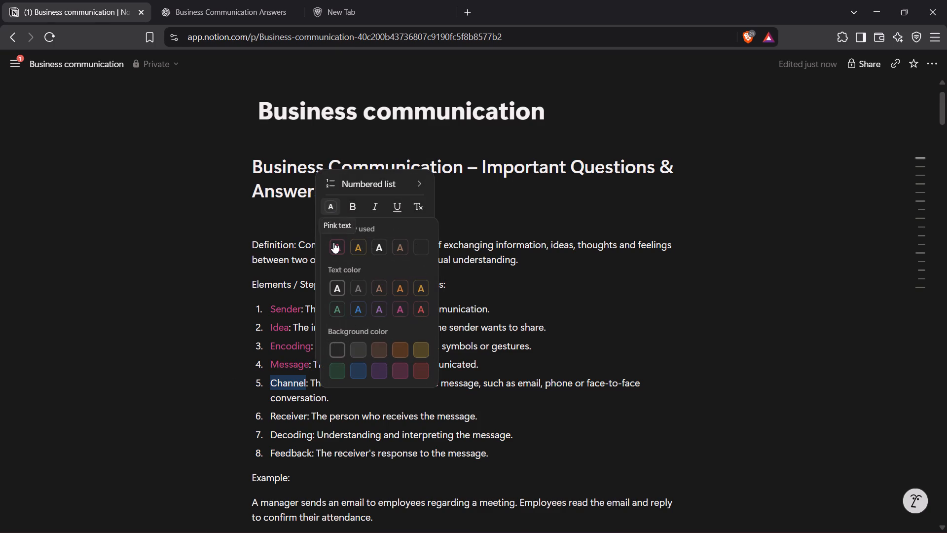
{"action": "left_click", "coordinate": [333, 242]}
{"action": "double_click", "coordinate": [298, 411]}
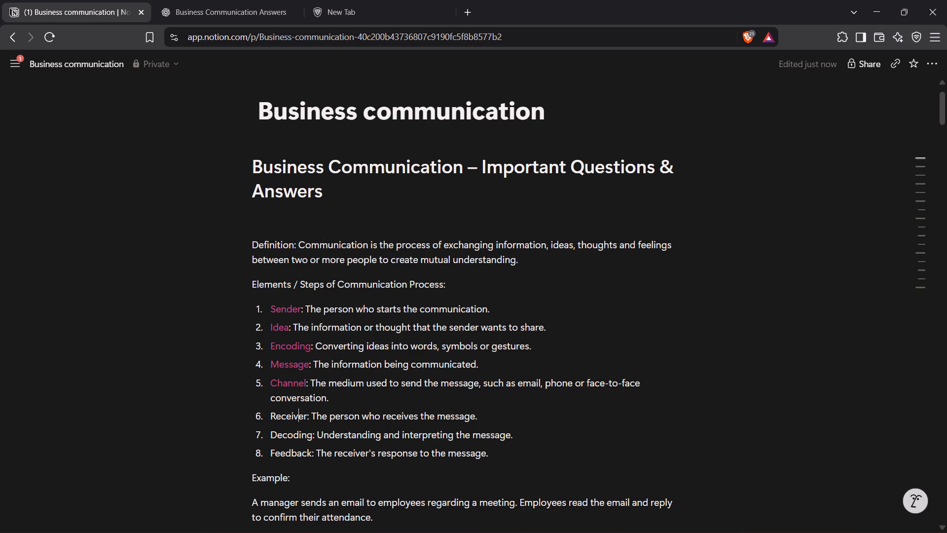
{"action": "left_click", "coordinate": [335, 235]}
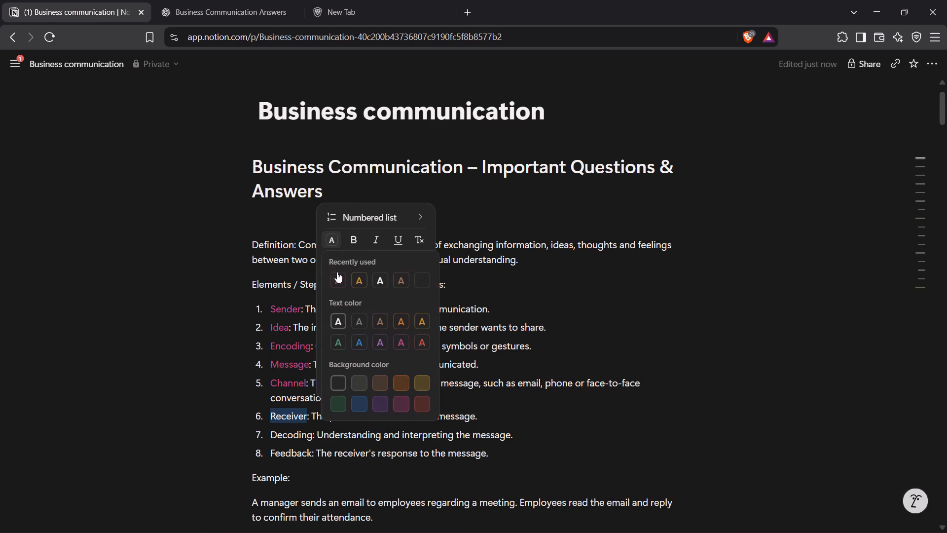
{"action": "left_click", "coordinate": [333, 280]}
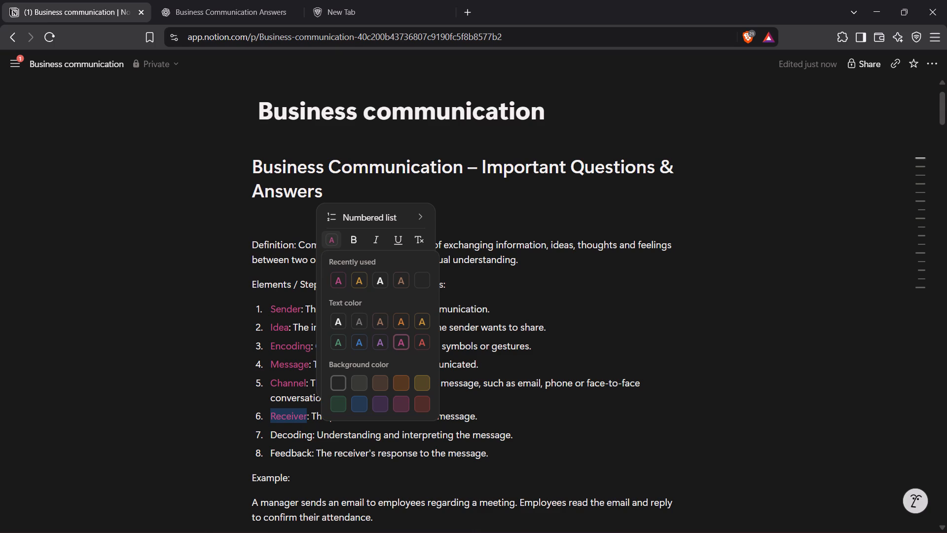
{"action": "double_click", "coordinate": [297, 437]}
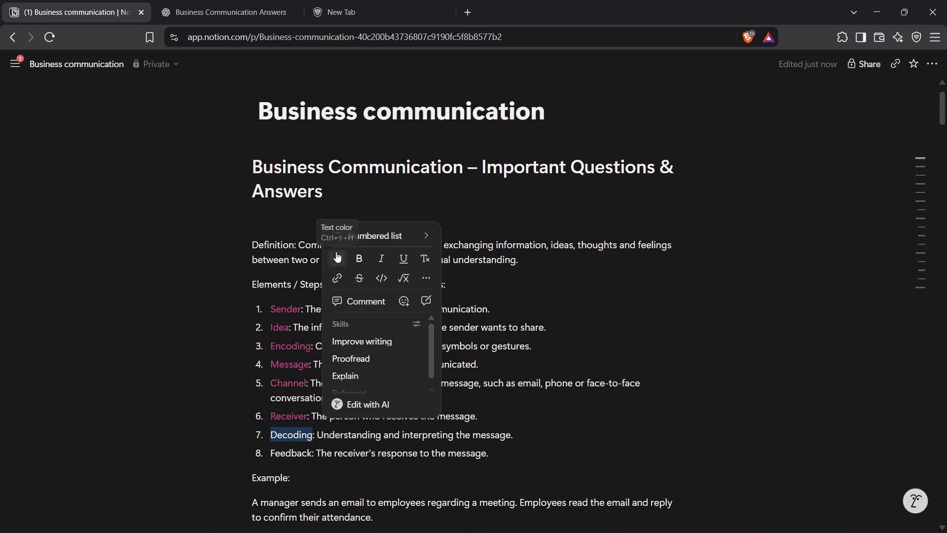
{"action": "left_click", "coordinate": [336, 252]}
{"action": "left_click", "coordinate": [344, 297]}
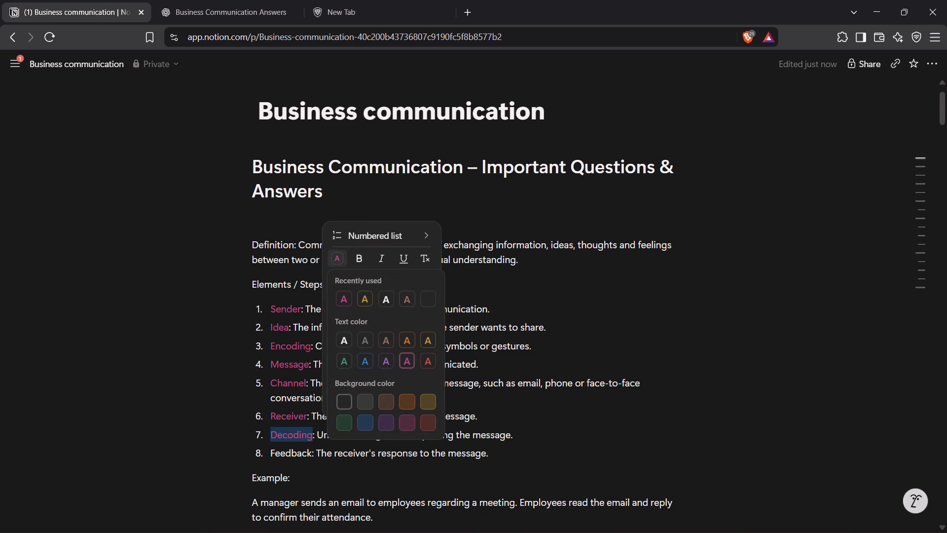
{"action": "double_click", "coordinate": [280, 461]}
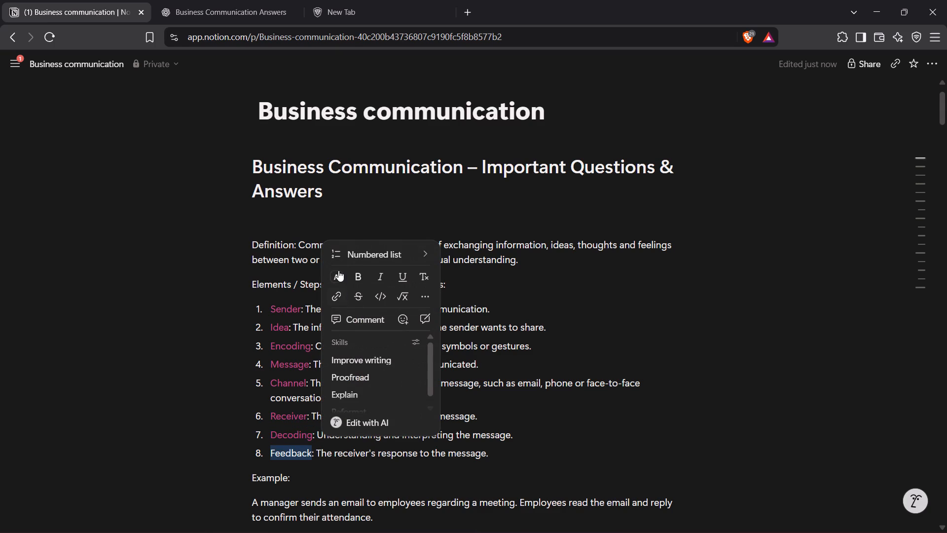
{"action": "left_click", "coordinate": [338, 271]}
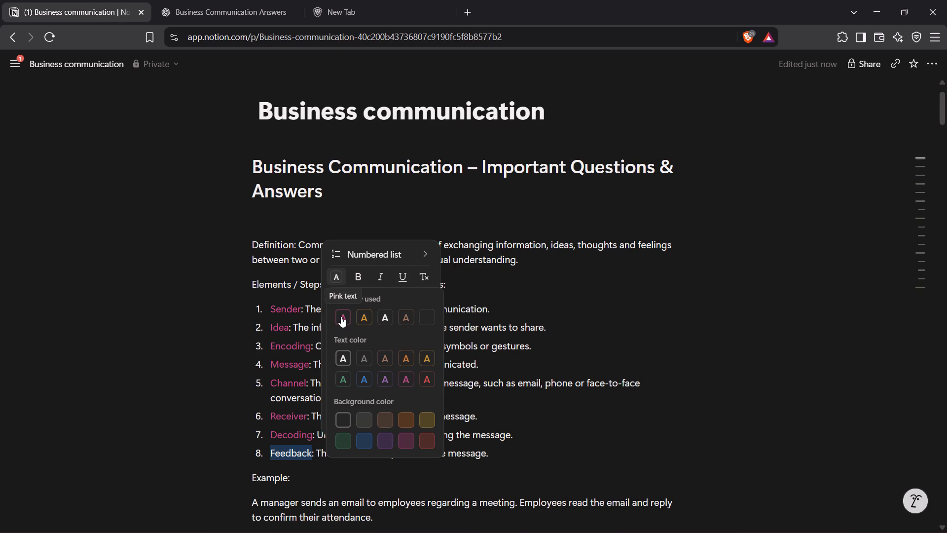
{"action": "left_click", "coordinate": [341, 316]}
{"action": "left_click", "coordinate": [601, 445]}
Join the manager email example paragraph onto its "Example:" label line above the section 1 conclusion, separated by a space.
{"action": "scroll", "coordinate": [601, 445], "scroll_direction": "down", "scroll_amount": 2}
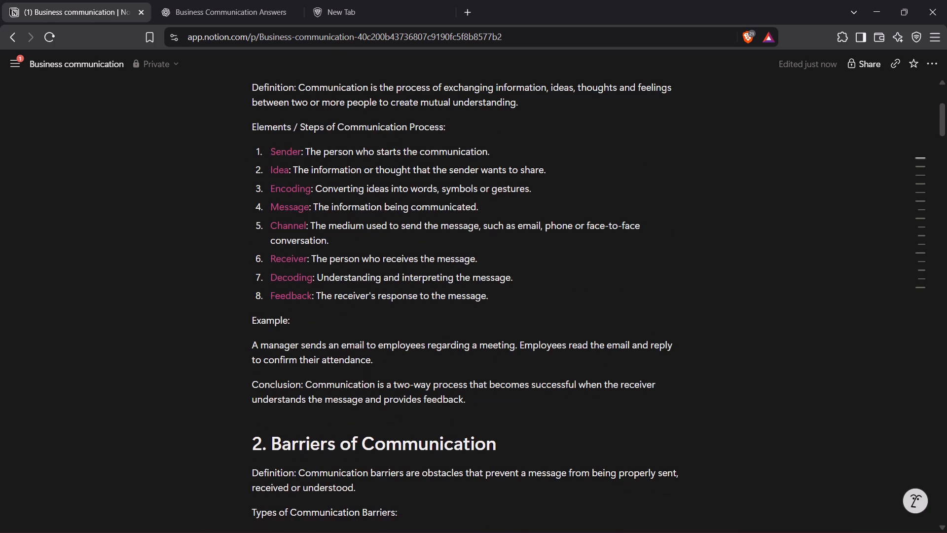
{"action": "scroll", "coordinate": [601, 445], "scroll_direction": "down", "scroll_amount": 2}
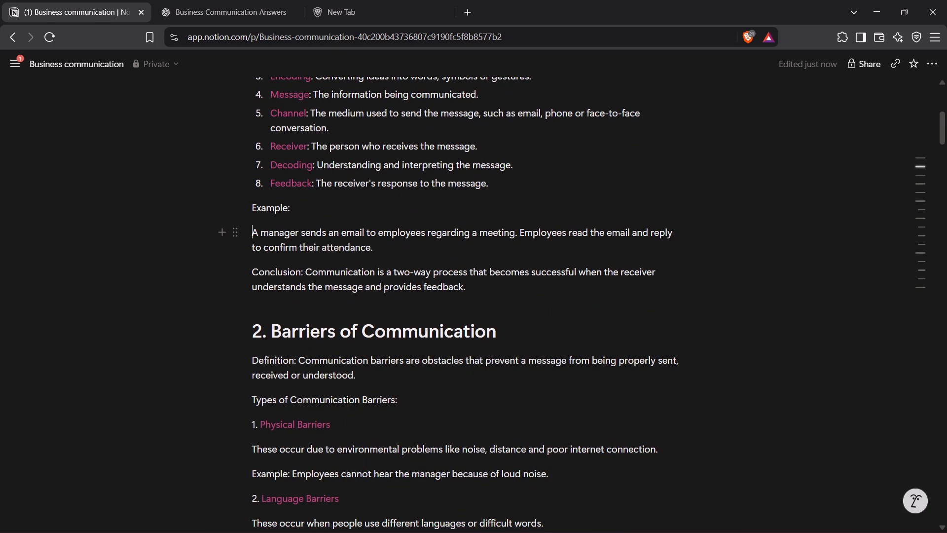
{"action": "left_click", "coordinate": [250, 229]}
{"action": "left_click", "coordinate": [250, 229]}
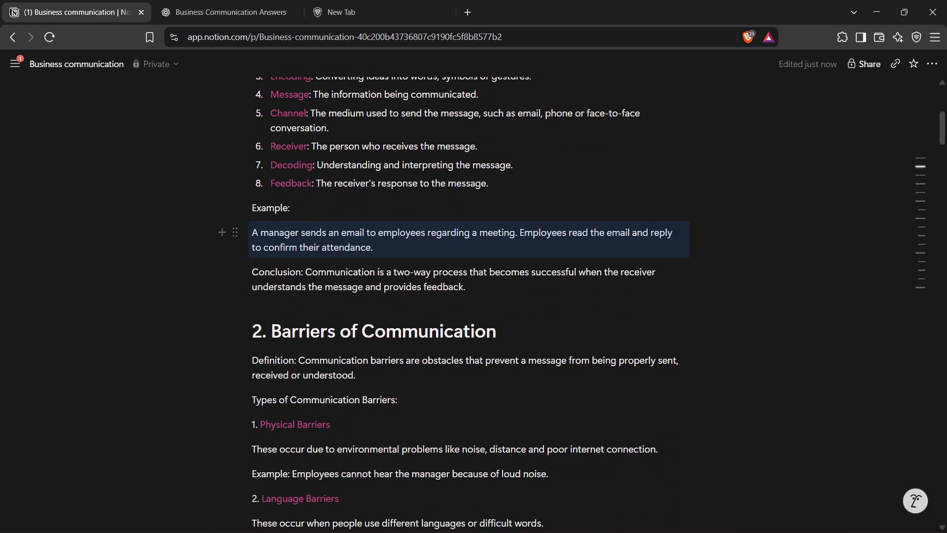
{"action": "key", "text": "Right"}
{"action": "left_click", "coordinate": [355, 250]}
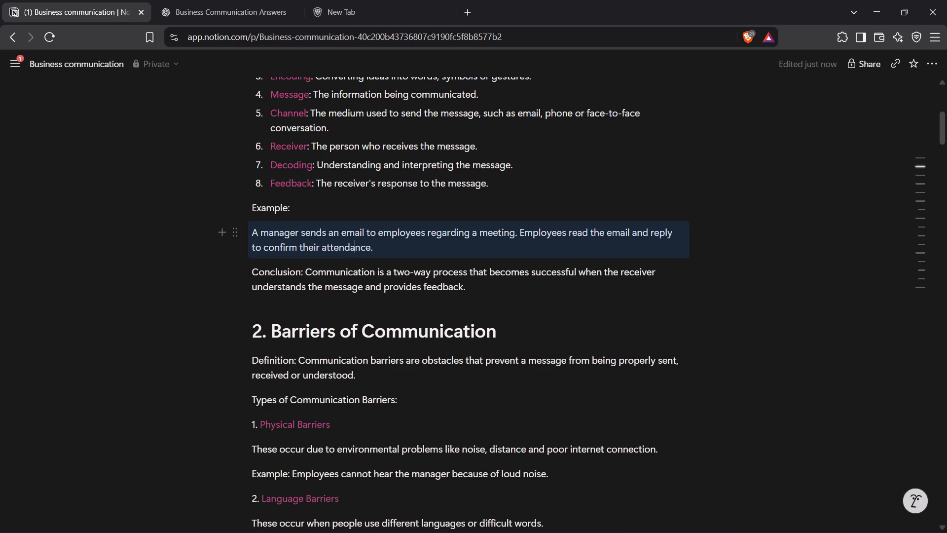
{"action": "key", "text": "Up"}
{"action": "key", "text": "Left"}
{"action": "key", "text": "Left"}
{"action": "key", "text": "Left"}
{"action": "key", "text": "Left"}
{"action": "key", "text": "Left"}
{"action": "key", "text": "Left"}
{"action": "key", "text": "Left"}
{"action": "key", "text": "Left"}
{"action": "key", "text": "Left"}
{"action": "key", "text": "Left"}
{"action": "key", "text": "Left"}
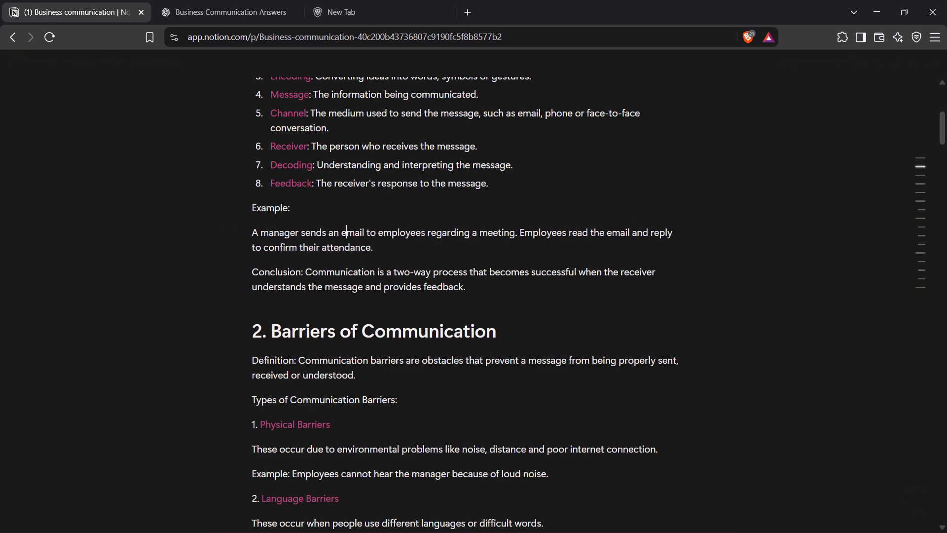
{"action": "key", "text": "Left"}
{"action": "key", "text": "Left"}
{"action": "key", "text": "Left"}
{"action": "key", "text": "Left"}
{"action": "key", "text": "Left"}
{"action": "key", "text": "Left"}
{"action": "key", "text": "Left"}
{"action": "key", "text": "Left"}
{"action": "key", "text": "Left"}
{"action": "key", "text": "Left"}
{"action": "key", "text": "BackSpace"}
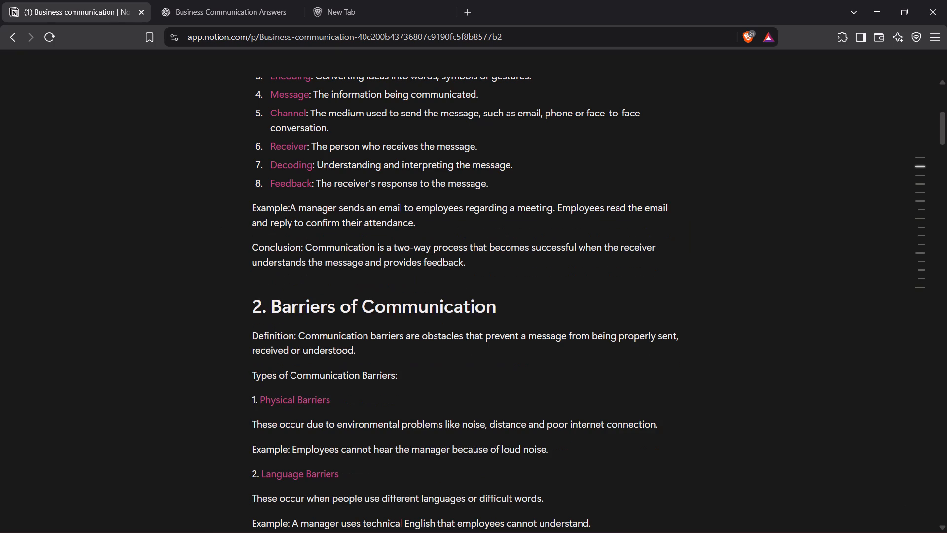
{"action": "key", "text": "space"}
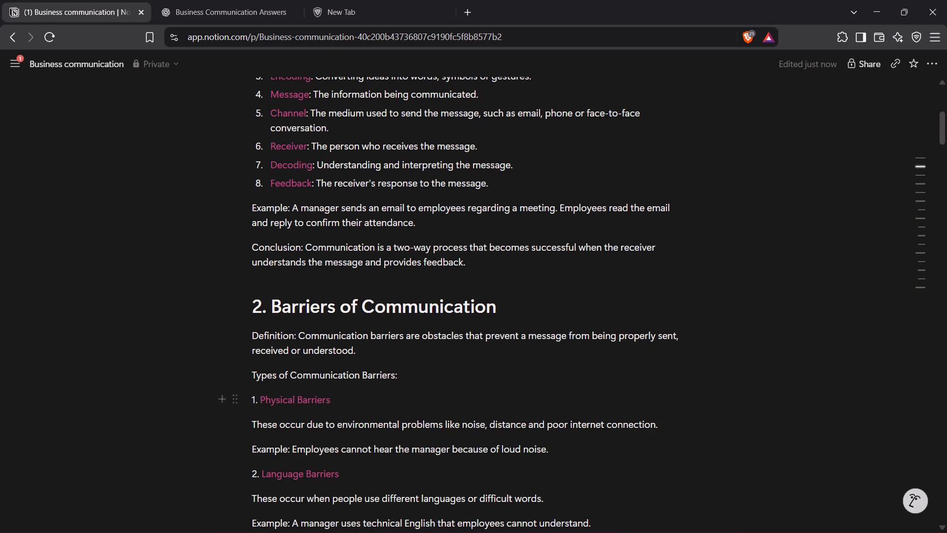
Review the notes from Barriers of Communication through the Seven C's table for key terms still uncolored.
{"action": "scroll", "coordinate": [421, 393], "scroll_direction": "down", "scroll_amount": 3}
{"action": "scroll", "coordinate": [421, 393], "scroll_direction": "up", "scroll_amount": 1}
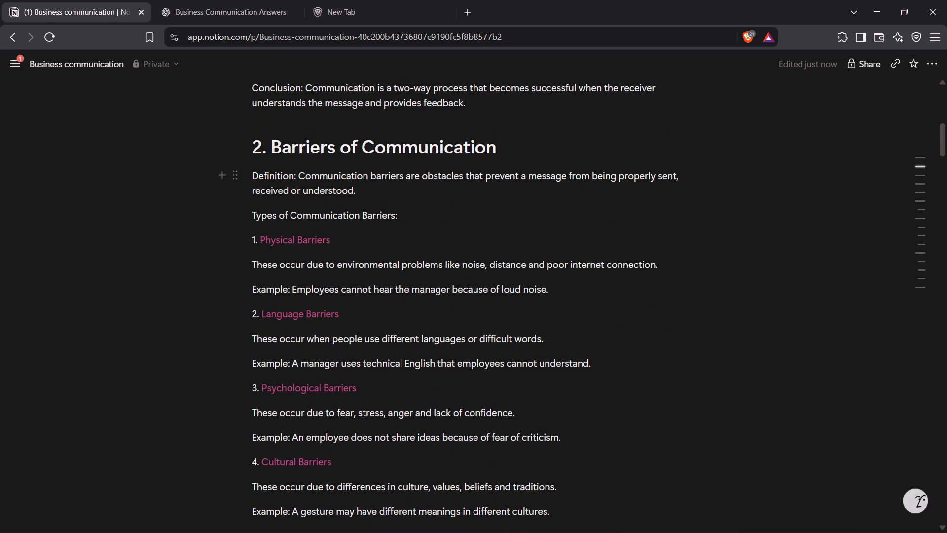
{"action": "scroll", "coordinate": [297, 169], "scroll_direction": "down", "scroll_amount": 11}
{"action": "scroll", "coordinate": [297, 169], "scroll_direction": "down", "scroll_amount": 11}
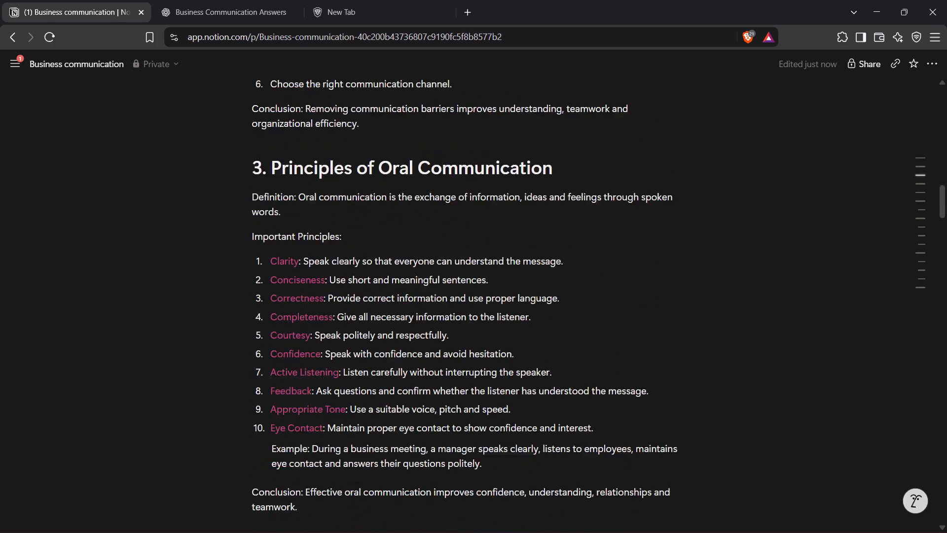
{"action": "scroll", "coordinate": [297, 169], "scroll_direction": "up", "scroll_amount": 1}
{"action": "scroll", "coordinate": [297, 169], "scroll_direction": "down", "scroll_amount": 1}
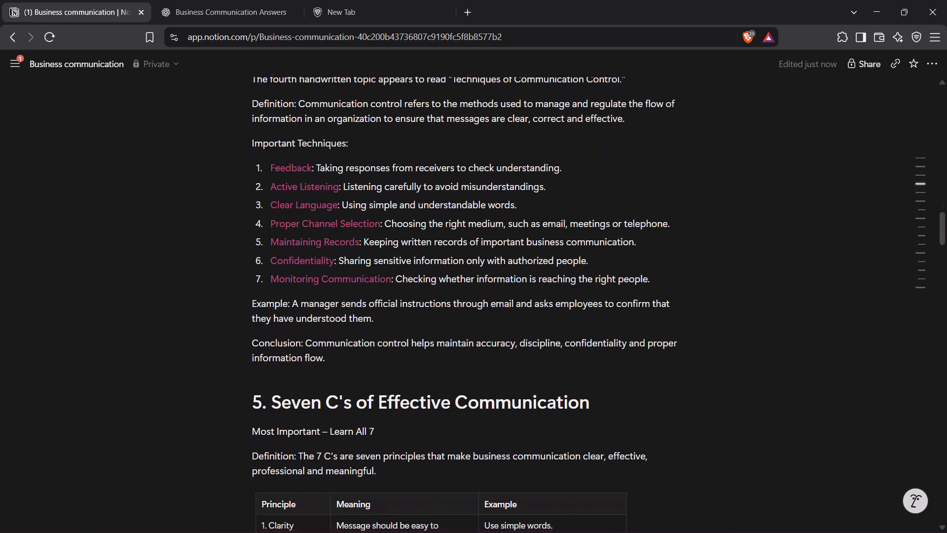
{"action": "scroll", "coordinate": [297, 169], "scroll_direction": "down", "scroll_amount": 2}
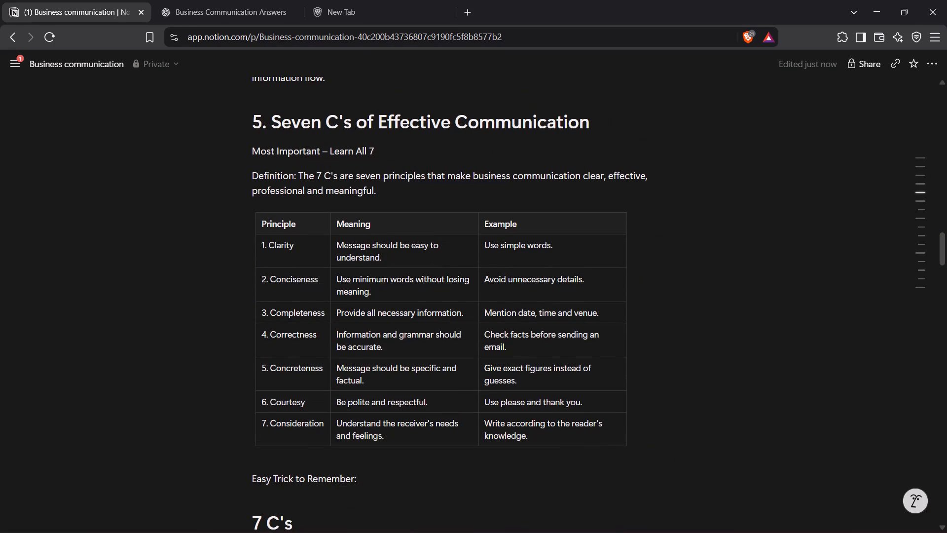
{"action": "scroll", "coordinate": [322, 298], "scroll_direction": "right", "scroll_amount": 1}
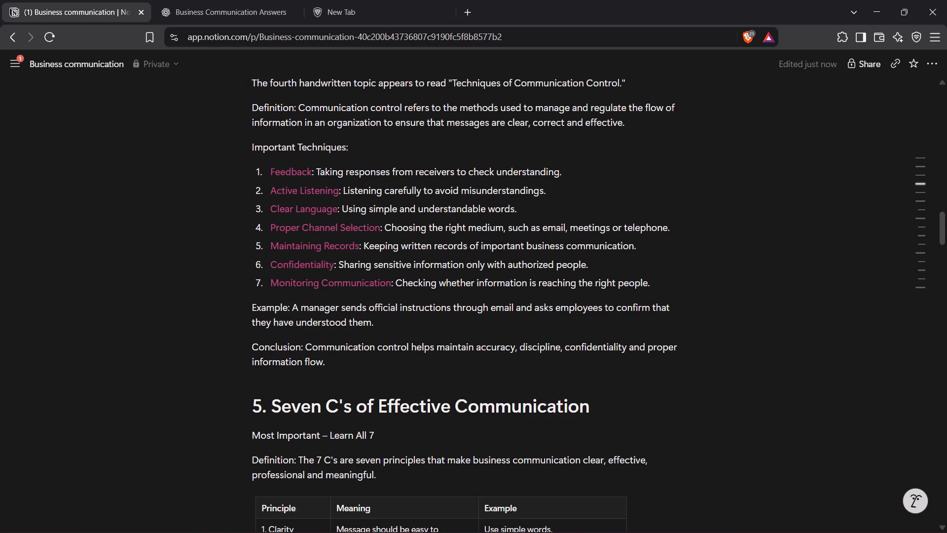
{"action": "scroll", "coordinate": [322, 298], "scroll_direction": "right", "scroll_amount": 1}
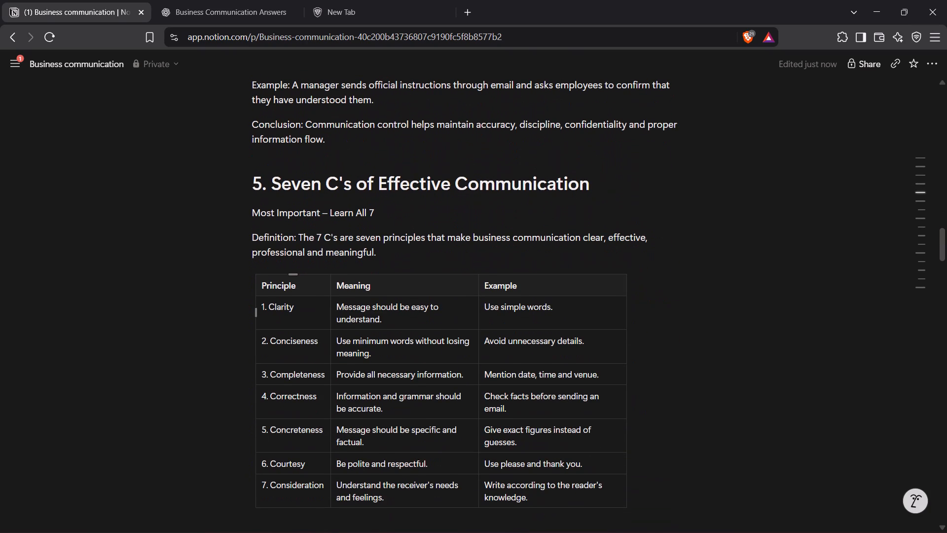
Color the terms Clarity and Conciseness pink in the Principle column of the Seven C's table.
{"action": "double_click", "coordinate": [291, 304]}
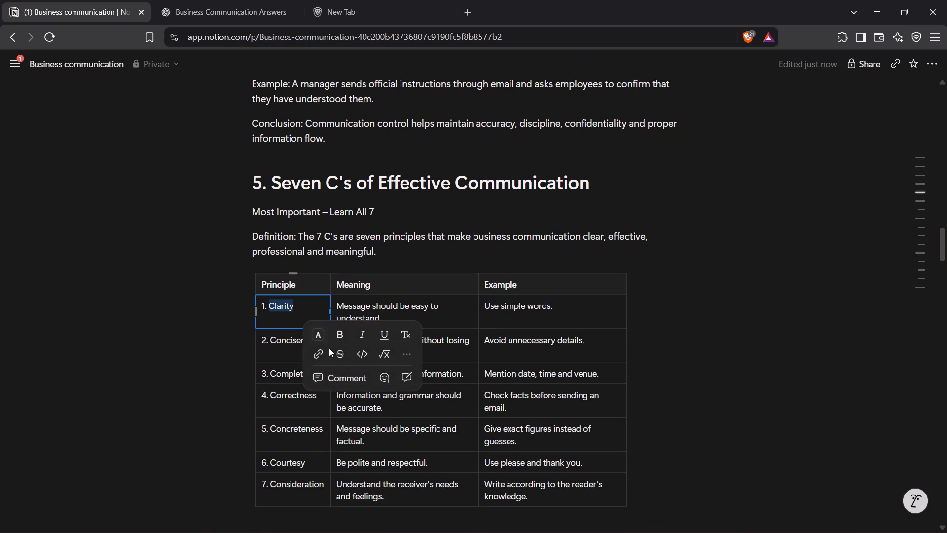
{"action": "left_click", "coordinate": [319, 339]}
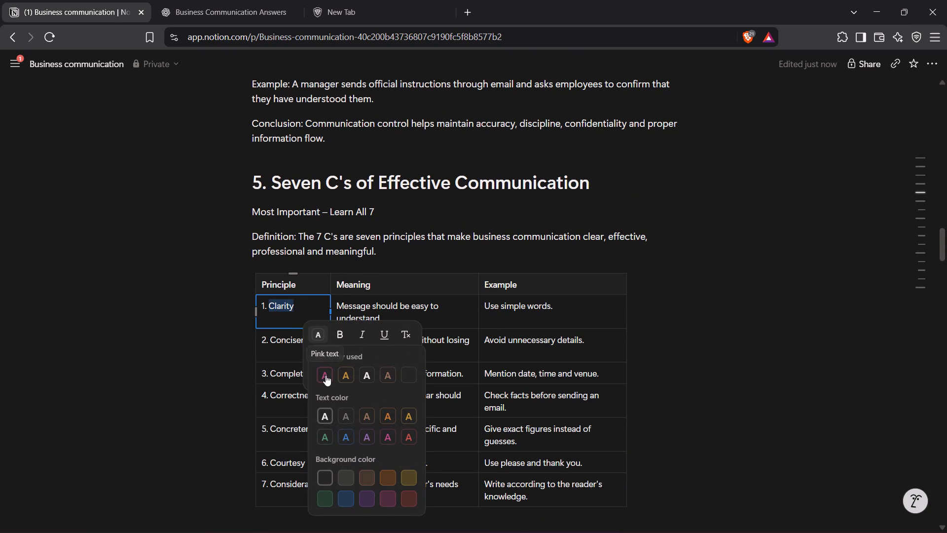
{"action": "left_click", "coordinate": [326, 375]}
{"action": "left_click", "coordinate": [286, 342]}
{"action": "triple_click", "coordinate": [286, 342]}
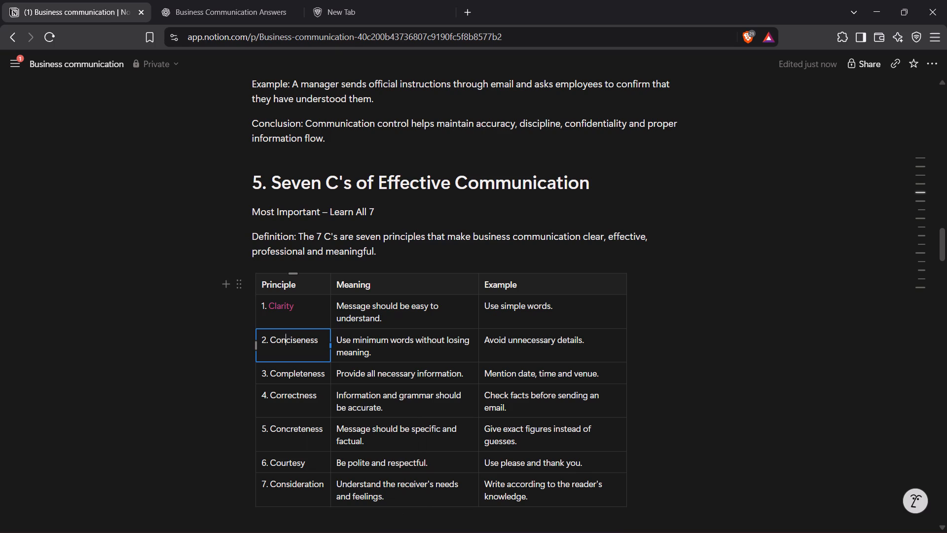
{"action": "double_click", "coordinate": [301, 342]}
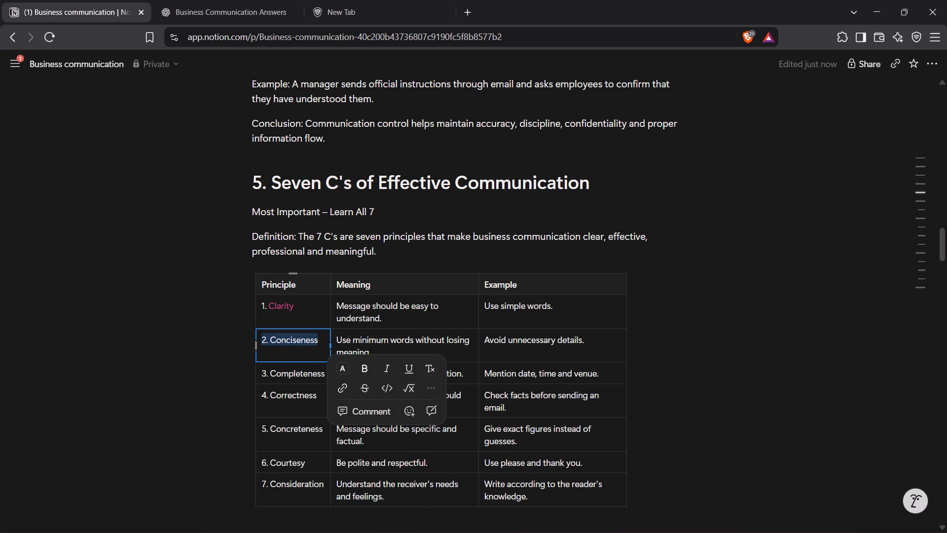
{"action": "left_click", "coordinate": [345, 365]}
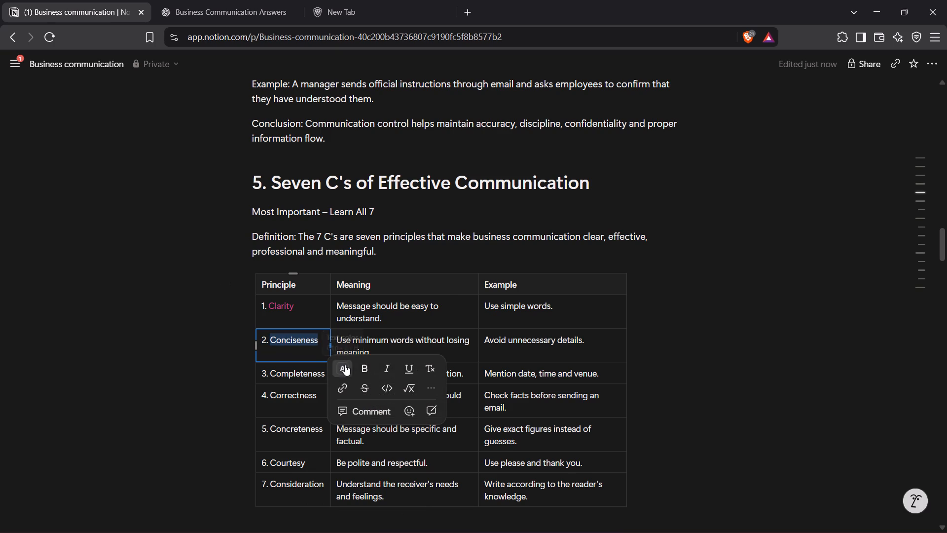
{"action": "left_click", "coordinate": [348, 219]}
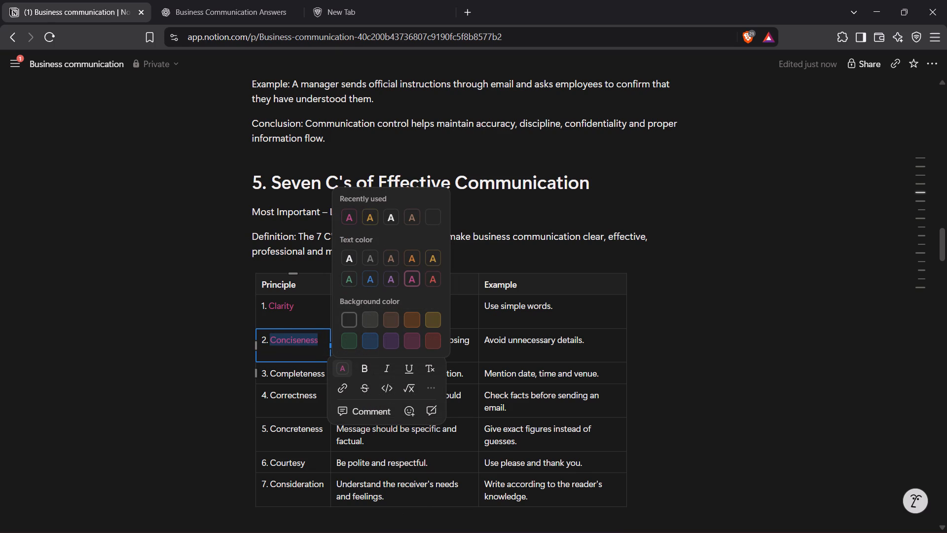
Color the terms Completeness and Correctness pink in the Principle column of the Seven C's table.
{"action": "left_click", "coordinate": [313, 378]}
{"action": "triple_click", "coordinate": [313, 378]}
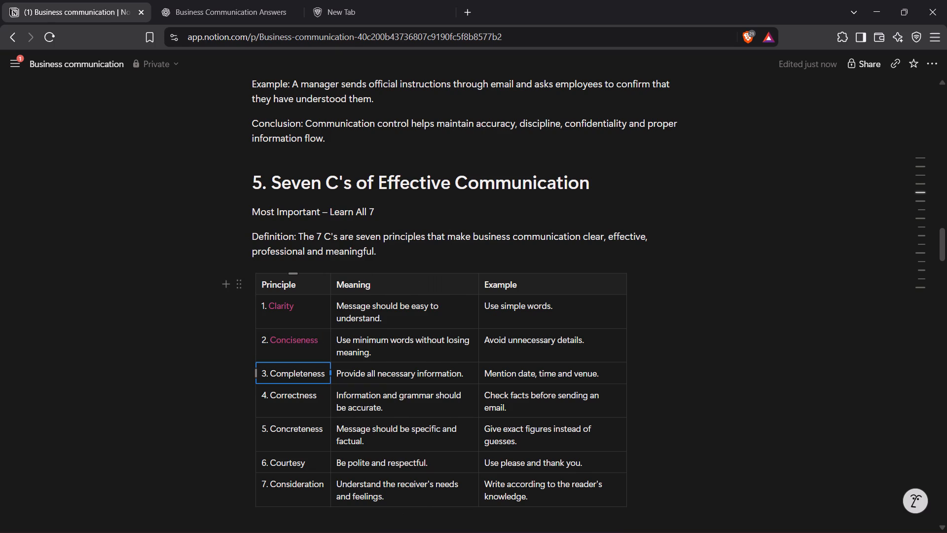
{"action": "left_click", "coordinate": [313, 378]}
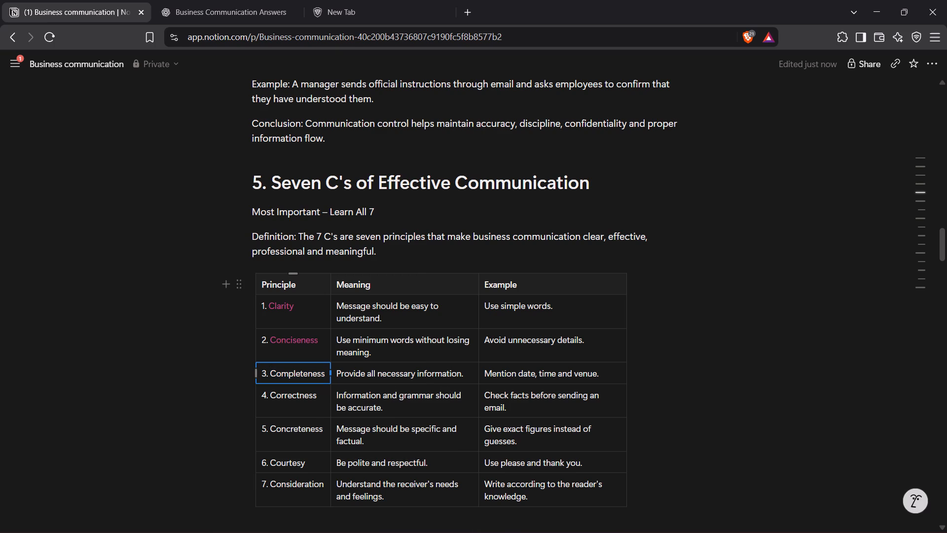
{"action": "double_click", "coordinate": [313, 378]}
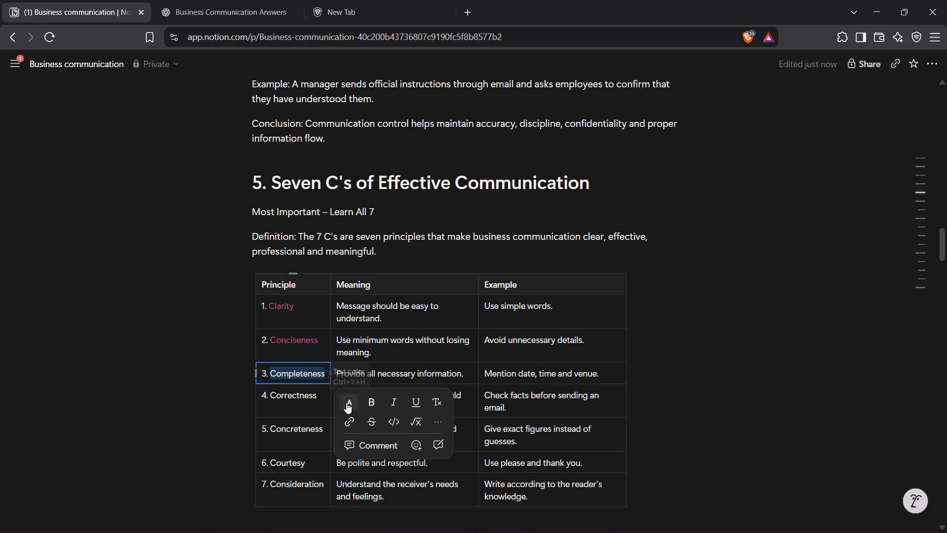
{"action": "left_click", "coordinate": [346, 403]}
{"action": "left_click", "coordinate": [354, 250]}
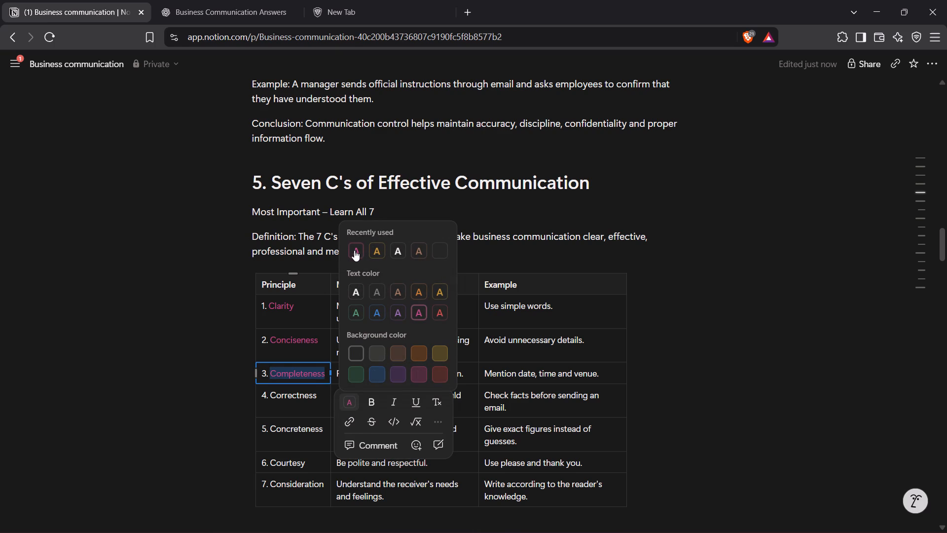
{"action": "double_click", "coordinate": [293, 395]}
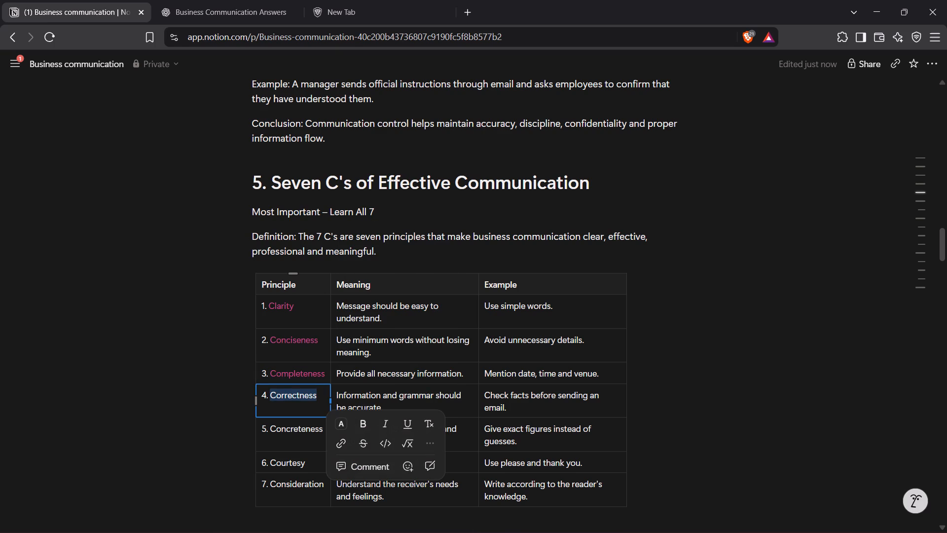
{"action": "left_click", "coordinate": [342, 422]}
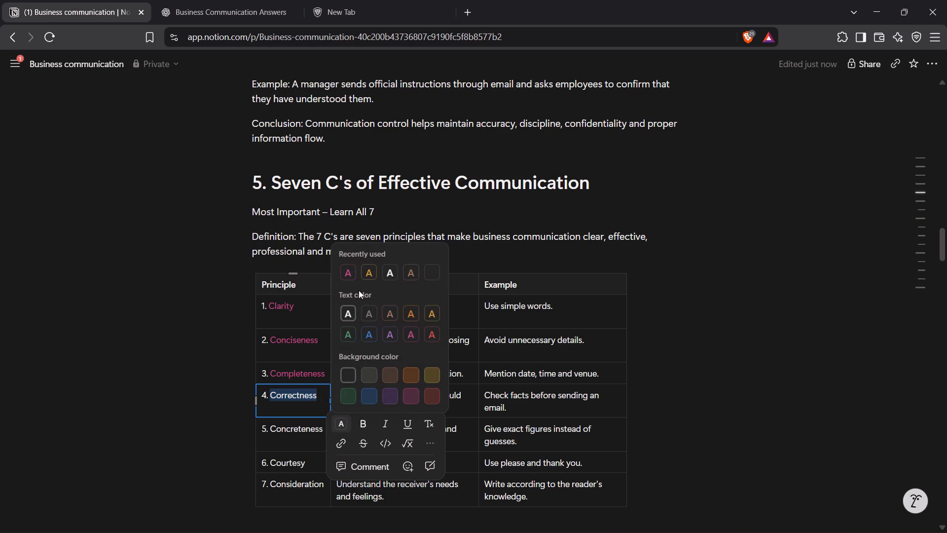
{"action": "left_click", "coordinate": [353, 276]}
{"action": "left_click", "coordinate": [311, 400]}
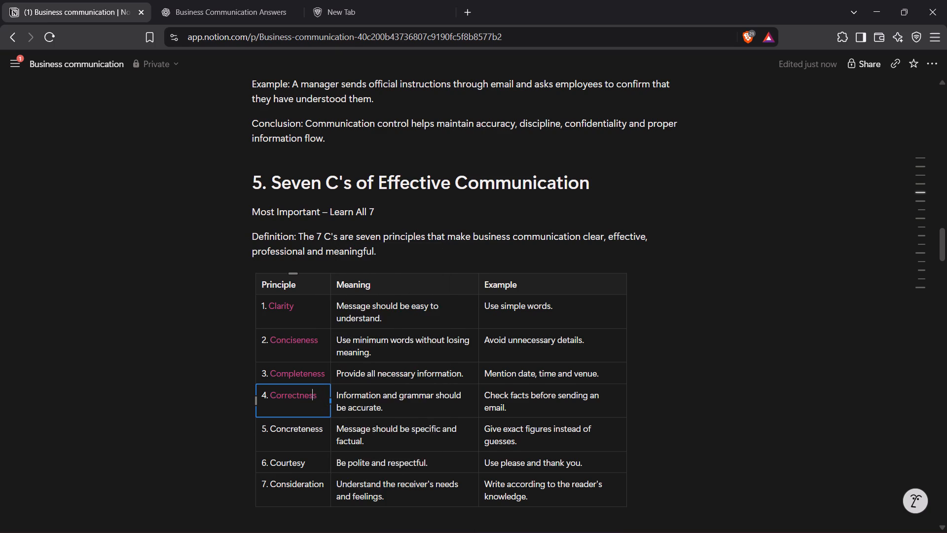
Color the terms Concreteness, Courtesy and Consideration pink in the Principle column of the Seven C's table.
{"action": "scroll", "coordinate": [311, 400], "scroll_direction": "down", "scroll_amount": 1}
{"action": "left_click", "coordinate": [315, 343]}
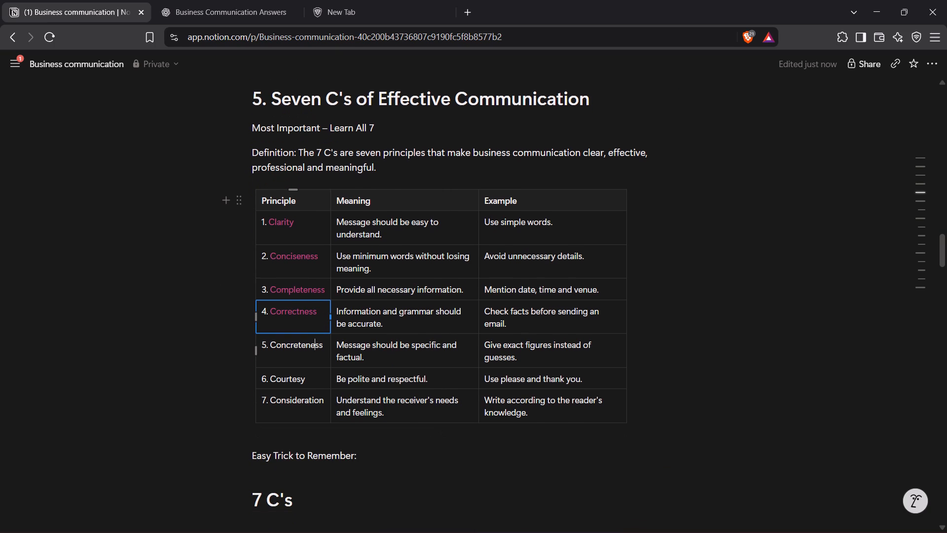
{"action": "double_click", "coordinate": [315, 343]}
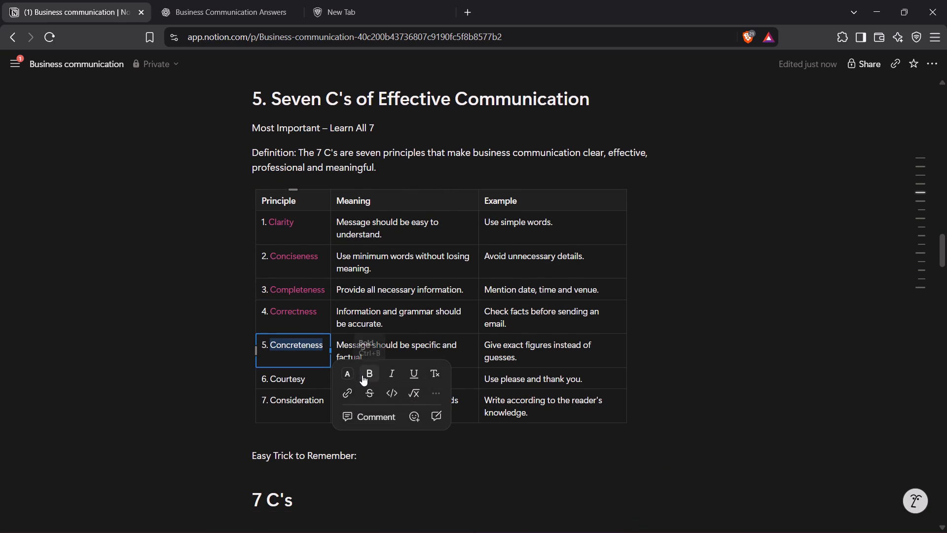
{"action": "left_click", "coordinate": [348, 367]}
{"action": "left_click", "coordinate": [352, 225]}
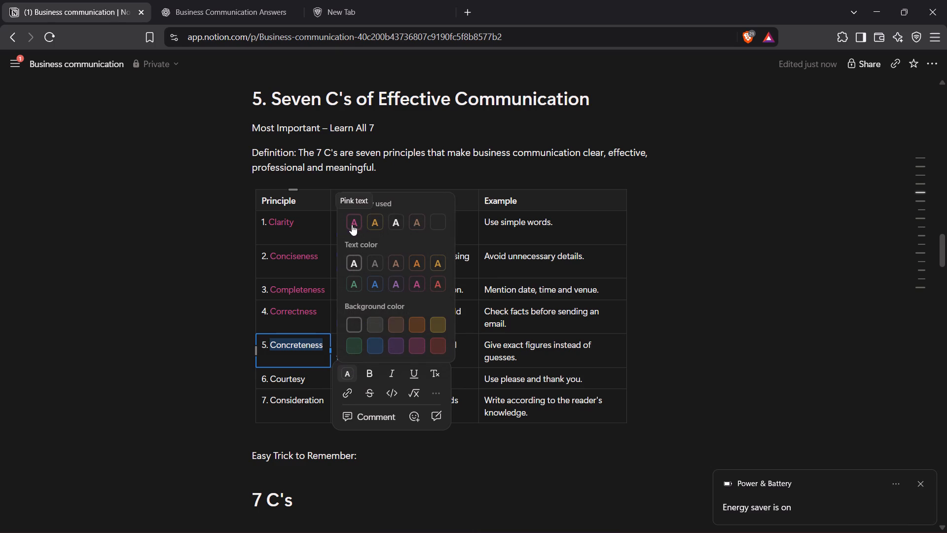
{"action": "triple_click", "coordinate": [299, 382]}
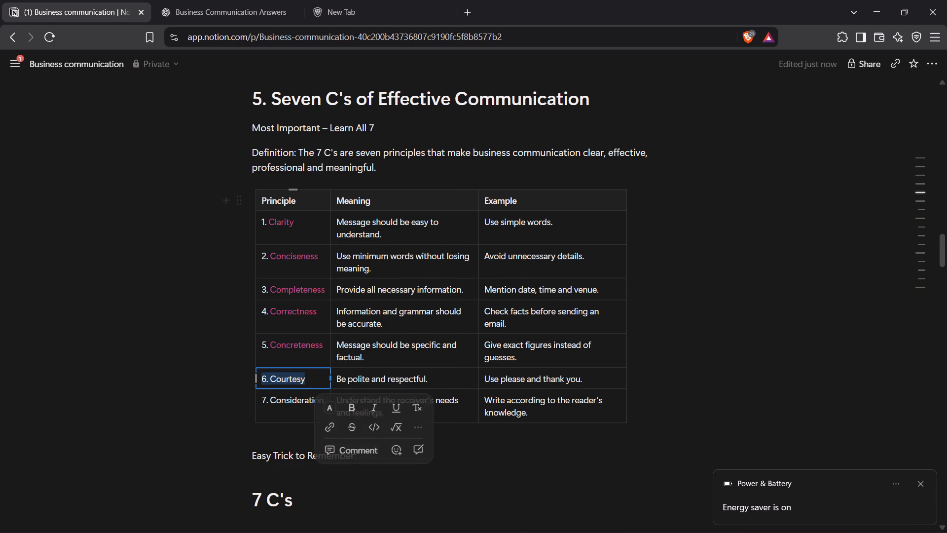
{"action": "double_click", "coordinate": [299, 382]}
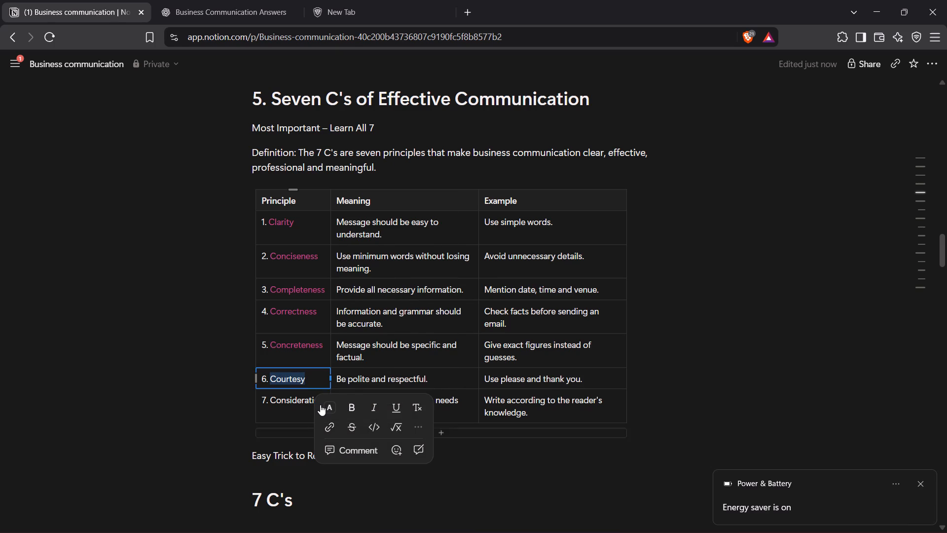
{"action": "left_click", "coordinate": [321, 406]}
{"action": "left_click", "coordinate": [334, 260]}
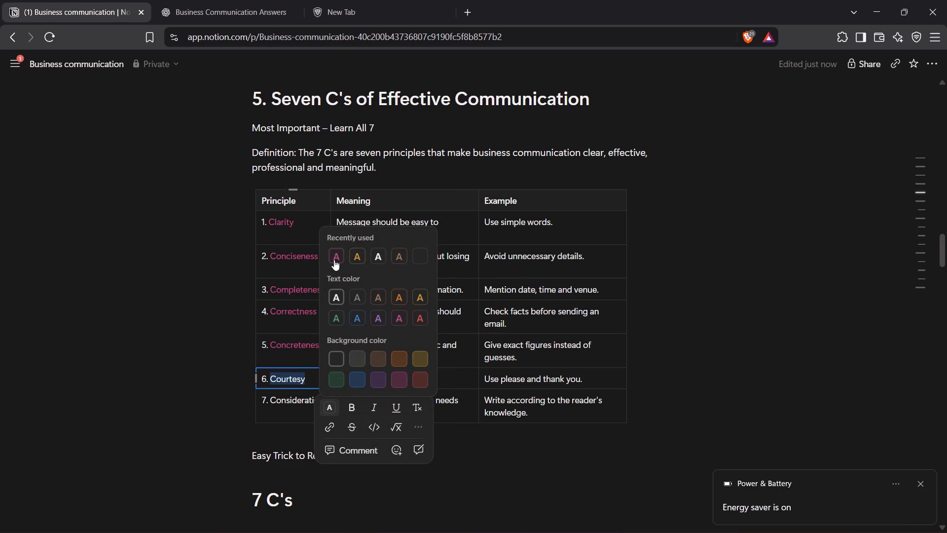
{"action": "left_click", "coordinate": [305, 410]}
{"action": "double_click", "coordinate": [305, 410]}
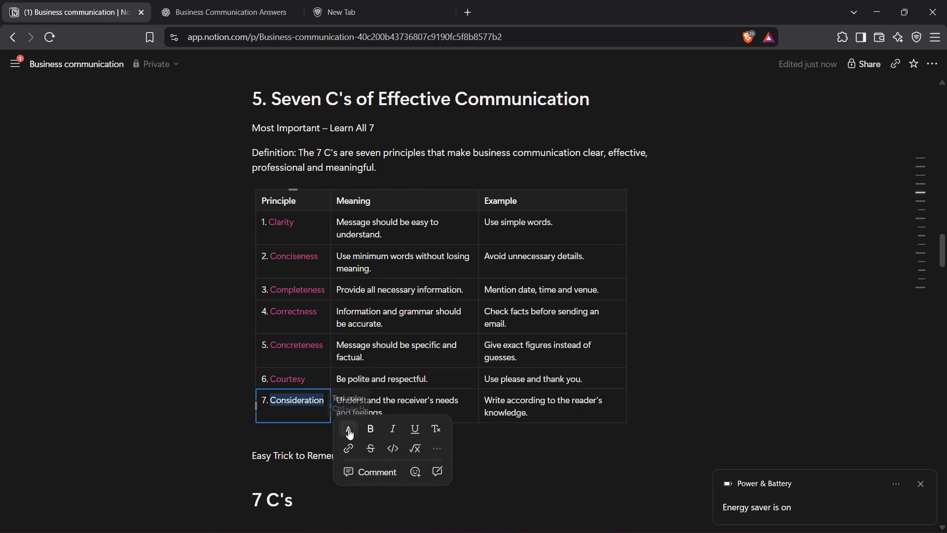
{"action": "left_click", "coordinate": [348, 429]}
{"action": "left_click", "coordinate": [357, 282]}
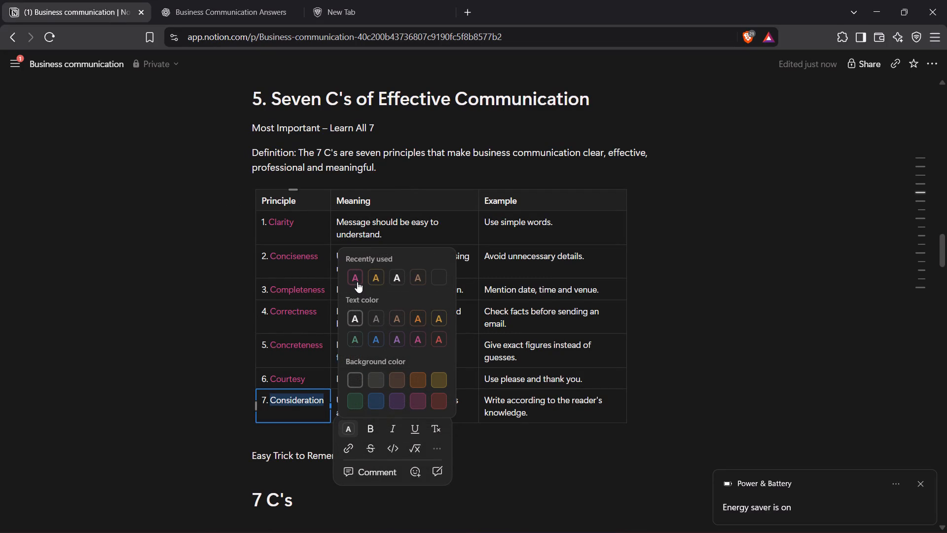
Review the notes from the Seven C's table to the end of the Final Exam Revision section for key terms still uncolored.
{"action": "left_click", "coordinate": [276, 501]}
{"action": "scroll", "coordinate": [276, 501], "scroll_direction": "down", "scroll_amount": 2}
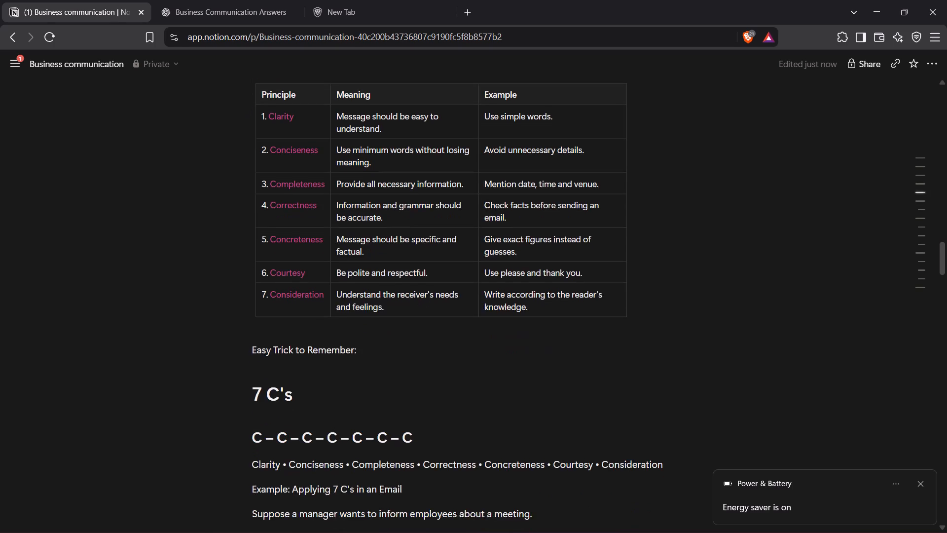
{"action": "scroll", "coordinate": [276, 501], "scroll_direction": "down", "scroll_amount": 4}
{"action": "scroll", "coordinate": [276, 501], "scroll_direction": "up", "scroll_amount": 3}
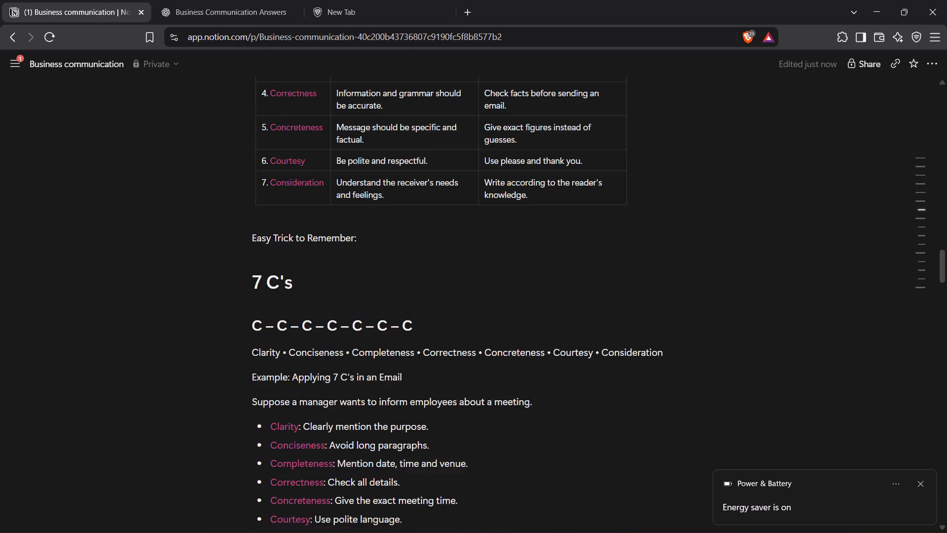
{"action": "scroll", "coordinate": [276, 501], "scroll_direction": "up", "scroll_amount": 2}
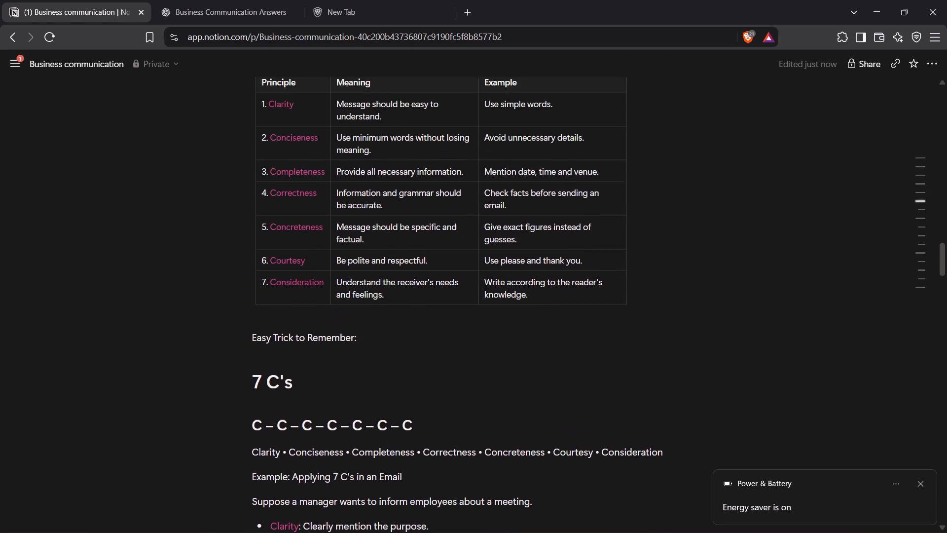
{"action": "scroll", "coordinate": [276, 501], "scroll_direction": "down", "scroll_amount": 1}
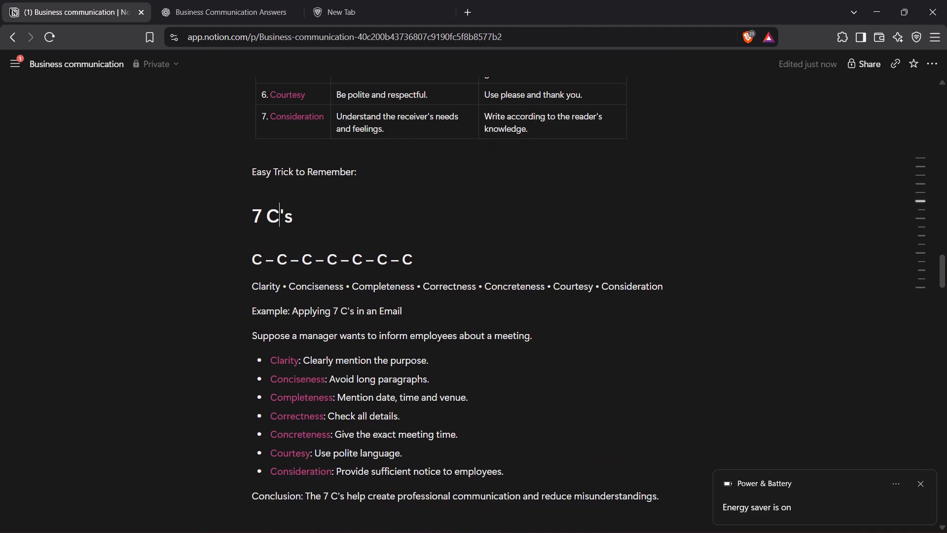
{"action": "scroll", "coordinate": [276, 501], "scroll_direction": "down", "scroll_amount": 7}
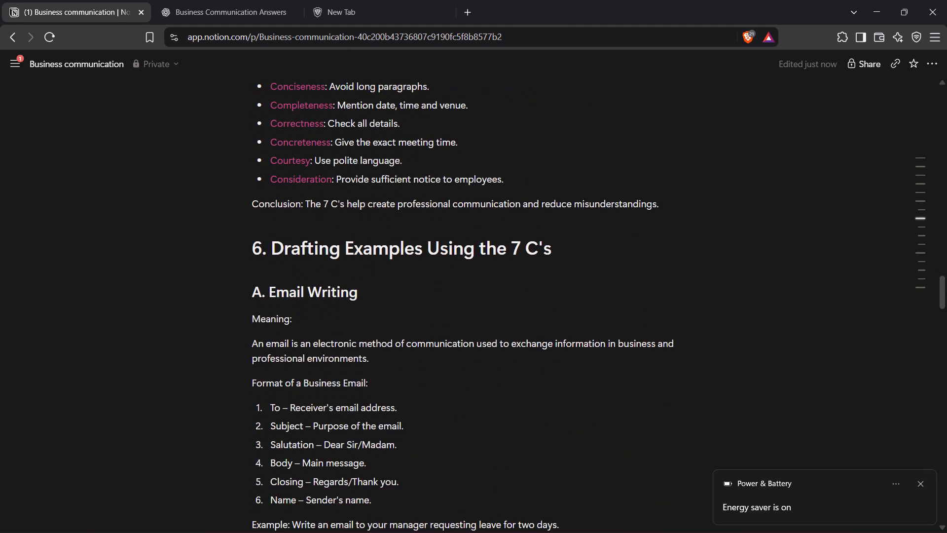
{"action": "scroll", "coordinate": [276, 501], "scroll_direction": "down", "scroll_amount": 5}
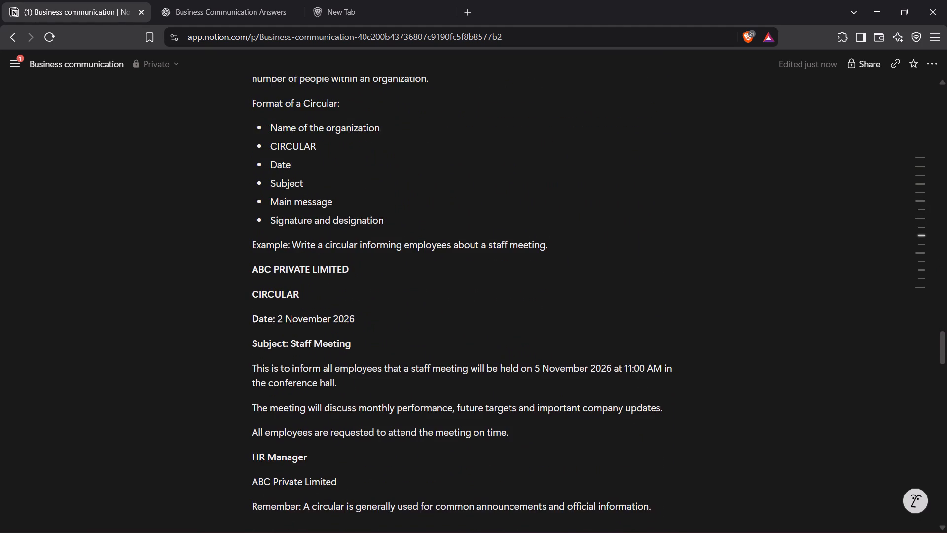
{"action": "scroll", "coordinate": [276, 501], "scroll_direction": "down", "scroll_amount": 7}
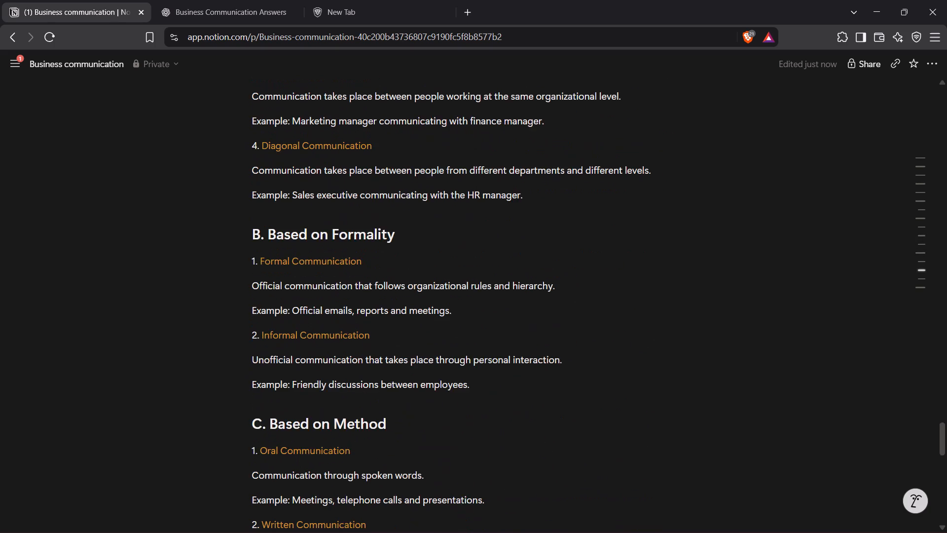
{"action": "scroll", "coordinate": [276, 501], "scroll_direction": "down", "scroll_amount": 4}
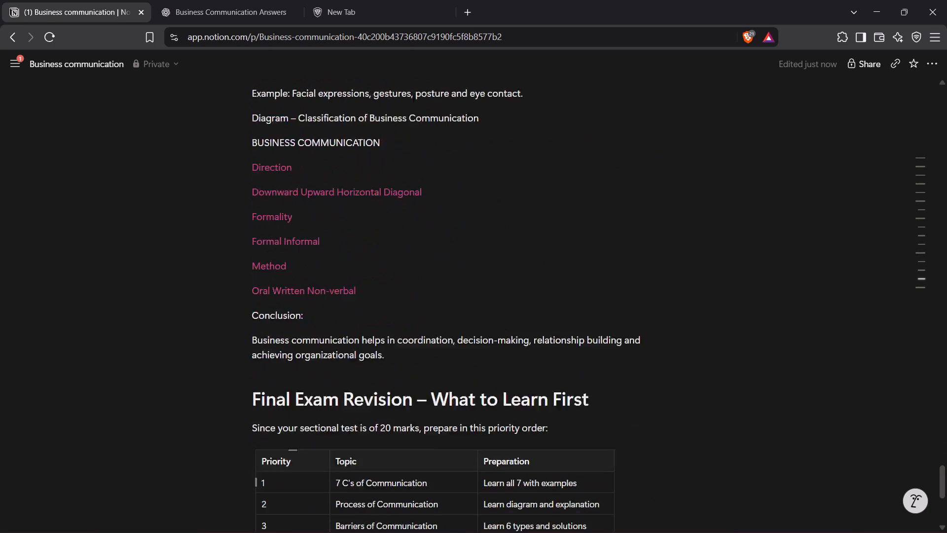
{"action": "scroll", "coordinate": [276, 501], "scroll_direction": "down", "scroll_amount": 4}
Return to the beginning of the notes and review the Communication Process definition, steps, example and conclusion.
{"action": "scroll", "coordinate": [276, 501], "scroll_direction": "up", "scroll_amount": 8}
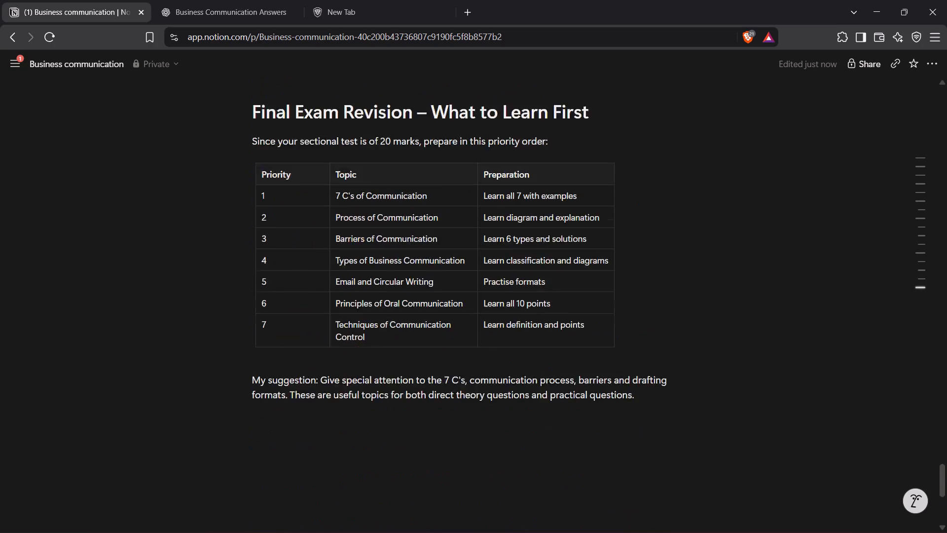
{"action": "scroll", "coordinate": [276, 501], "scroll_direction": "up", "scroll_amount": 15}
{"action": "scroll", "coordinate": [276, 501], "scroll_direction": "up", "scroll_amount": 16}
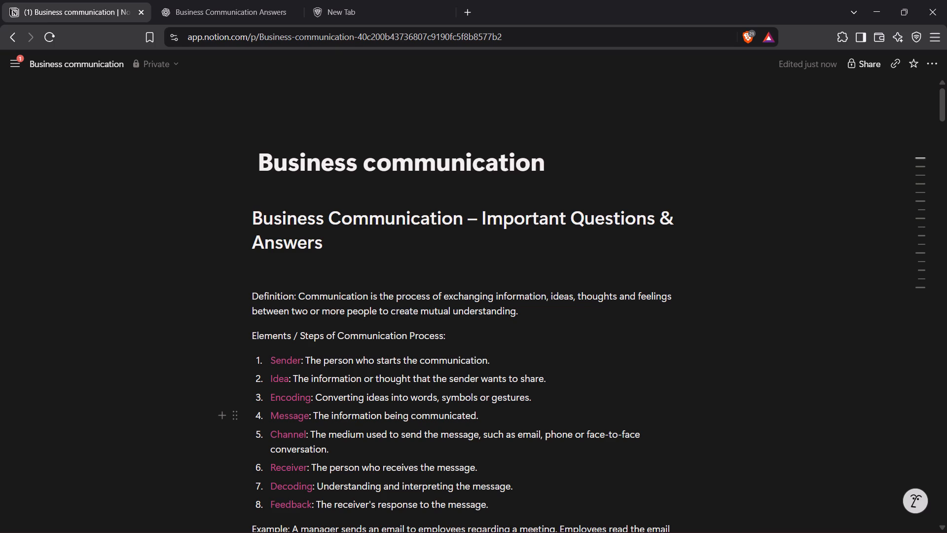
{"action": "scroll", "coordinate": [388, 420], "scroll_direction": "down", "scroll_amount": 1}
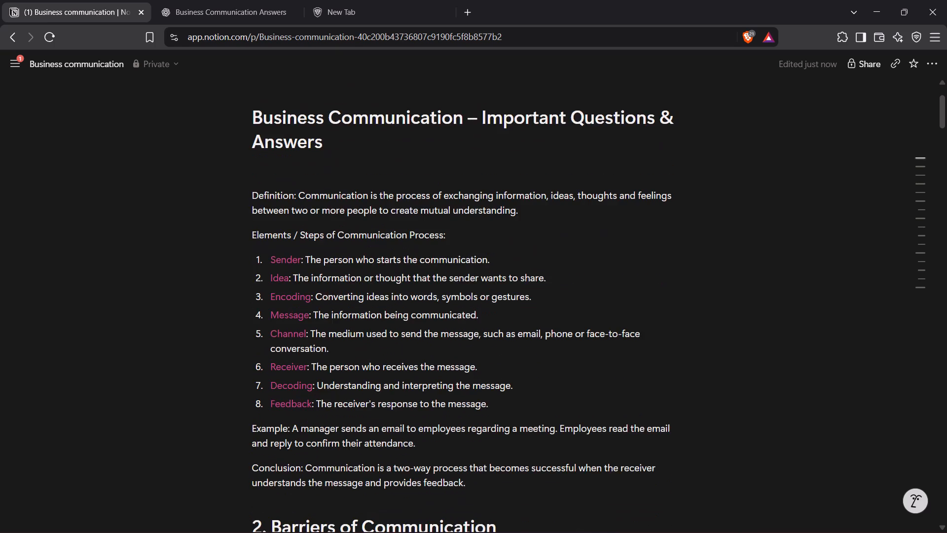
{"action": "scroll", "coordinate": [388, 420], "scroll_direction": "down", "scroll_amount": 1}
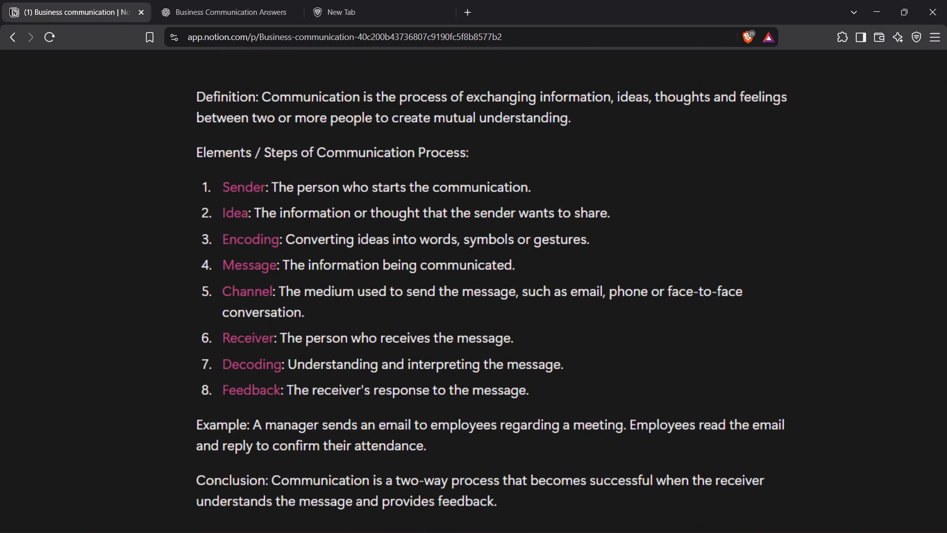
{"action": "scroll", "coordinate": [388, 420], "scroll_direction": "down", "scroll_amount": 1}
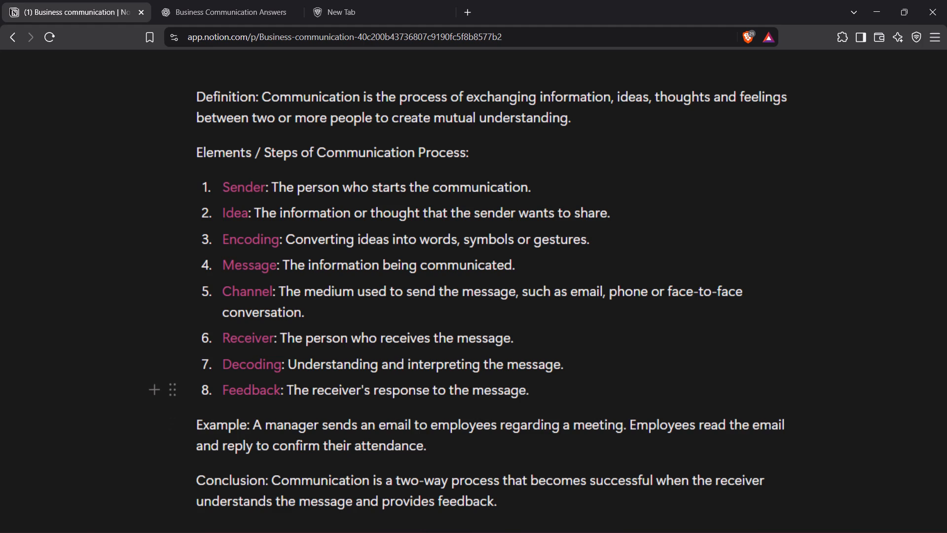
{"action": "scroll", "coordinate": [359, 395], "scroll_direction": "down", "scroll_amount": 1}
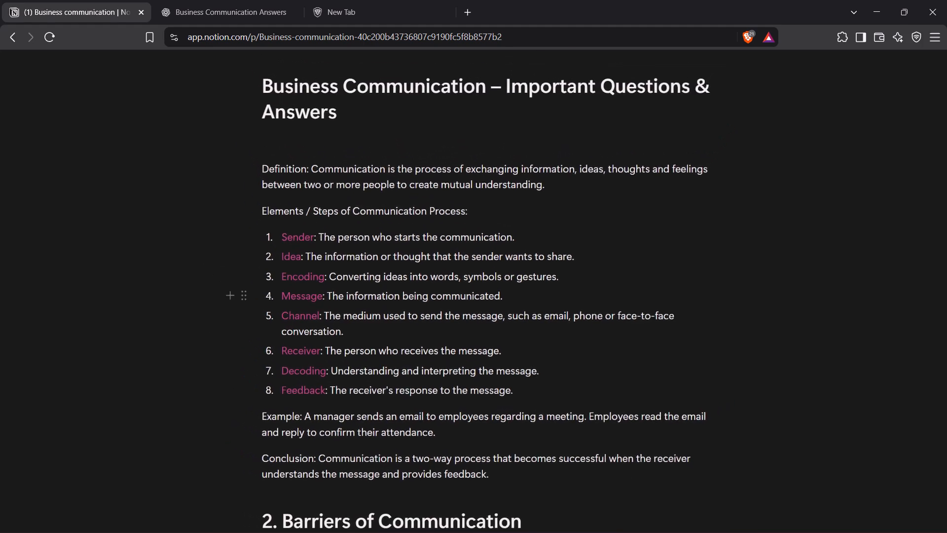
{"action": "scroll", "coordinate": [463, 260], "scroll_direction": "down", "scroll_amount": 1}
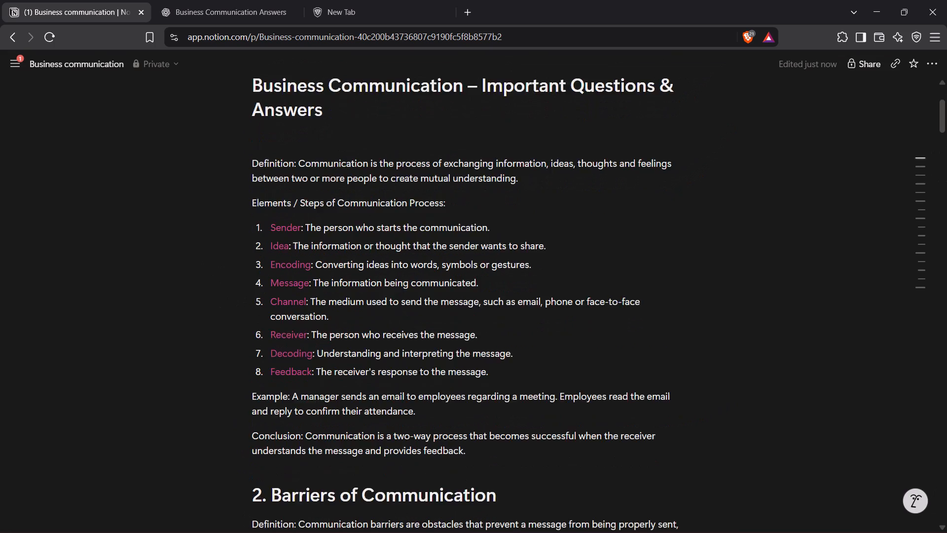
{"action": "scroll", "coordinate": [463, 260], "scroll_direction": "down", "scroll_amount": 1}
{"action": "scroll", "coordinate": [463, 260], "scroll_direction": "up", "scroll_amount": 1}
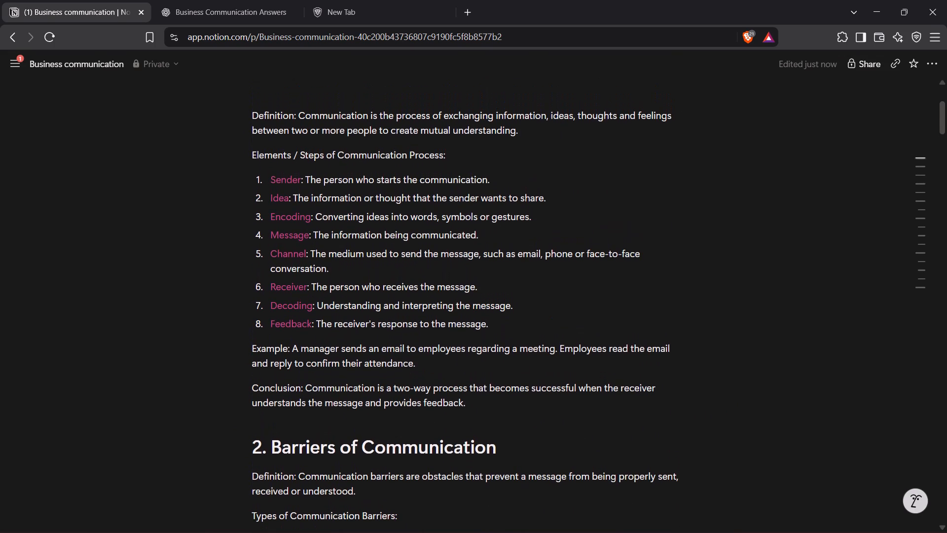
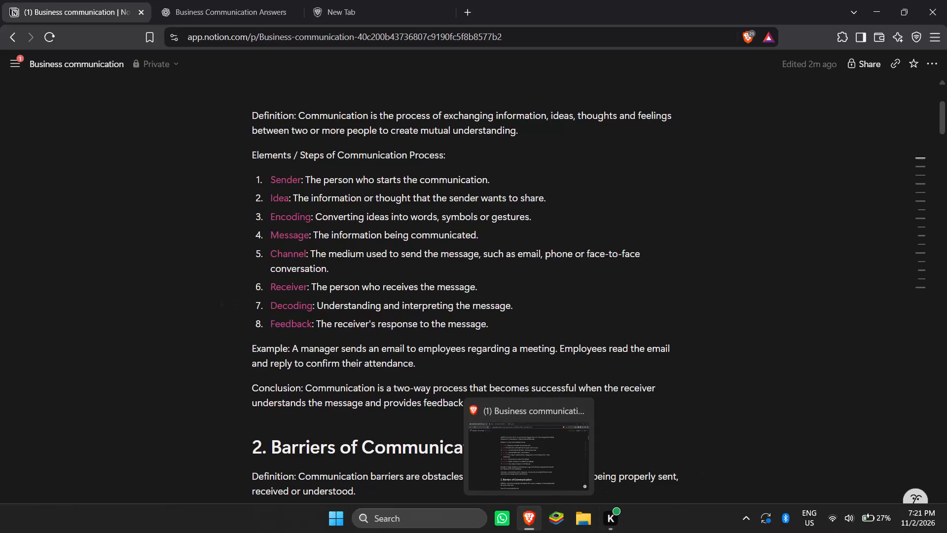
Read the opening section on the definition and elements of the communication process, enlarging the text for easier reading.
{"action": "left_click", "coordinate": [425, 287]}
{"action": "scroll", "coordinate": [425, 287], "scroll_direction": "up", "scroll_amount": 3}
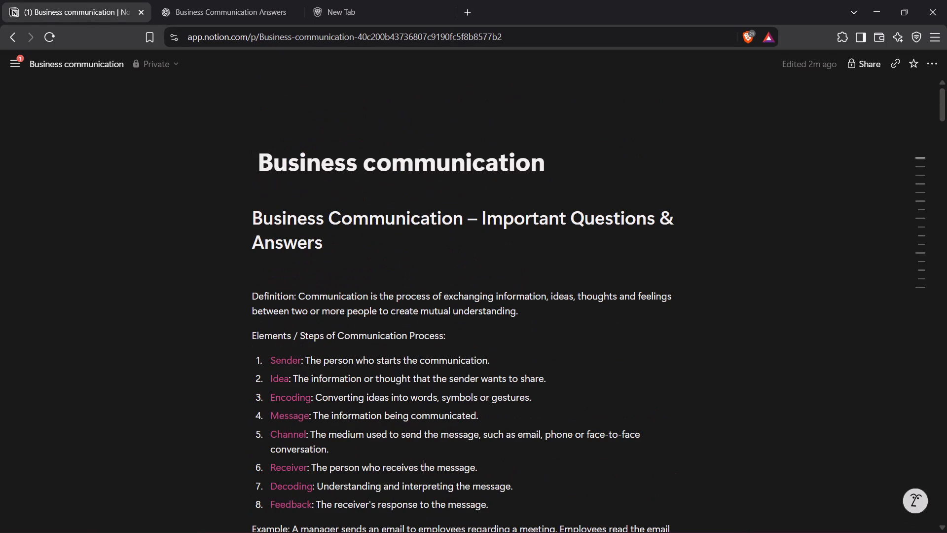
{"action": "scroll", "coordinate": [425, 287], "scroll_direction": "down", "scroll_amount": 1}
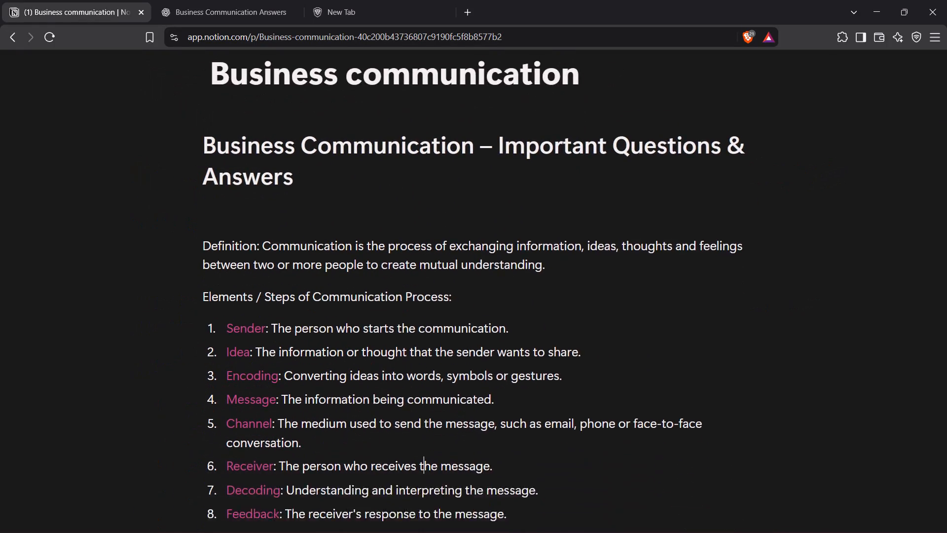
{"action": "scroll", "coordinate": [425, 287], "scroll_direction": "down", "scroll_amount": 2}
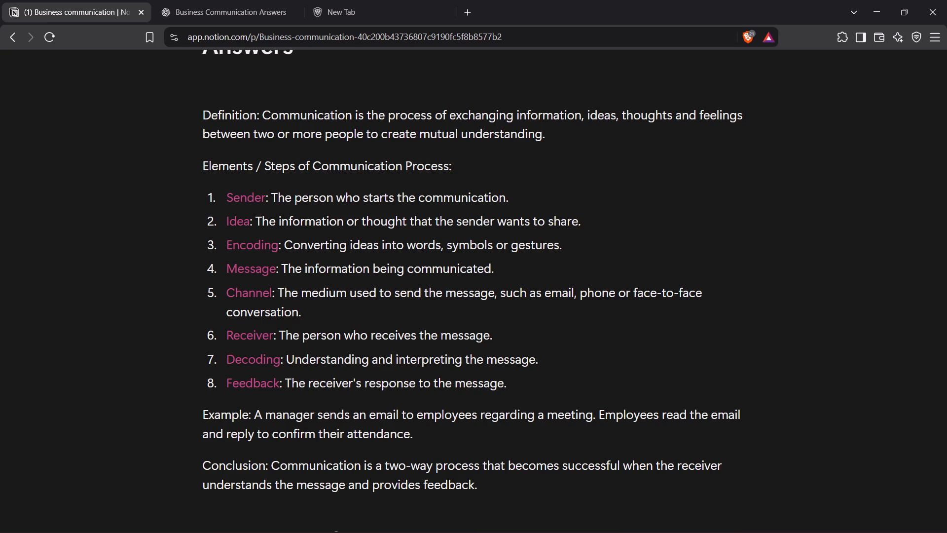
{"action": "scroll", "coordinate": [425, 287], "scroll_direction": "down", "scroll_amount": 5}
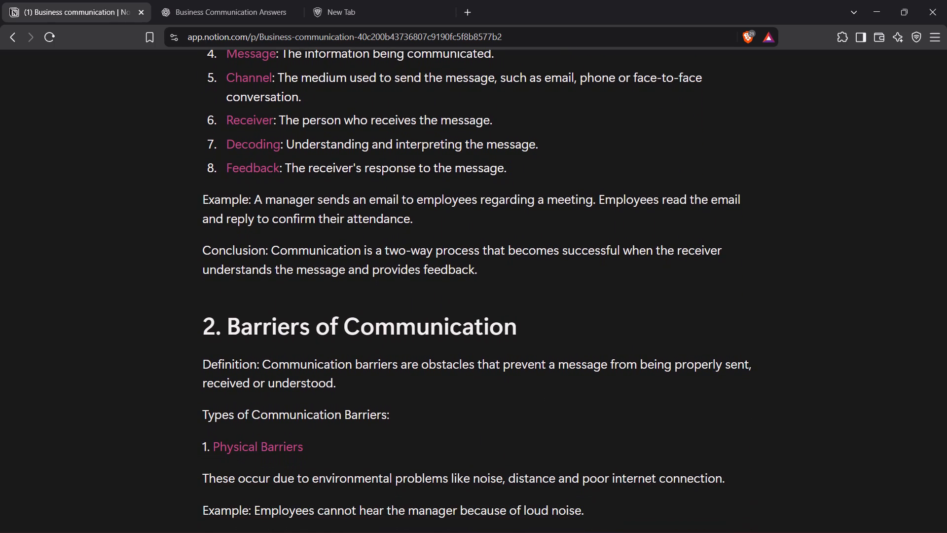
{"action": "scroll", "coordinate": [425, 287], "scroll_direction": "down", "scroll_amount": 3}
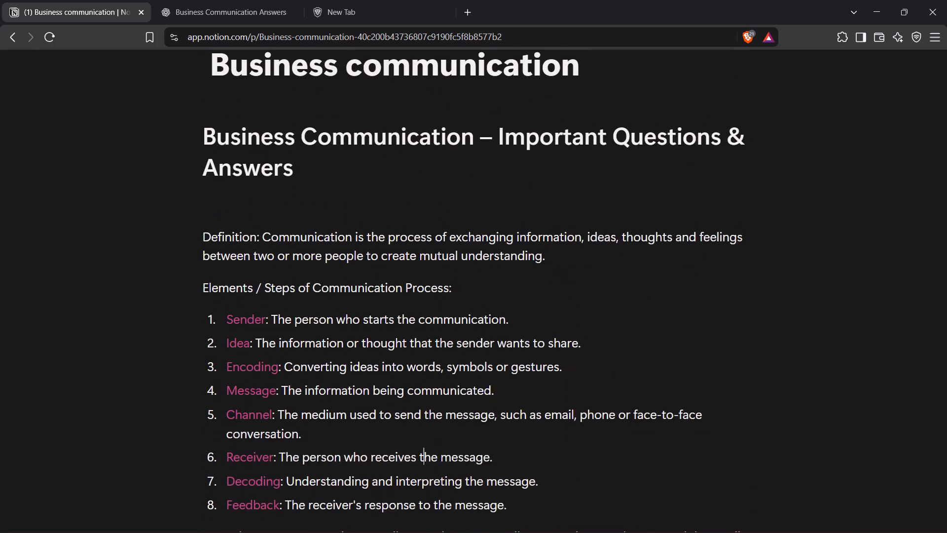
{"action": "scroll", "coordinate": [425, 287], "scroll_direction": "down", "scroll_amount": 1}
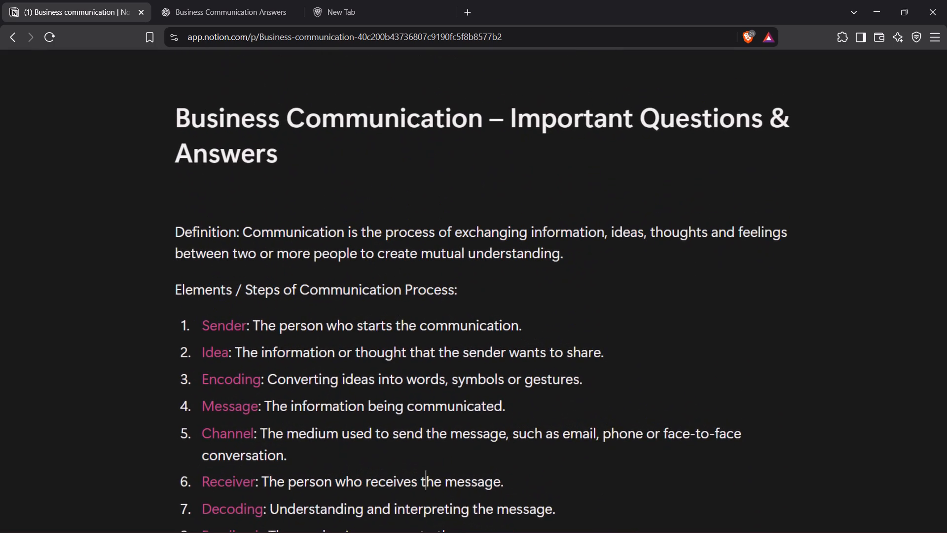
{"action": "scroll", "coordinate": [425, 287], "scroll_direction": "down", "scroll_amount": 1}
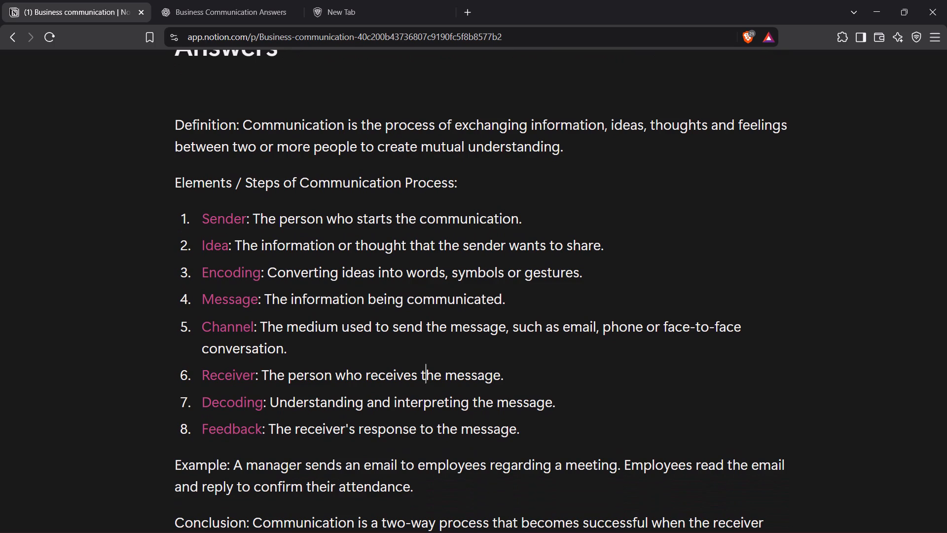
{"action": "scroll", "coordinate": [425, 287], "scroll_direction": "down", "scroll_amount": 1}
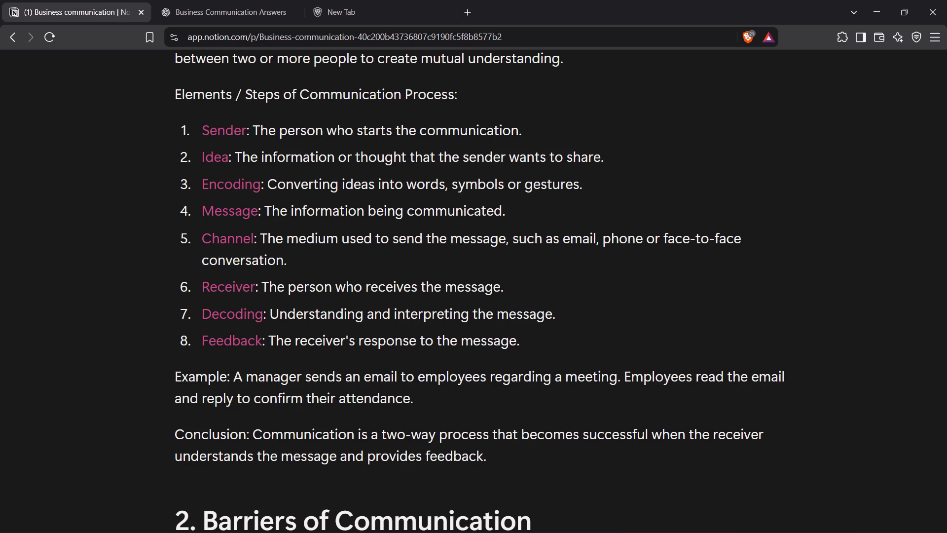
{"action": "scroll", "coordinate": [425, 287], "scroll_direction": "down", "scroll_amount": 3}
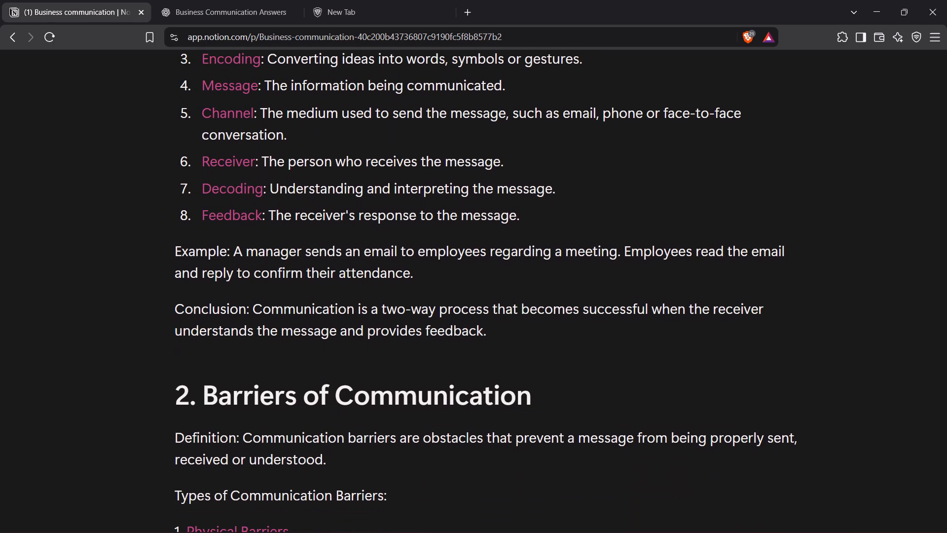
Look through the rest of the Business communication notes, from the barriers to section 7, to locate the email, circular and notice drafting examples.
{"action": "scroll", "coordinate": [425, 287], "scroll_direction": "down", "scroll_amount": 20}
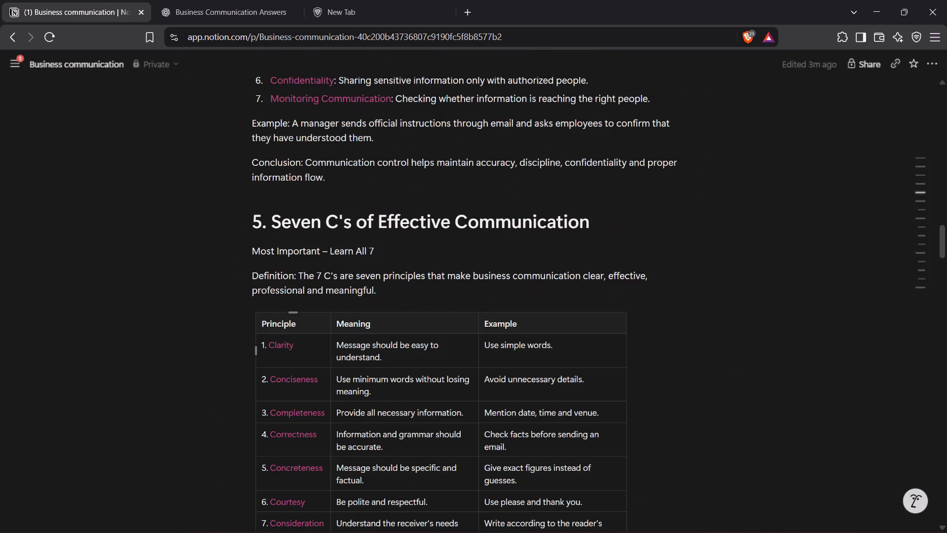
{"action": "scroll", "coordinate": [425, 287], "scroll_direction": "down", "scroll_amount": 13}
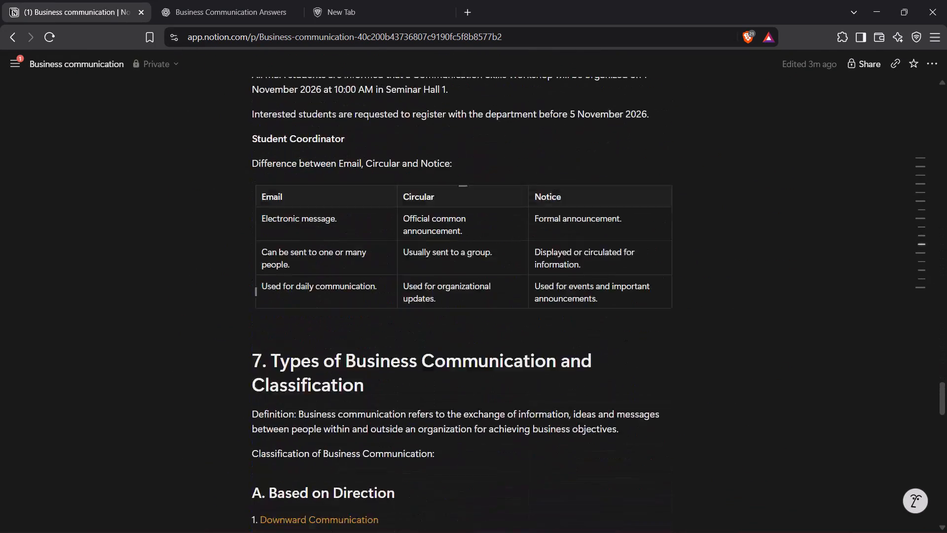
{"action": "scroll", "coordinate": [425, 287], "scroll_direction": "down", "scroll_amount": 2}
{"action": "scroll", "coordinate": [425, 287], "scroll_direction": "up", "scroll_amount": 9}
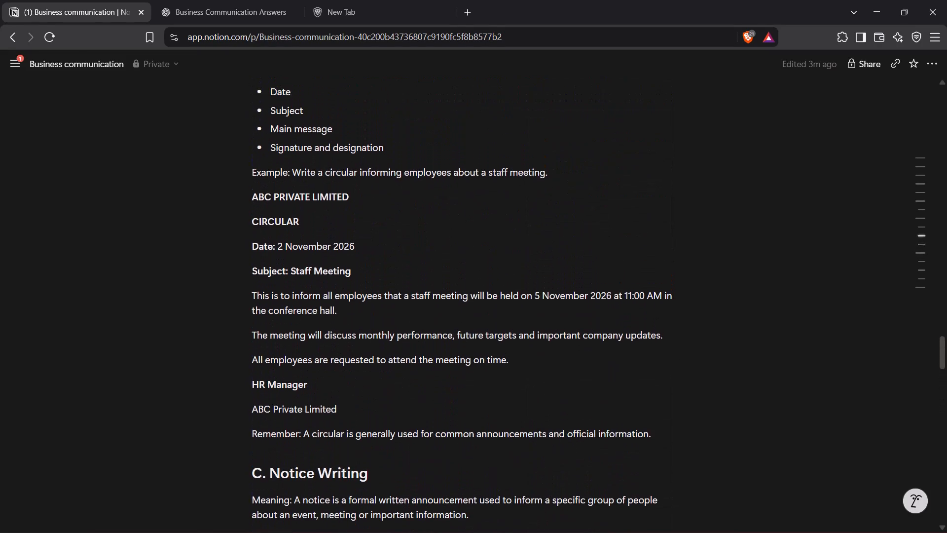
{"action": "scroll", "coordinate": [425, 287], "scroll_direction": "up", "scroll_amount": 8}
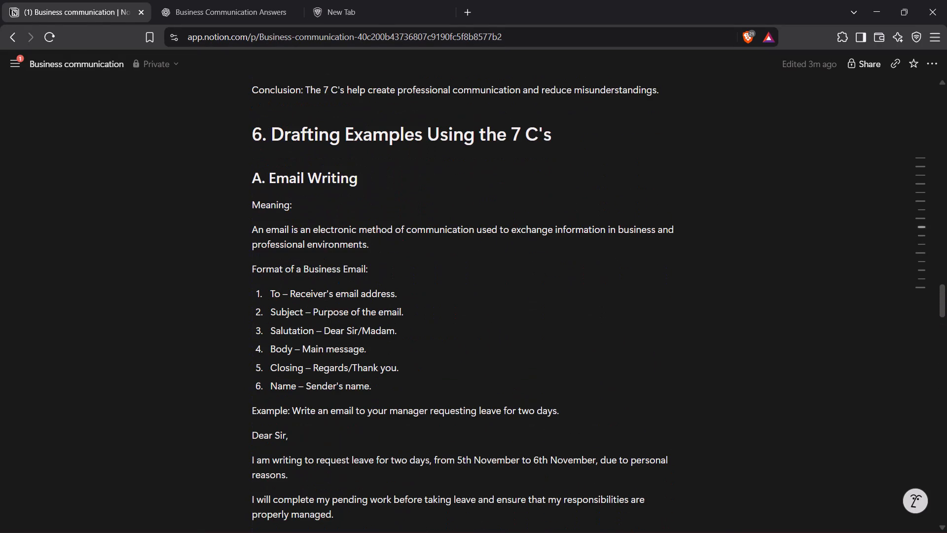
{"action": "scroll", "coordinate": [425, 287], "scroll_direction": "down", "scroll_amount": 11}
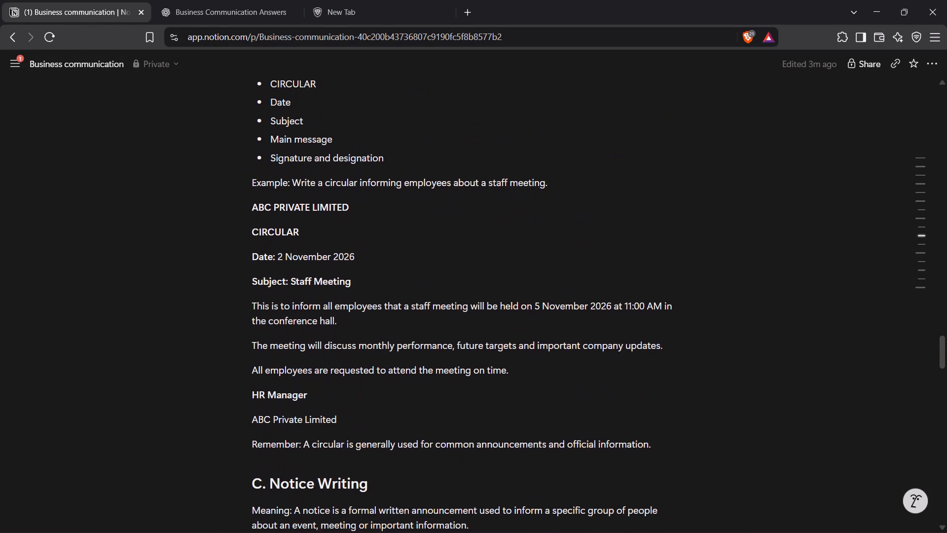
{"action": "scroll", "coordinate": [425, 287], "scroll_direction": "down", "scroll_amount": 3}
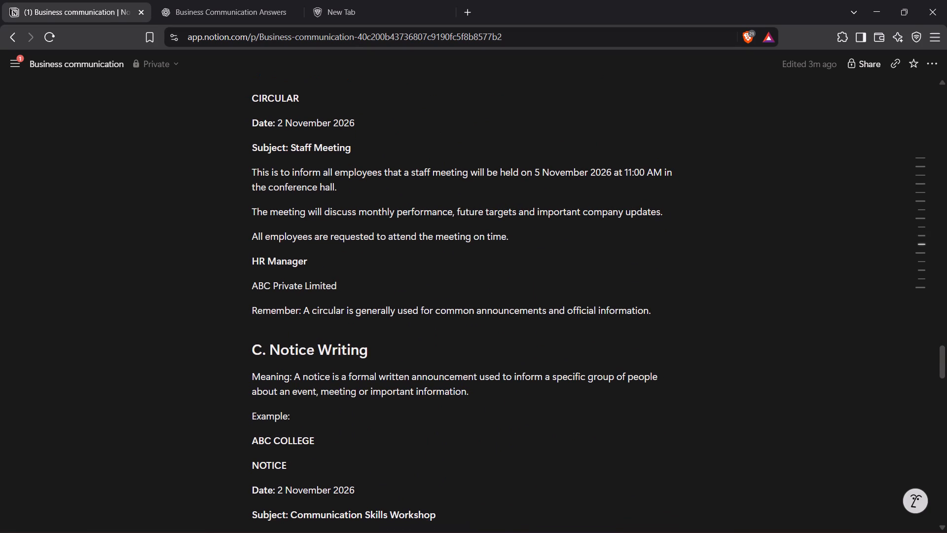
{"action": "scroll", "coordinate": [425, 287], "scroll_direction": "down", "scroll_amount": 4}
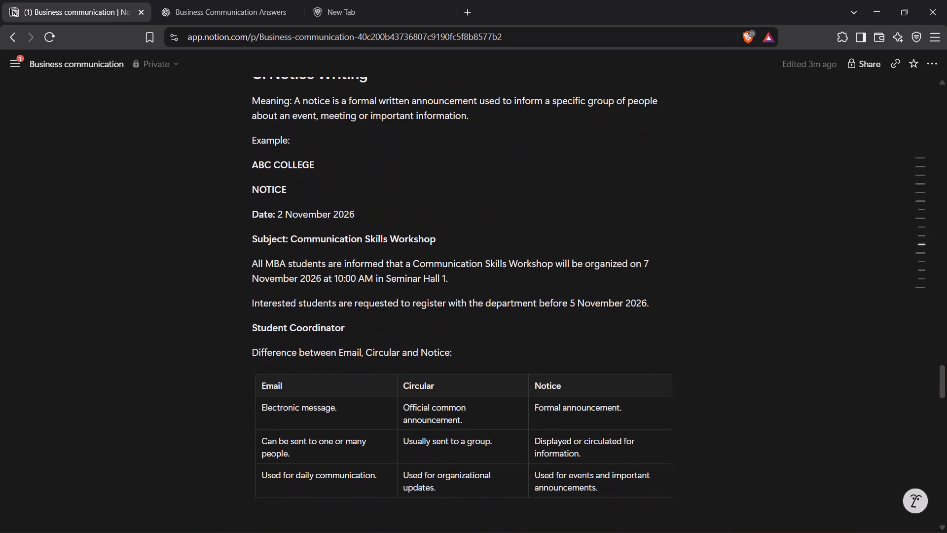
{"action": "scroll", "coordinate": [425, 287], "scroll_direction": "up", "scroll_amount": 10}
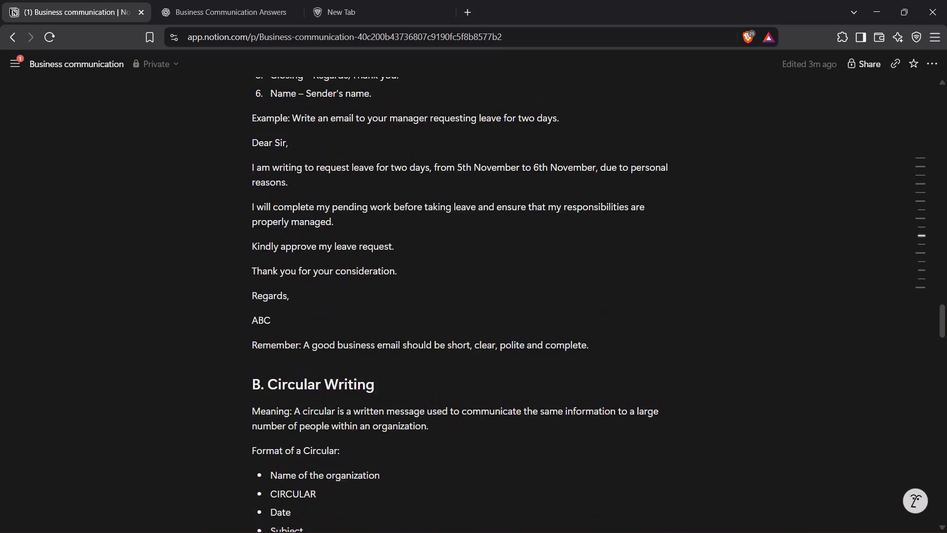
{"action": "scroll", "coordinate": [425, 287], "scroll_direction": "up", "scroll_amount": 5}
Copy section 6 from the heading "Drafting Examples Using the 7 C's" through "Student Coordinator" at the end of the notice example.
{"action": "scroll", "coordinate": [425, 287], "scroll_direction": "down", "scroll_amount": 3}
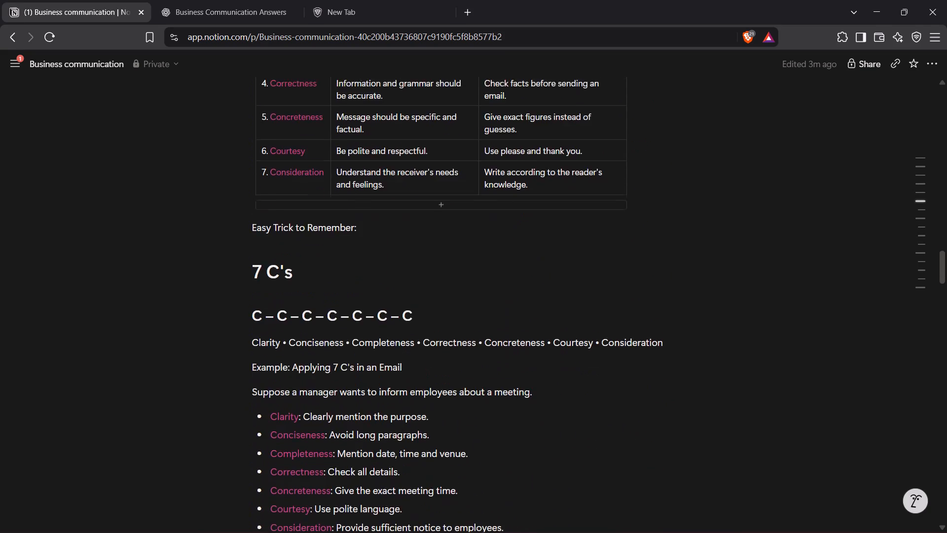
{"action": "scroll", "coordinate": [425, 287], "scroll_direction": "down", "scroll_amount": 4}
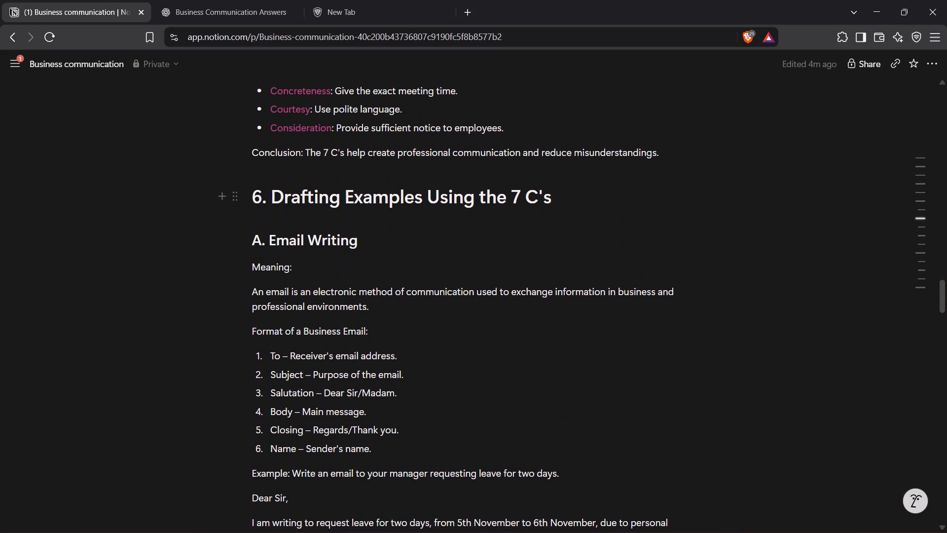
{"action": "left_click_drag", "start_coordinate": [251, 197], "coordinate": [315, 232]}
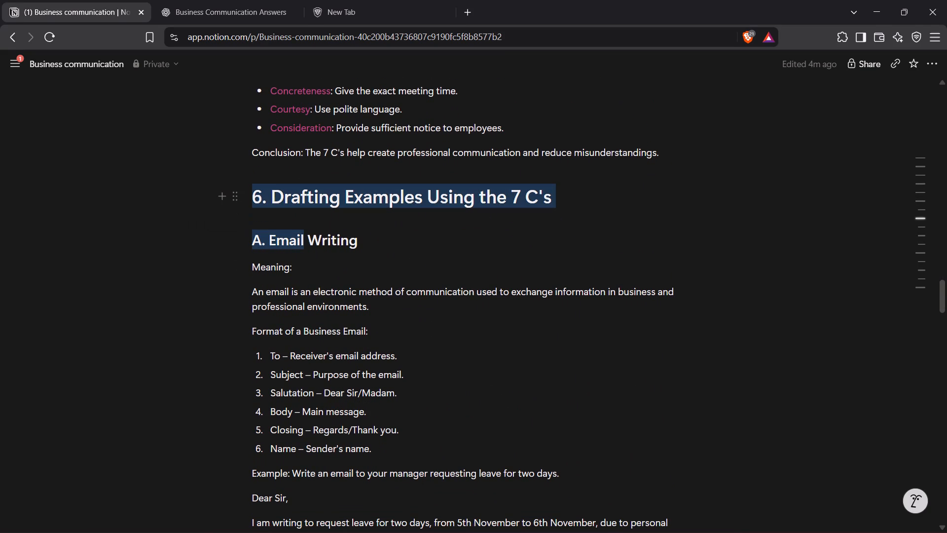
{"action": "left_click_drag", "start_coordinate": [315, 232], "coordinate": [479, 485]}
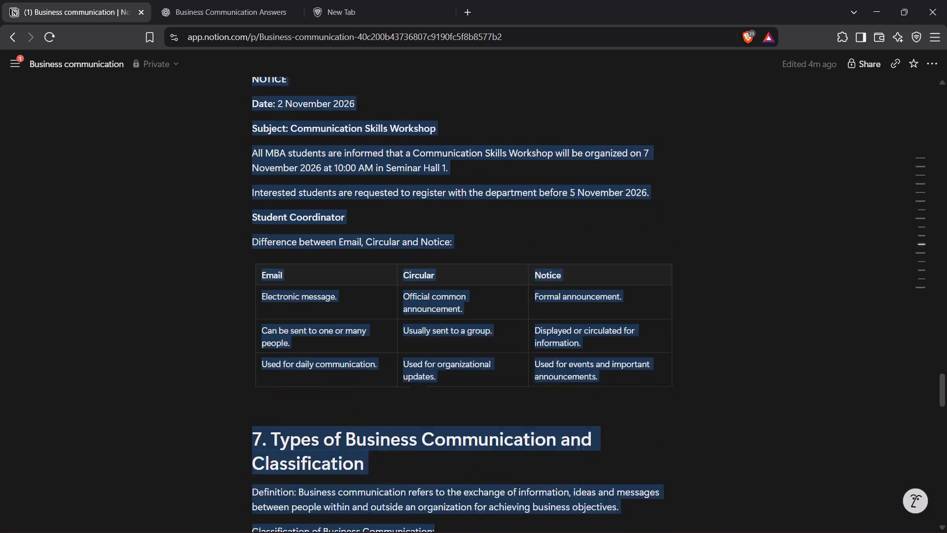
{"action": "left_click_drag", "start_coordinate": [479, 485], "coordinate": [378, 70]}
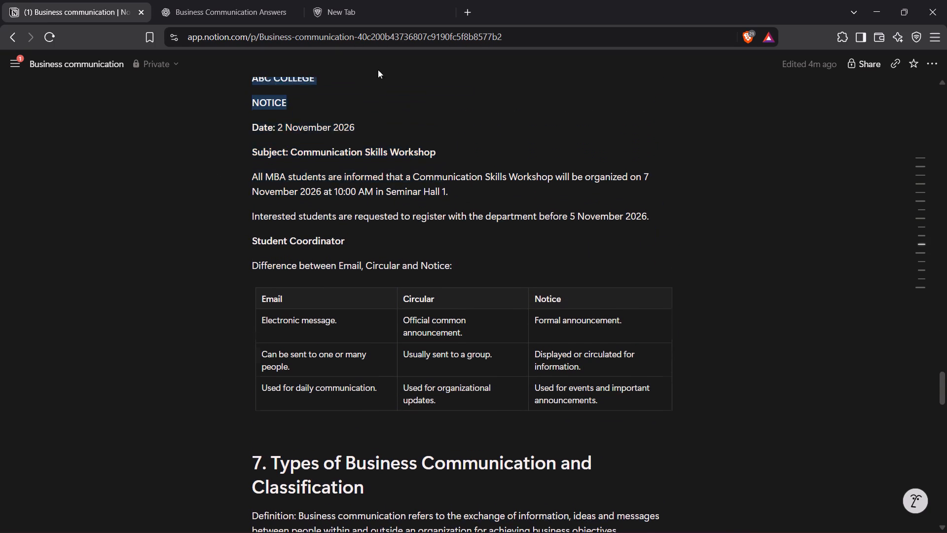
{"action": "left_click_drag", "start_coordinate": [378, 70], "coordinate": [474, 283]}
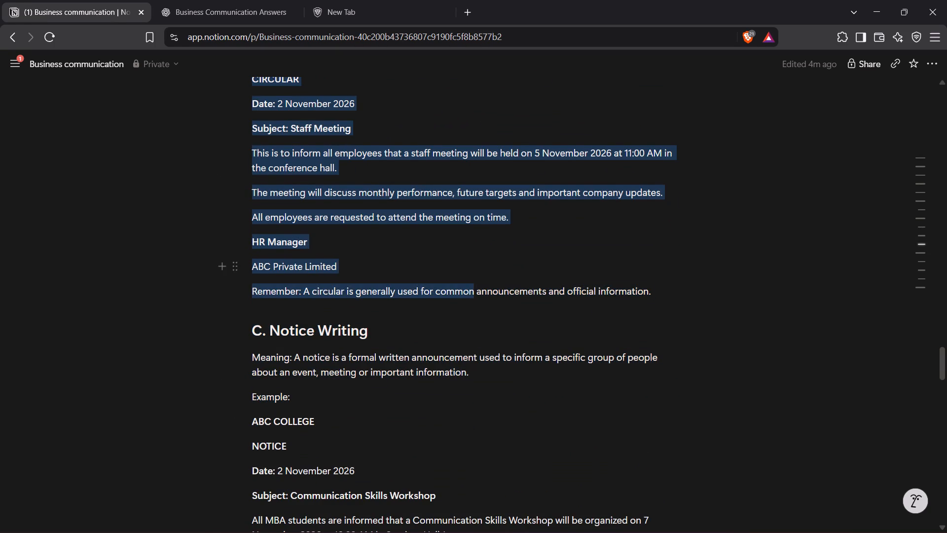
{"action": "left_click_drag", "start_coordinate": [474, 283], "coordinate": [500, 532]}
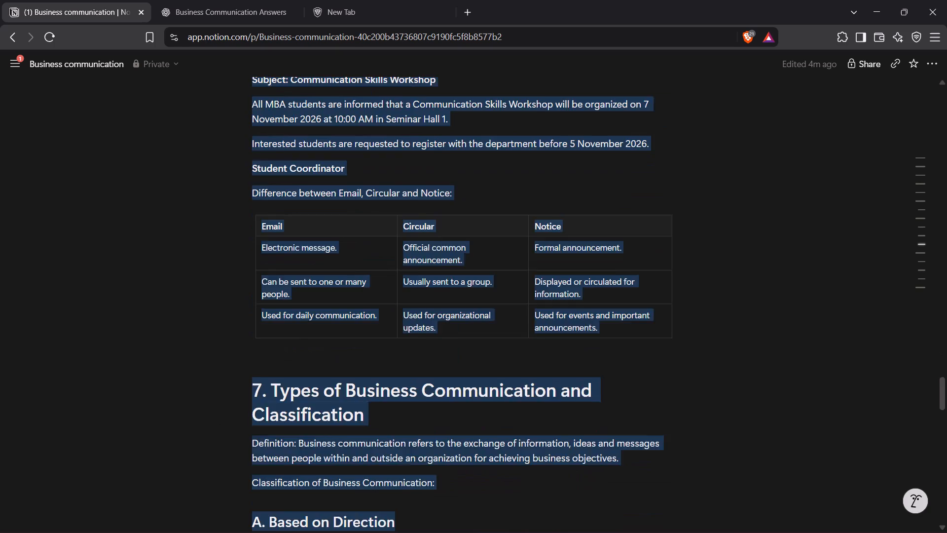
{"action": "left_click_drag", "start_coordinate": [500, 532], "coordinate": [490, 409]}
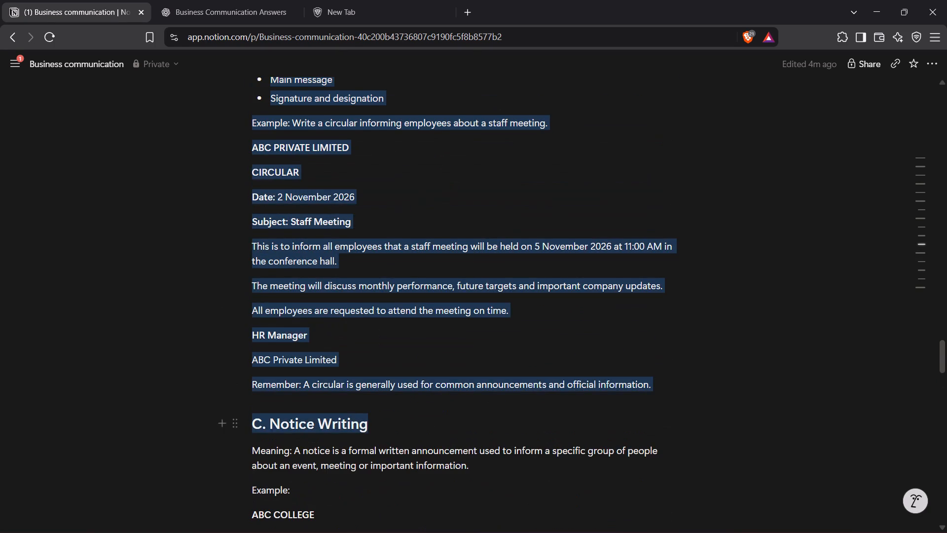
{"action": "left_click_drag", "start_coordinate": [490, 409], "coordinate": [443, 417]}
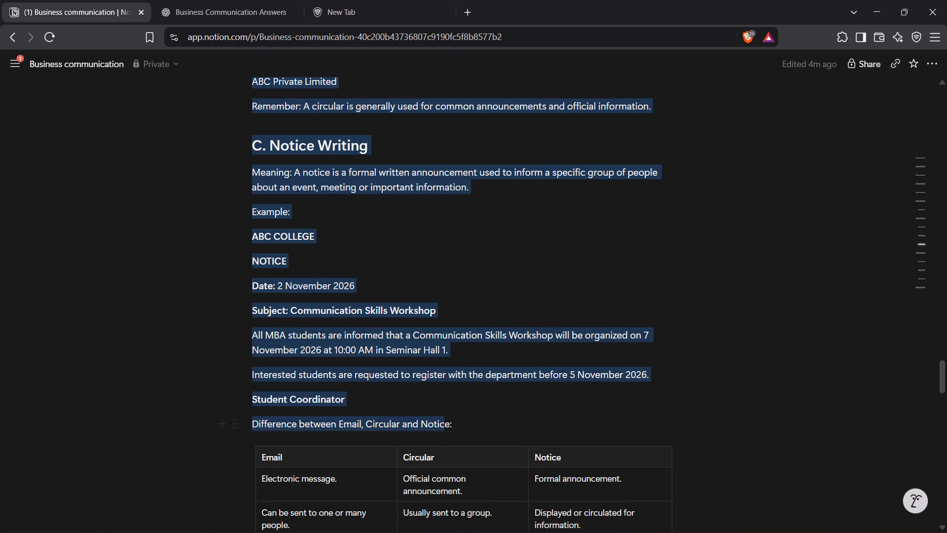
{"action": "left_click_drag", "start_coordinate": [443, 417], "coordinate": [595, 377]}
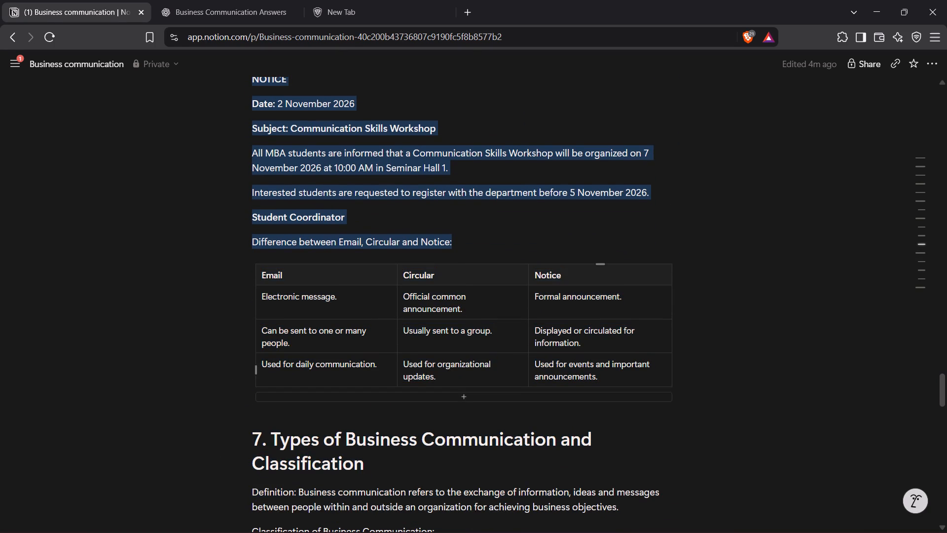
{"action": "left_click_drag", "start_coordinate": [595, 377], "coordinate": [419, 241]}
{"action": "left_click_drag", "start_coordinate": [419, 241], "coordinate": [426, 206]}
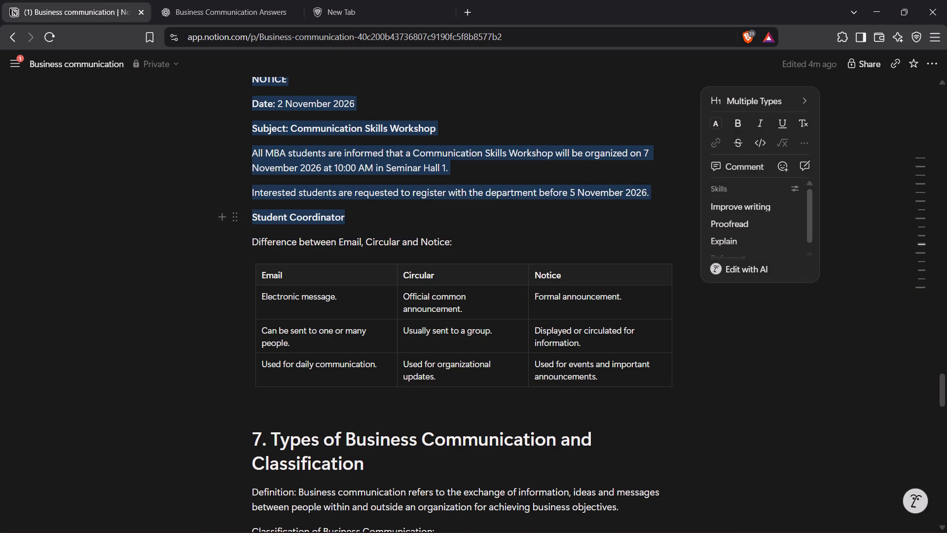
{"action": "key", "text": "ctrl+c"}
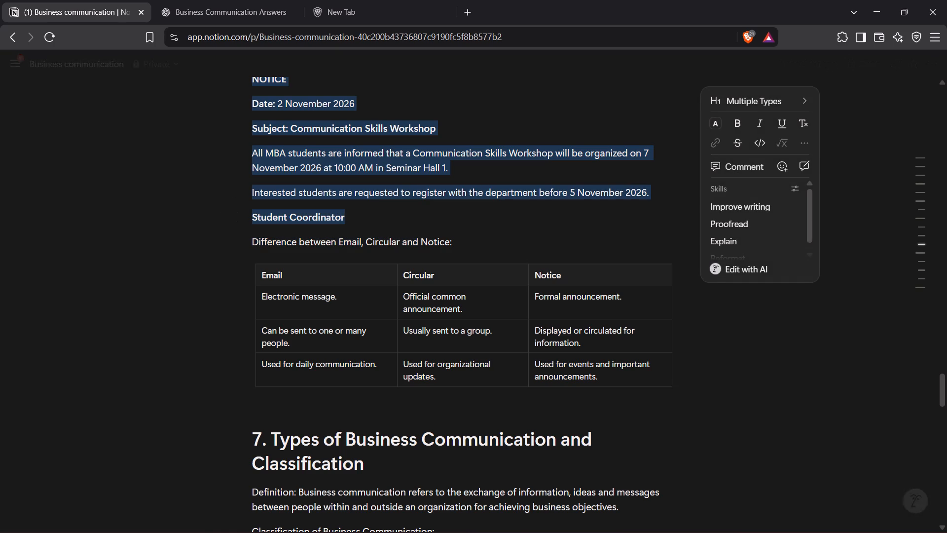
Leave the Business communication page and return to the Library's list of recent pages.
{"action": "scroll", "coordinate": [183, 167], "scroll_direction": "up", "scroll_amount": 17}
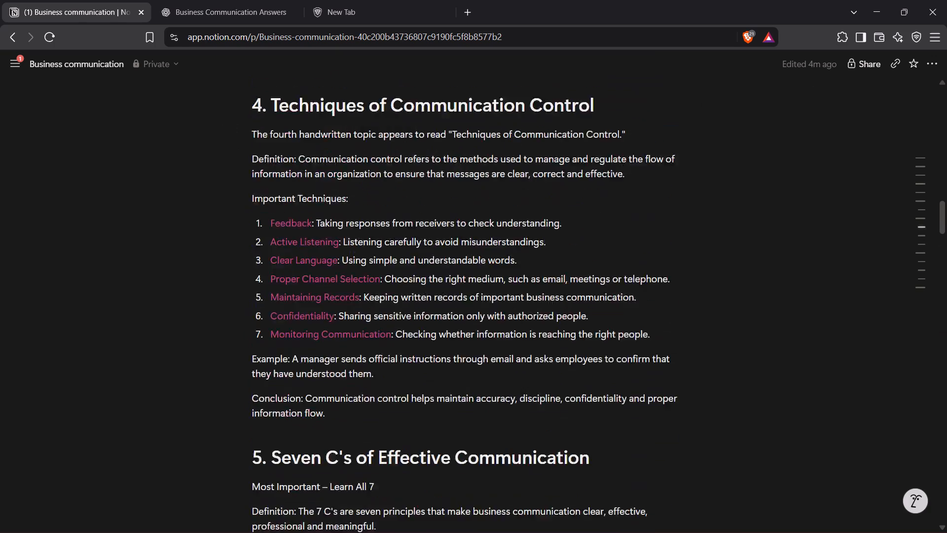
{"action": "scroll", "coordinate": [183, 167], "scroll_direction": "up", "scroll_amount": 11}
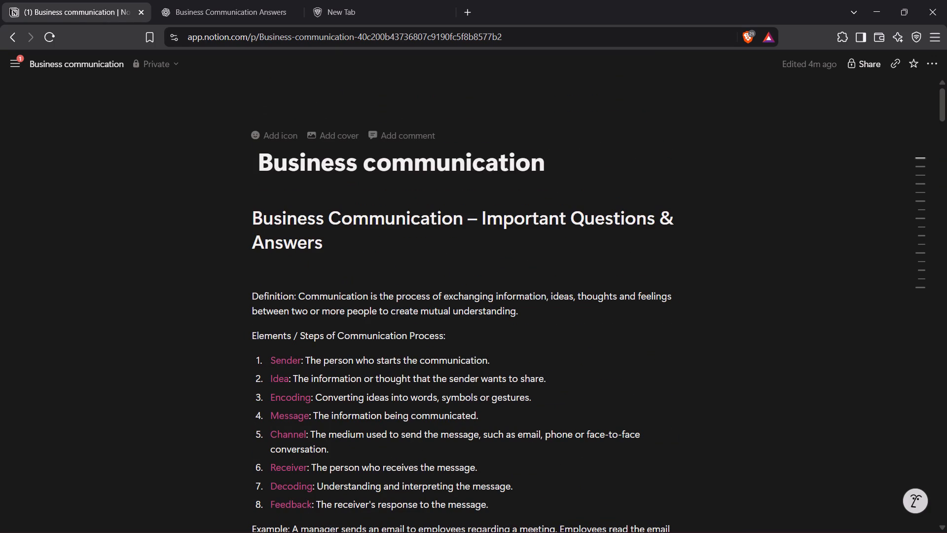
{"action": "left_click", "coordinate": [14, 43]}
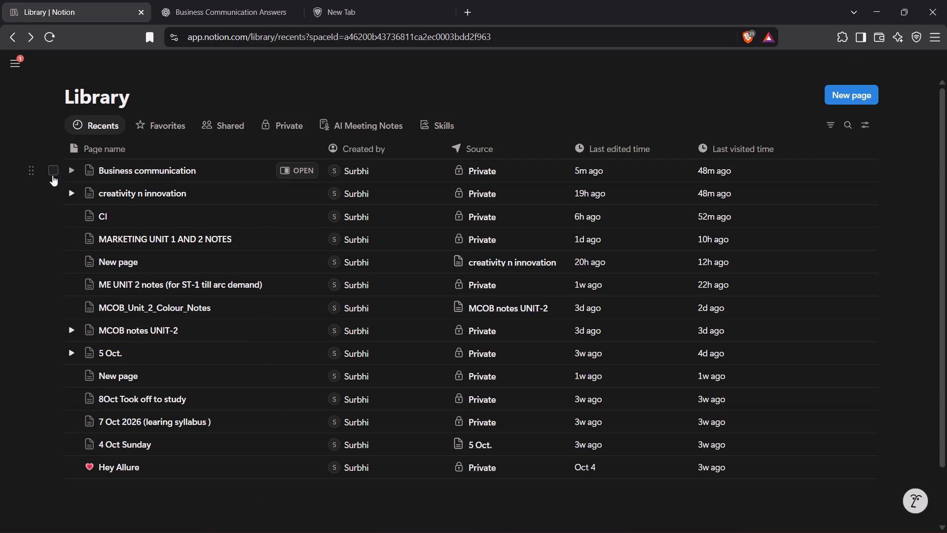
{"action": "left_click", "coordinate": [180, 172]}
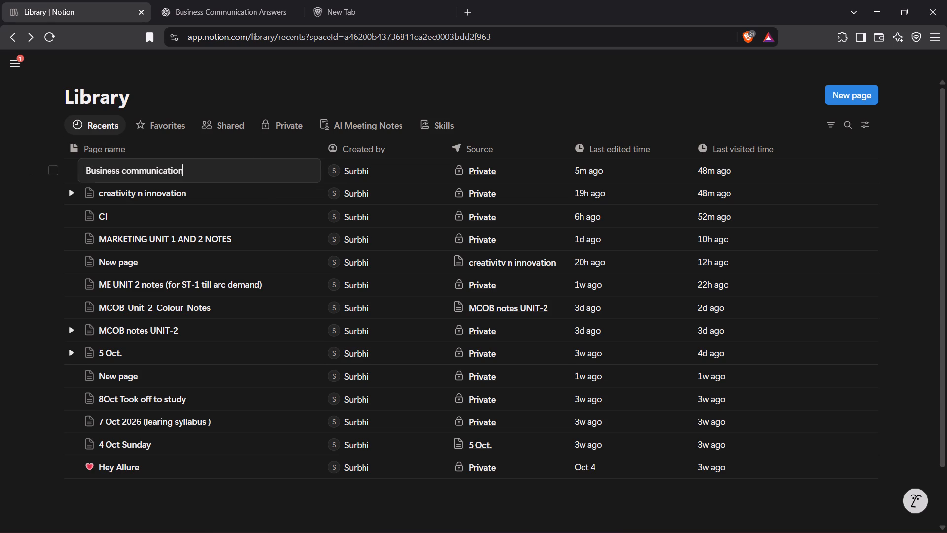
{"action": "left_click", "coordinate": [0, 450]}
Add a new subpage under Business communication and paste the copied section 6 drafting examples into it.
{"action": "left_click", "coordinate": [251, 515]}
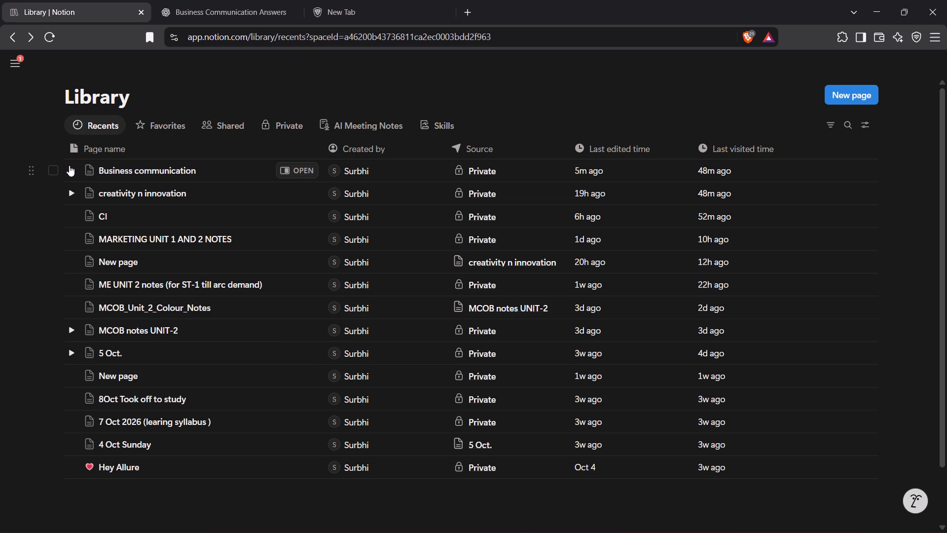
{"action": "left_click", "coordinate": [69, 165]}
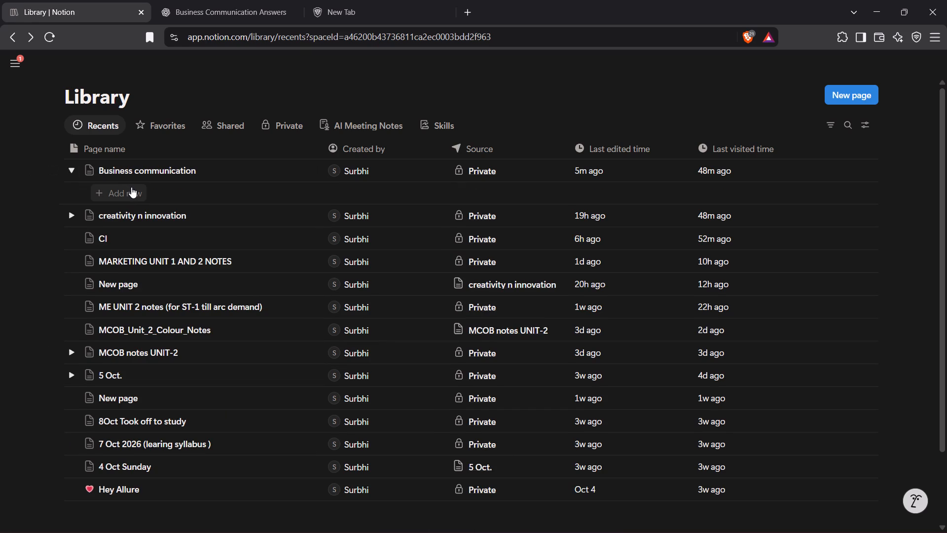
{"action": "left_click", "coordinate": [131, 187]}
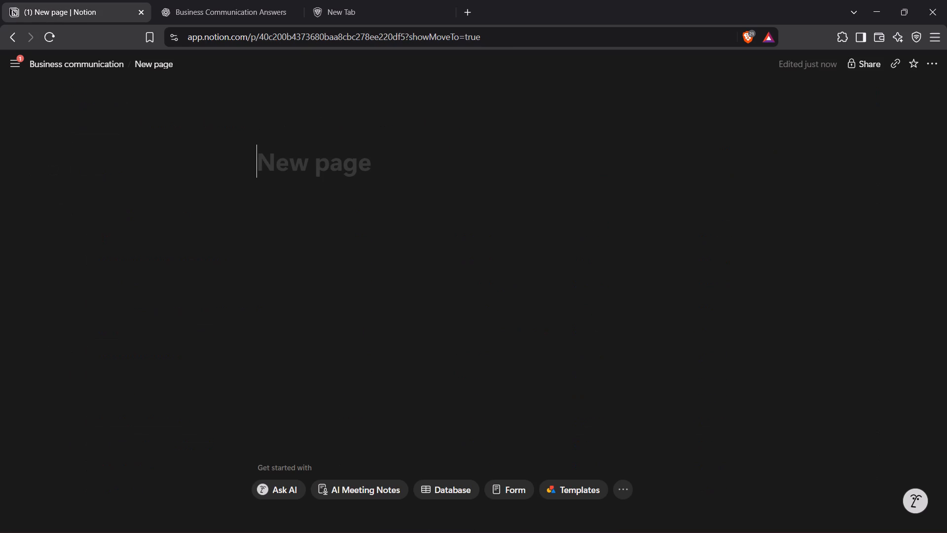
{"action": "key", "text": "ctrl+v"}
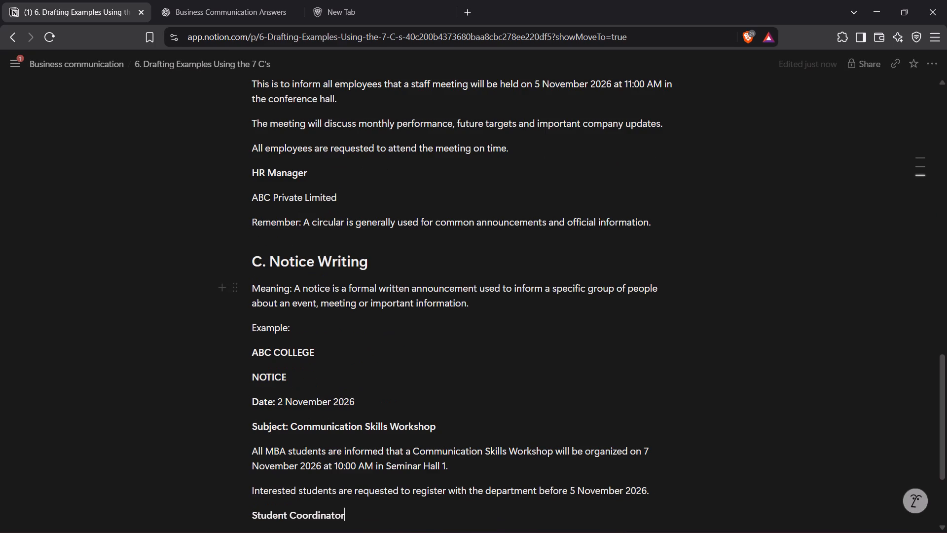
{"action": "scroll", "coordinate": [525, 298], "scroll_direction": "up", "scroll_amount": 10}
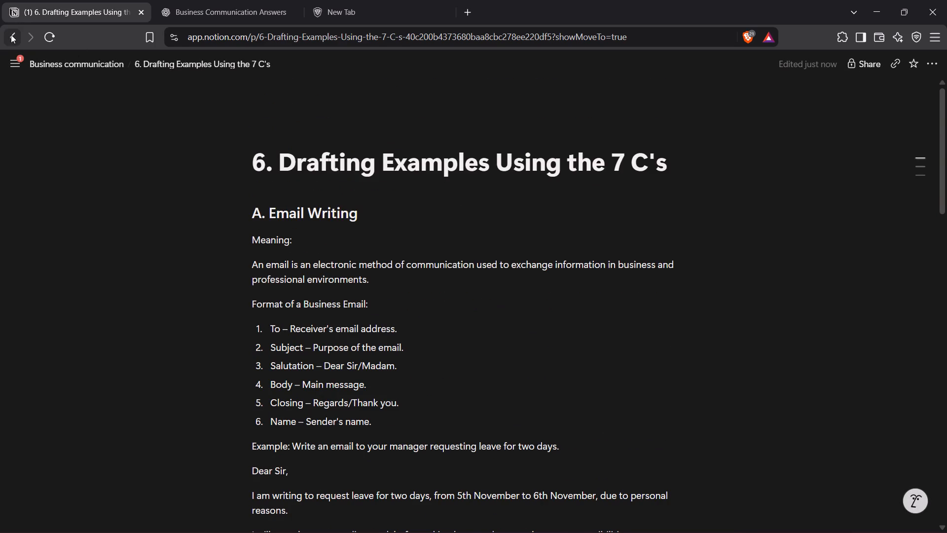
Return to the Library and rename the new subpage as "Drafting Examples Using the 7 C's", without the section number.
{"action": "left_click", "coordinate": [11, 35]}
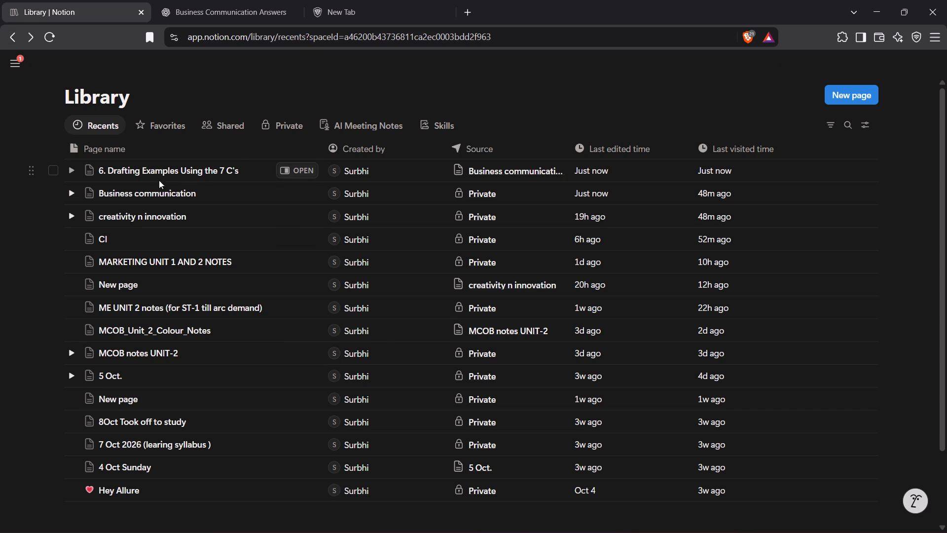
{"action": "left_click", "coordinate": [185, 176]}
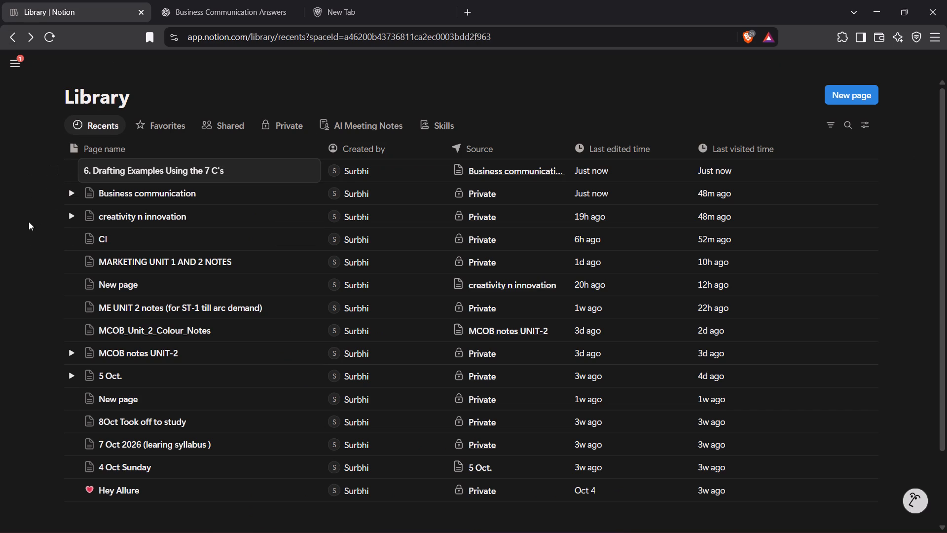
{"action": "left_click", "coordinate": [20, 342]}
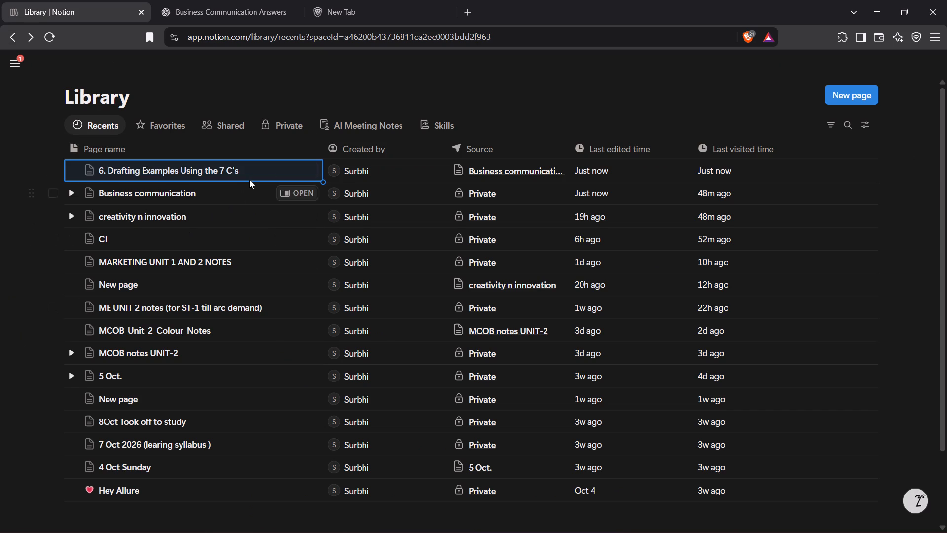
{"action": "left_click", "coordinate": [310, 193]}
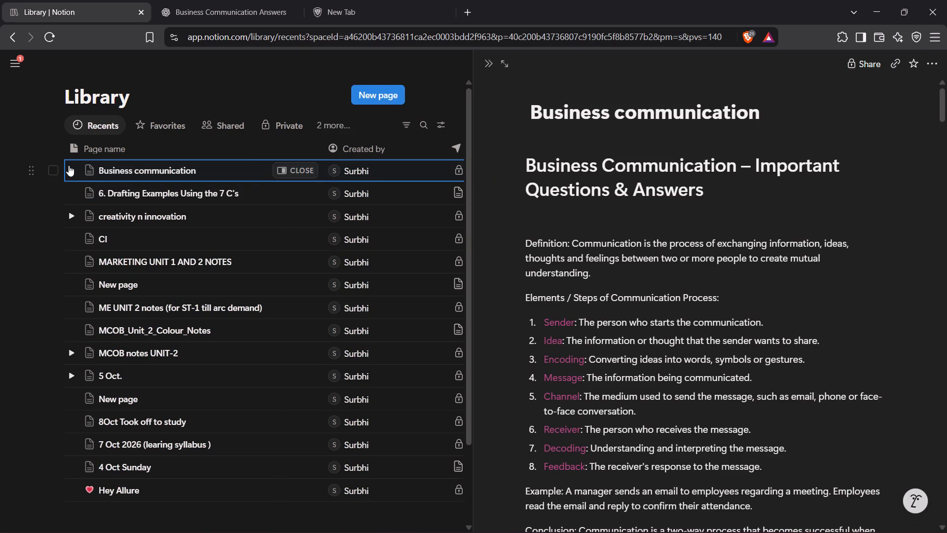
{"action": "left_click", "coordinate": [103, 195]}
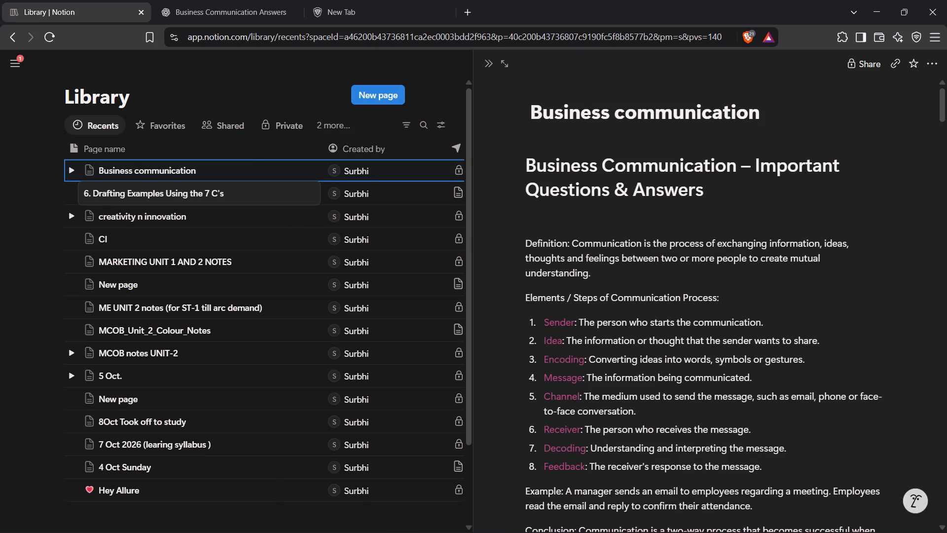
{"action": "left_click", "coordinate": [87, 195]}
{"action": "key", "text": "Right"}
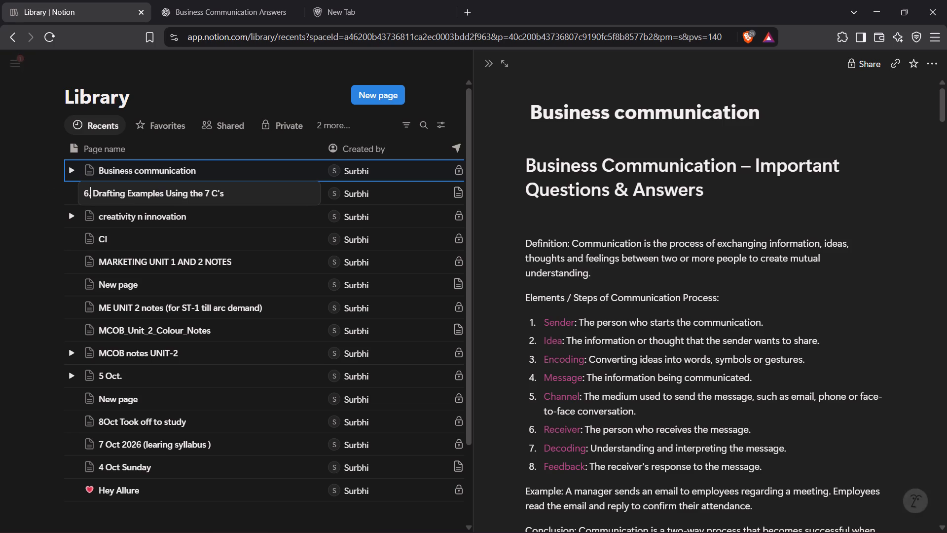
{"action": "key", "text": "BackSpace"}
{"action": "key", "text": "BackSpace"}
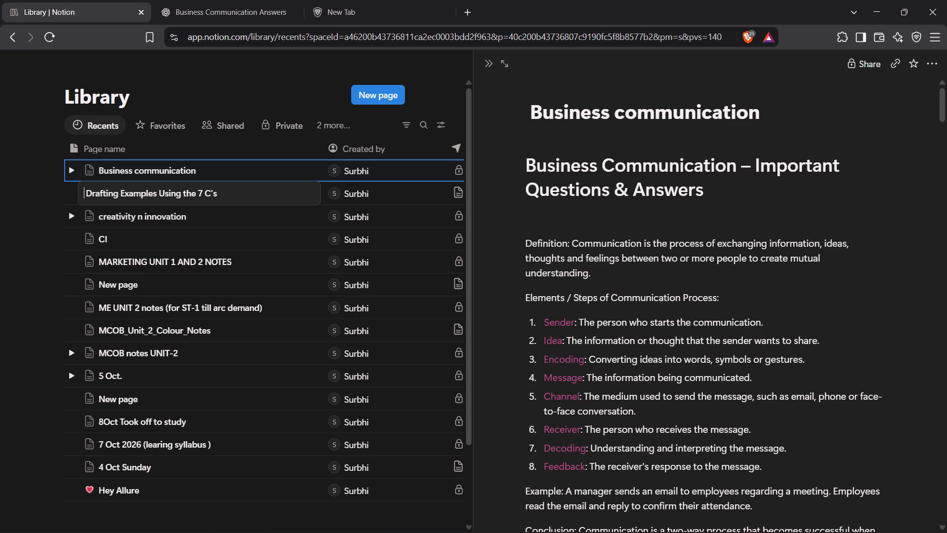
{"action": "left_click", "coordinate": [567, 316]}
Open the Business communication page from its side preview as a full page.
{"action": "scroll", "coordinate": [567, 316], "scroll_direction": "right", "scroll_amount": 1}
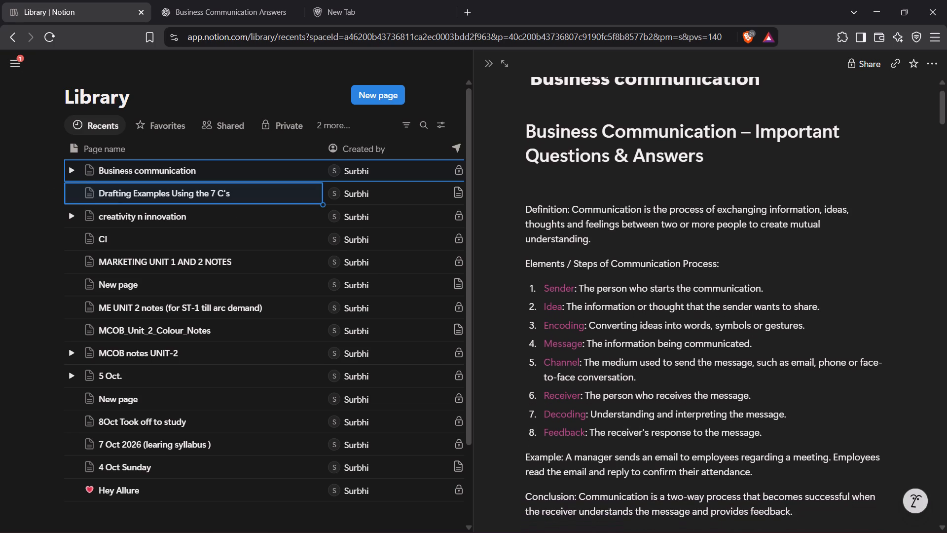
{"action": "scroll", "coordinate": [567, 316], "scroll_direction": "right", "scroll_amount": 1}
{"action": "left_click", "coordinate": [505, 73]}
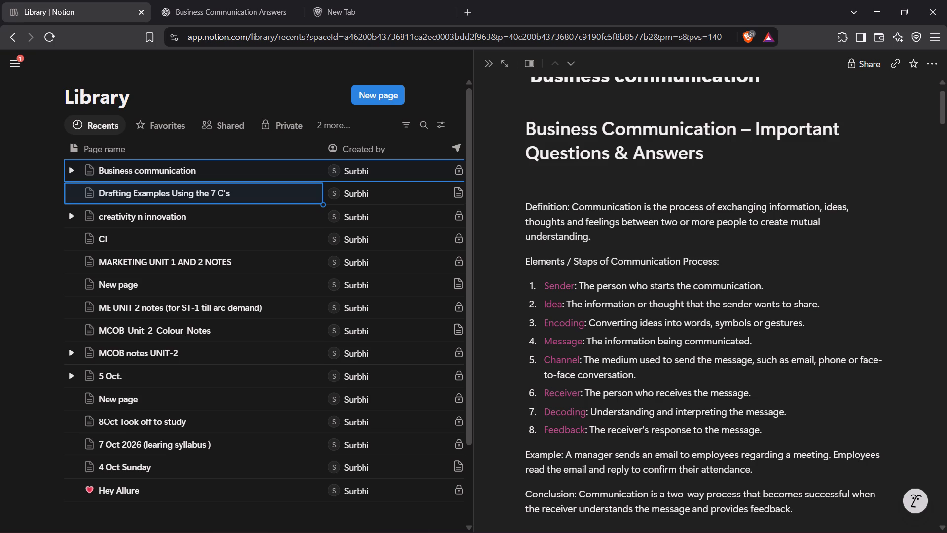
{"action": "left_click", "coordinate": [505, 69]}
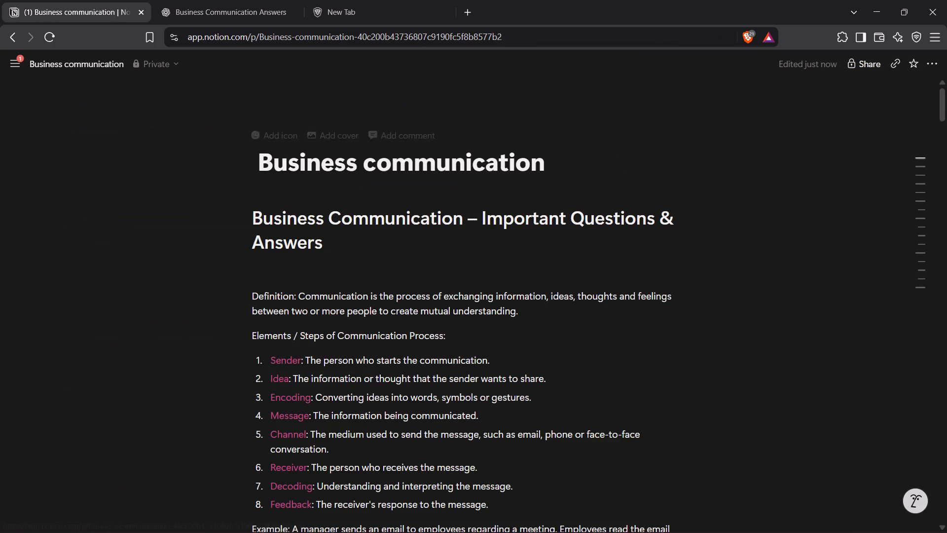
Delete section 6 of the Business communication page, from the heading "Drafting Examples Using the 7 C's" through "Student Coordinator".
{"action": "scroll", "coordinate": [390, 385], "scroll_direction": "down", "scroll_amount": 12}
{"action": "scroll", "coordinate": [390, 385], "scroll_direction": "up", "scroll_amount": 1}
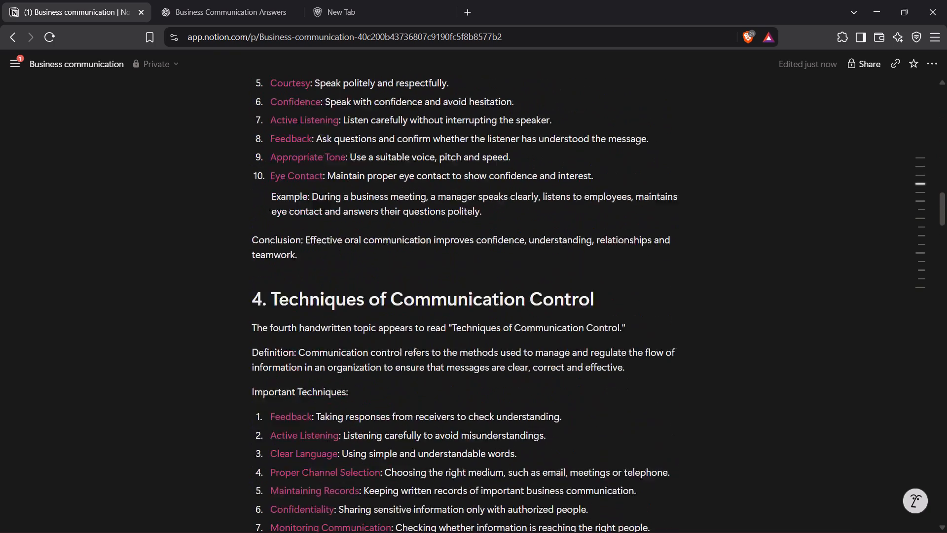
{"action": "scroll", "coordinate": [390, 385], "scroll_direction": "up", "scroll_amount": 7}
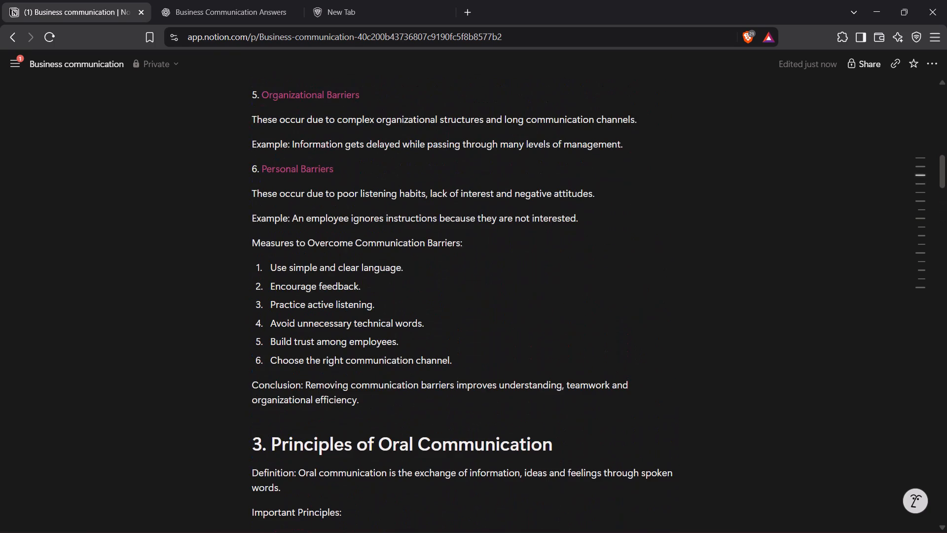
{"action": "scroll", "coordinate": [390, 383], "scroll_direction": "down", "scroll_amount": 9}
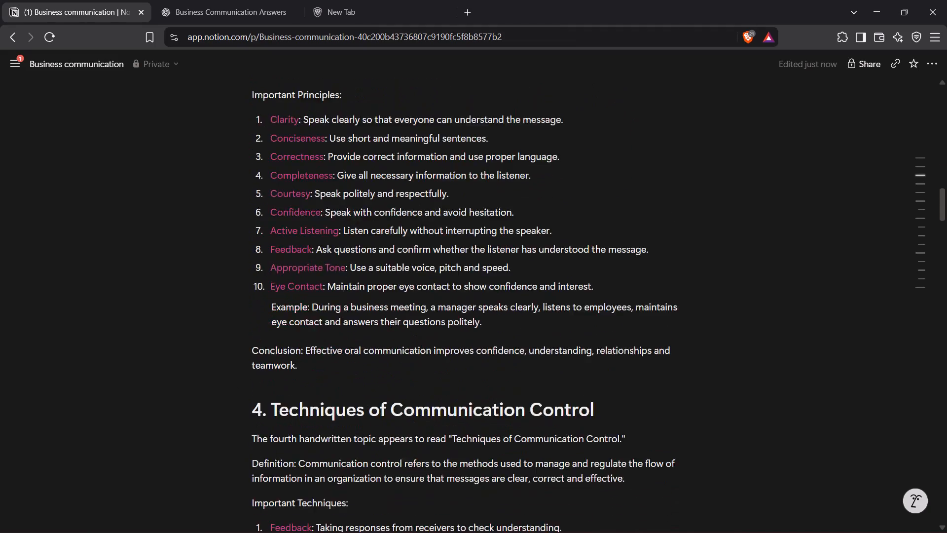
{"action": "scroll", "coordinate": [391, 381], "scroll_direction": "down", "scroll_amount": 8}
{"action": "scroll", "coordinate": [391, 381], "scroll_direction": "up", "scroll_amount": 1}
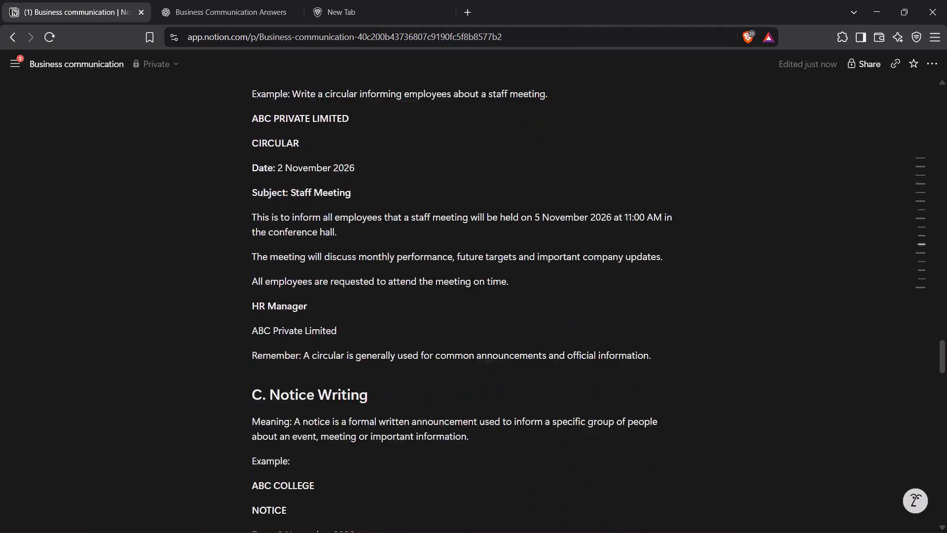
{"action": "scroll", "coordinate": [391, 381], "scroll_direction": "up", "scroll_amount": 9}
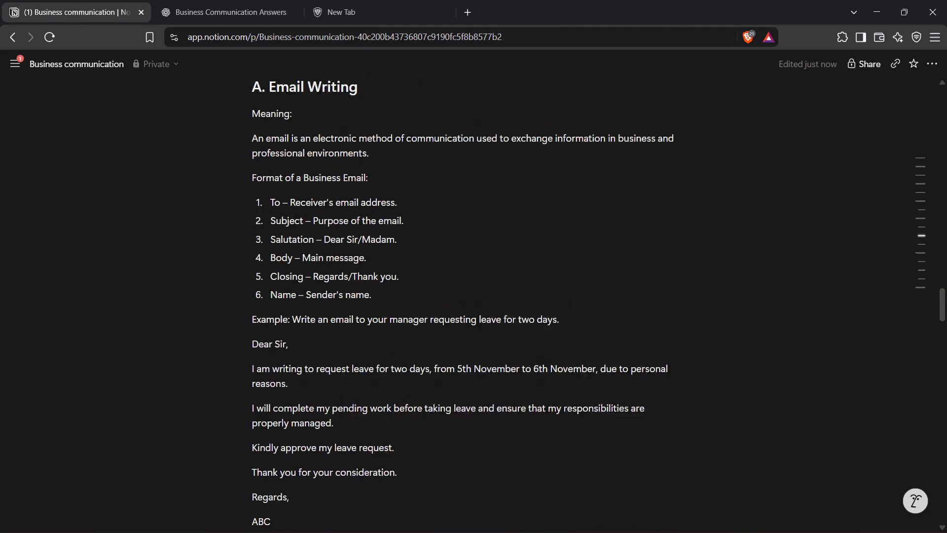
{"action": "scroll", "coordinate": [391, 381], "scroll_direction": "up", "scroll_amount": 1}
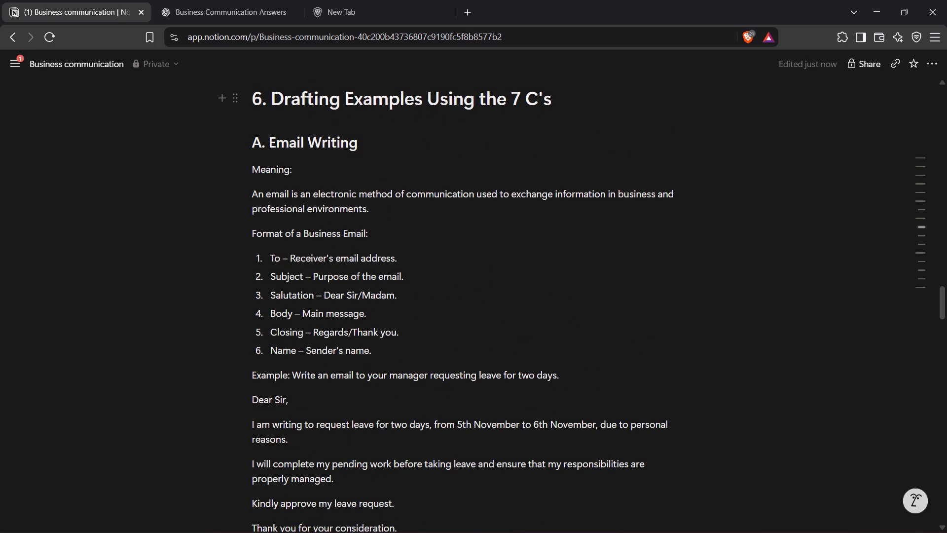
{"action": "left_click_drag", "start_coordinate": [249, 98], "coordinate": [250, 112]}
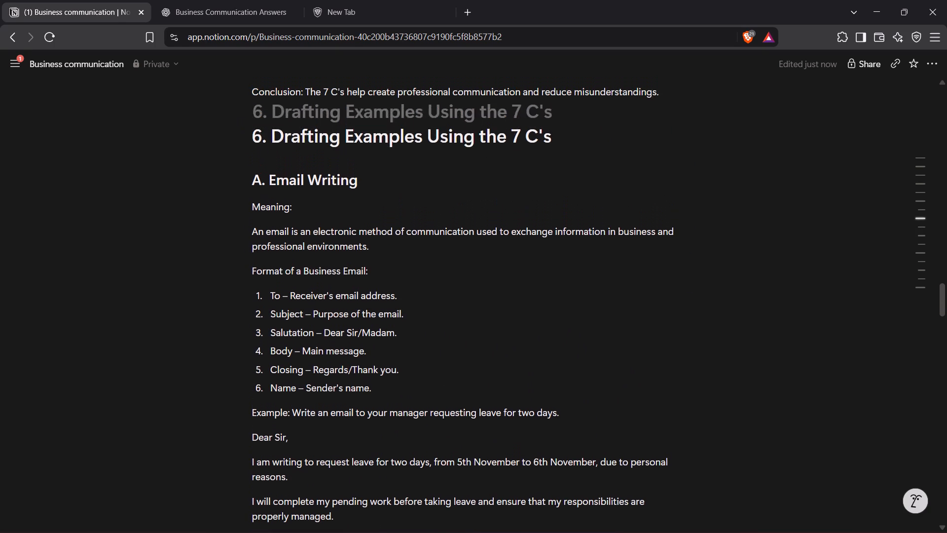
{"action": "left_click", "coordinate": [251, 135]}
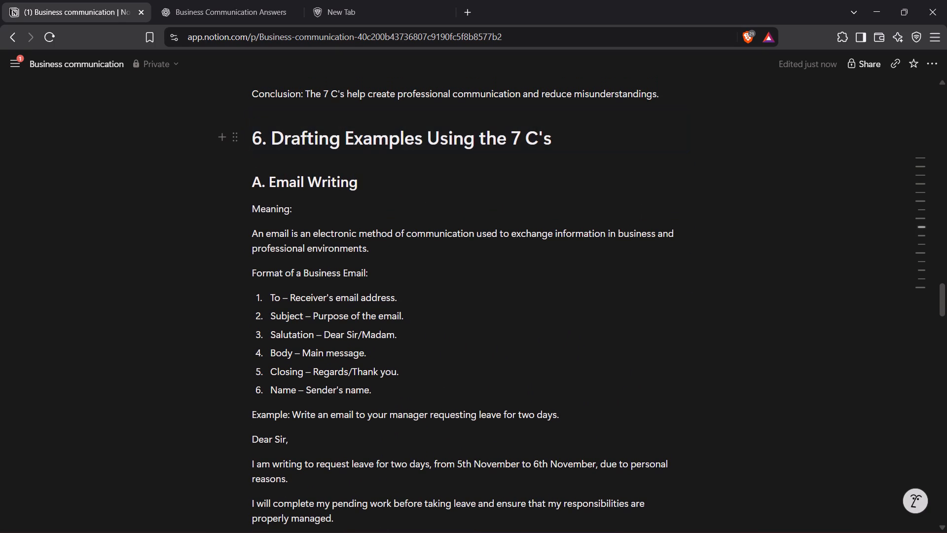
{"action": "left_click_drag", "start_coordinate": [251, 135], "coordinate": [352, 504]}
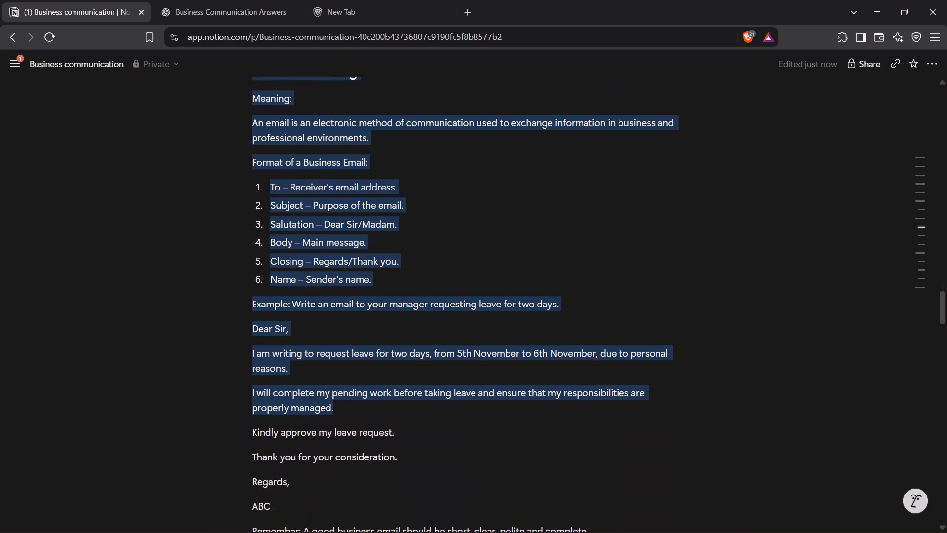
{"action": "left_click_drag", "start_coordinate": [352, 504], "coordinate": [472, 532]}
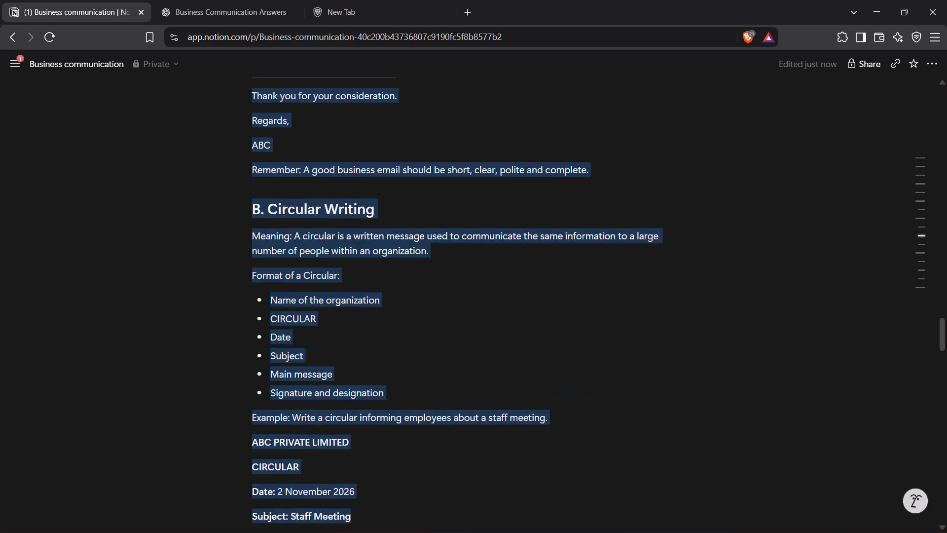
{"action": "left_click_drag", "start_coordinate": [472, 532], "coordinate": [476, 518]}
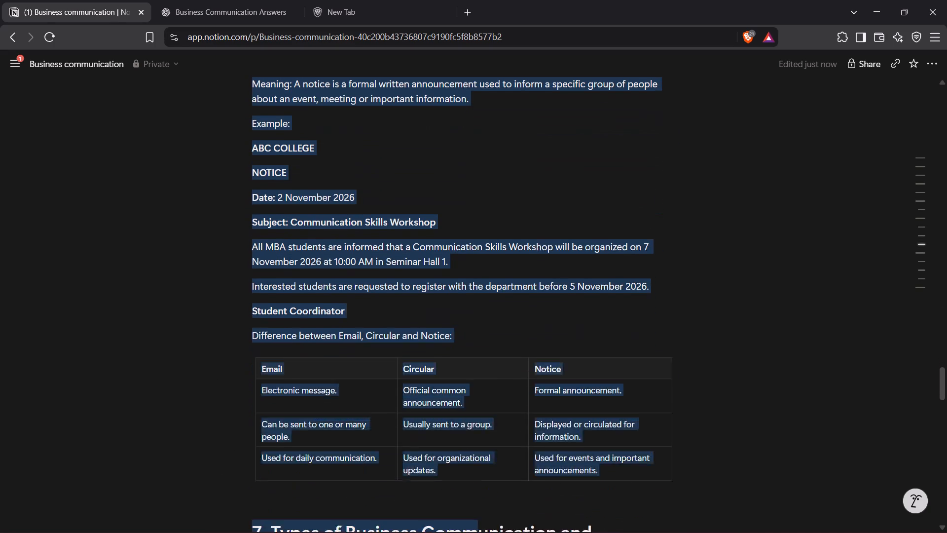
{"action": "left_click_drag", "start_coordinate": [476, 518], "coordinate": [506, 293]}
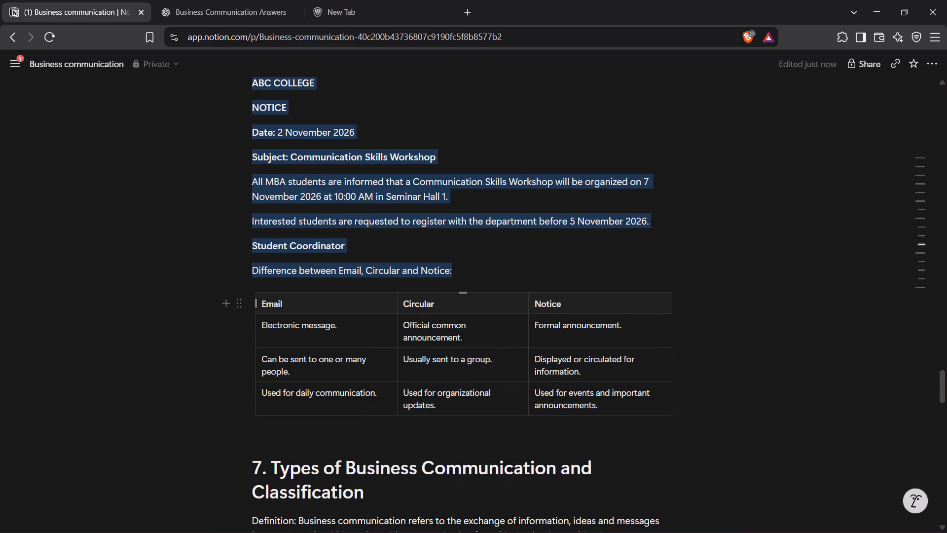
{"action": "left_click_drag", "start_coordinate": [506, 293], "coordinate": [385, 246]}
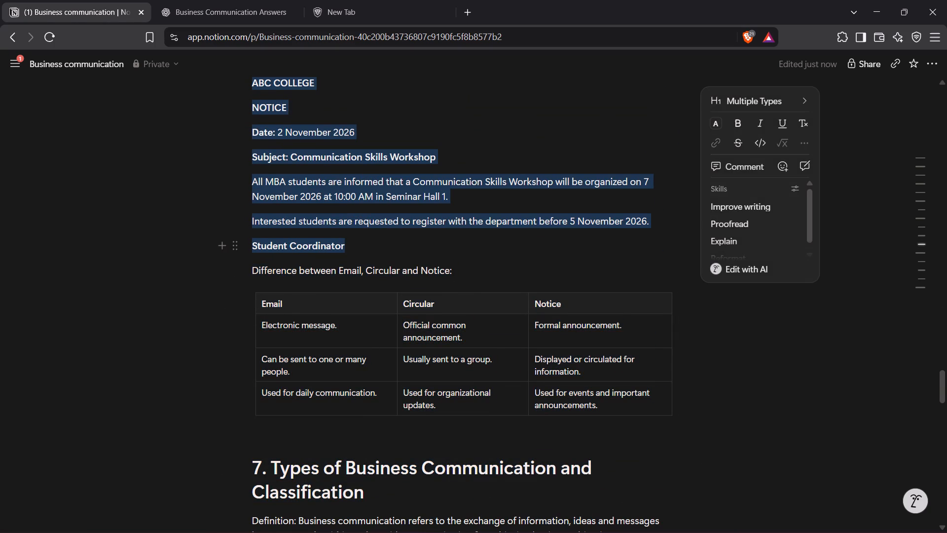
{"action": "key", "text": "BackSpace"}
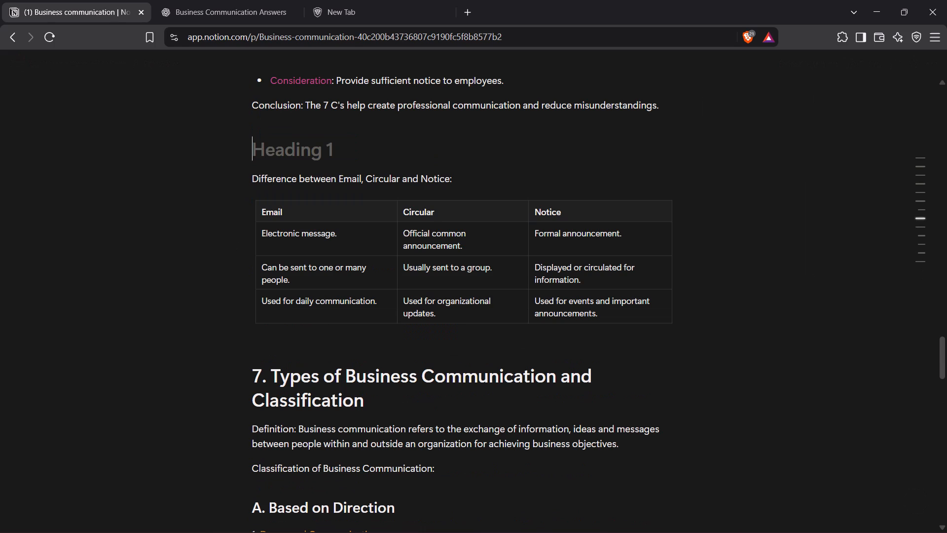
Delete the empty Heading 1 block above "Difference between Email, Circular and Notice".
{"action": "scroll", "coordinate": [541, 194], "scroll_direction": "up", "scroll_amount": 1}
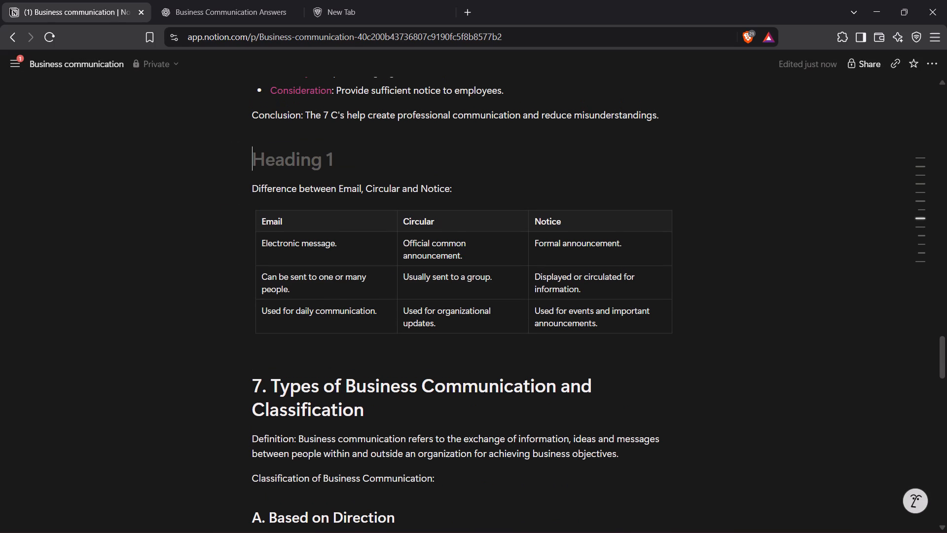
{"action": "left_click", "coordinate": [541, 194]}
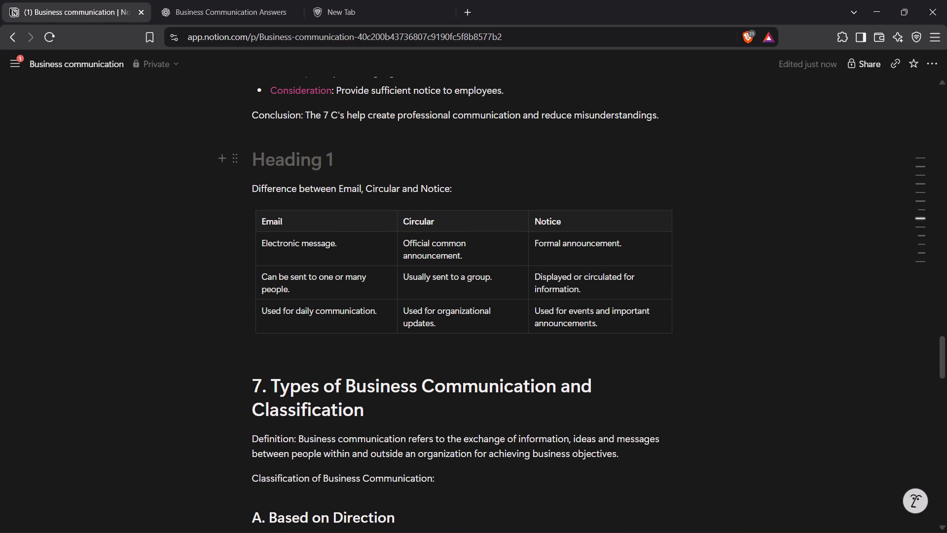
{"action": "left_click", "coordinate": [268, 156]}
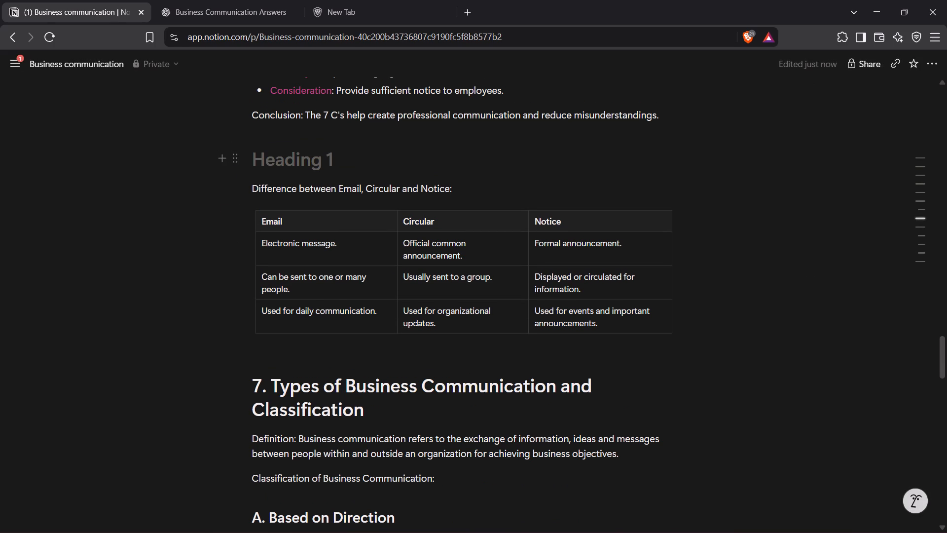
{"action": "left_click", "coordinate": [239, 163]}
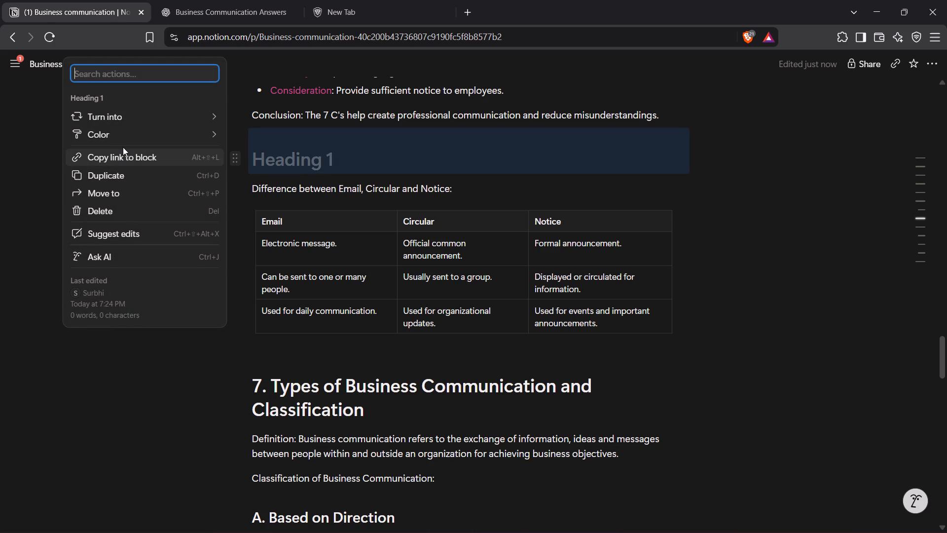
{"action": "left_click", "coordinate": [90, 211]}
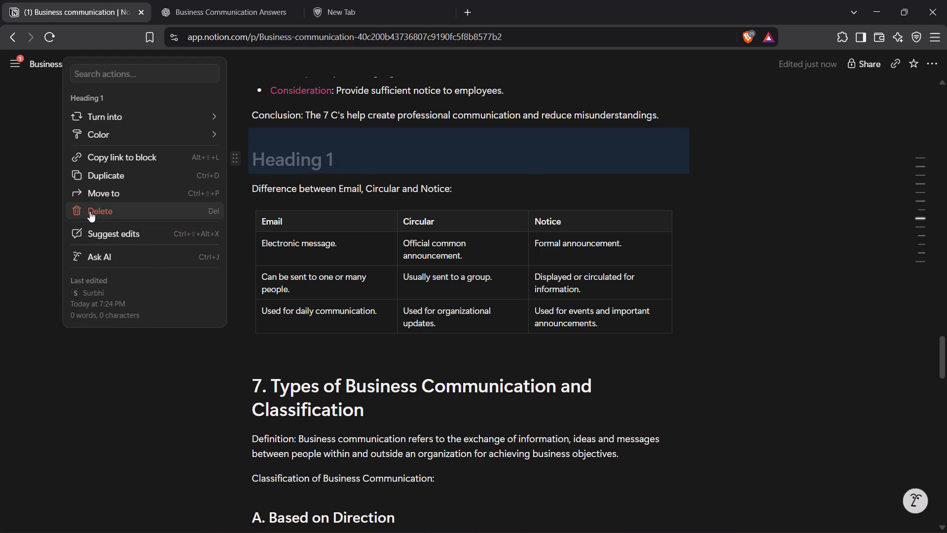
Insert a line break before "Difference between Email, Circular and Notice:" to separate it from the conclusion above.
{"action": "scroll", "coordinate": [476, 234], "scroll_direction": "up", "scroll_amount": 1}
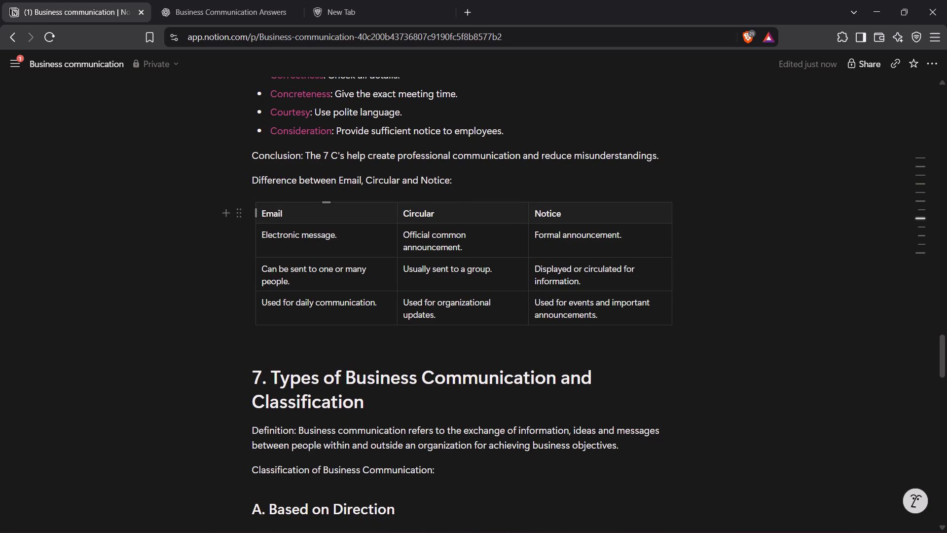
{"action": "scroll", "coordinate": [246, 182], "scroll_direction": "up", "scroll_amount": 1}
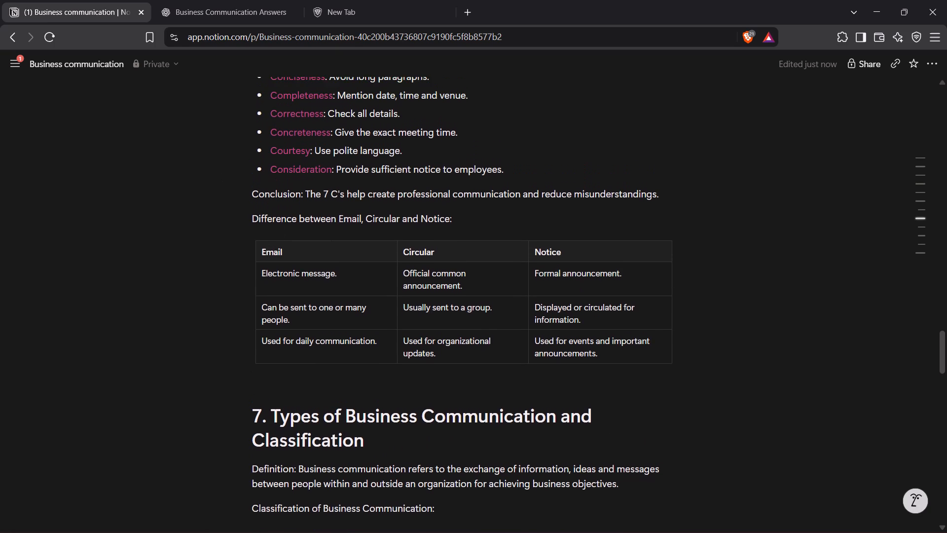
{"action": "scroll", "coordinate": [246, 182], "scroll_direction": "up", "scroll_amount": 1}
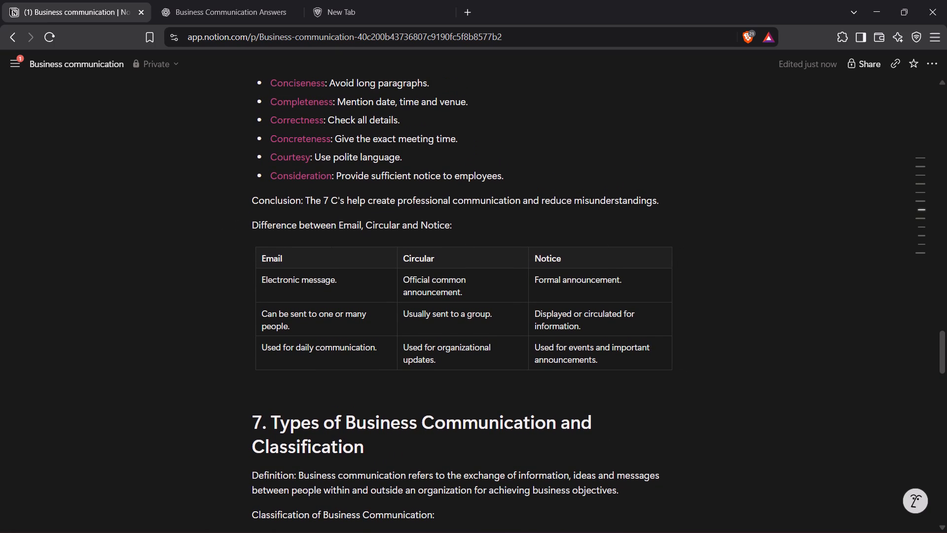
{"action": "left_click", "coordinate": [245, 228]}
{"action": "key", "text": "shift+Return"}
{"action": "scroll", "coordinate": [245, 228], "scroll_direction": "up", "scroll_amount": 8}
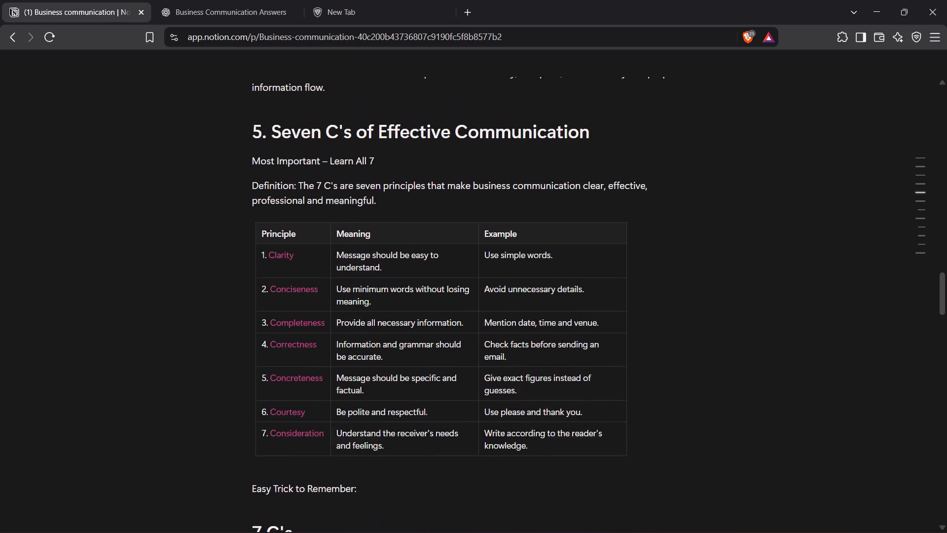
{"action": "scroll", "coordinate": [245, 228], "scroll_direction": "up", "scroll_amount": 14}
{"action": "scroll", "coordinate": [245, 228], "scroll_direction": "down", "scroll_amount": 4}
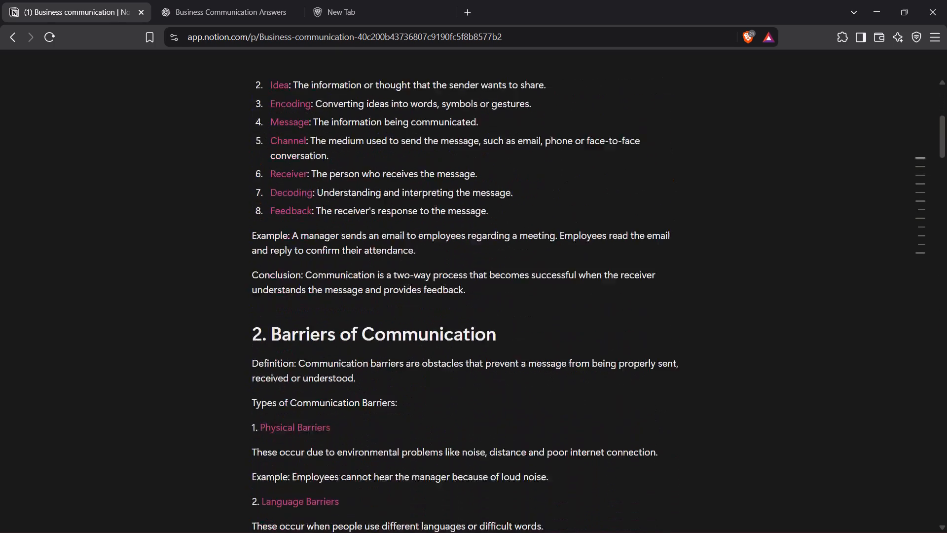
{"action": "scroll", "coordinate": [245, 228], "scroll_direction": "down", "scroll_amount": 3}
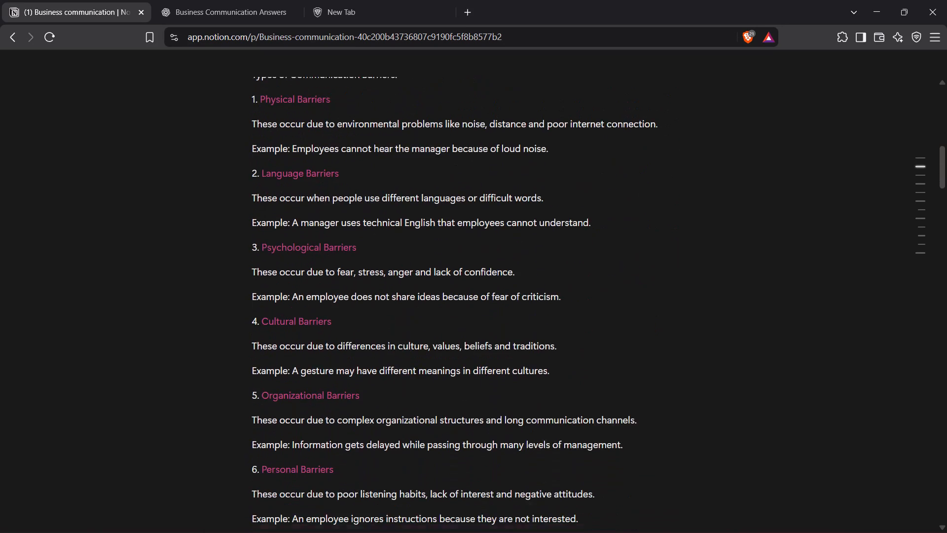
{"action": "scroll", "coordinate": [245, 228], "scroll_direction": "down", "scroll_amount": 7}
{"action": "scroll", "coordinate": [245, 228], "scroll_direction": "right", "scroll_amount": 6}
{"action": "scroll", "coordinate": [245, 228], "scroll_direction": "down", "scroll_amount": 20}
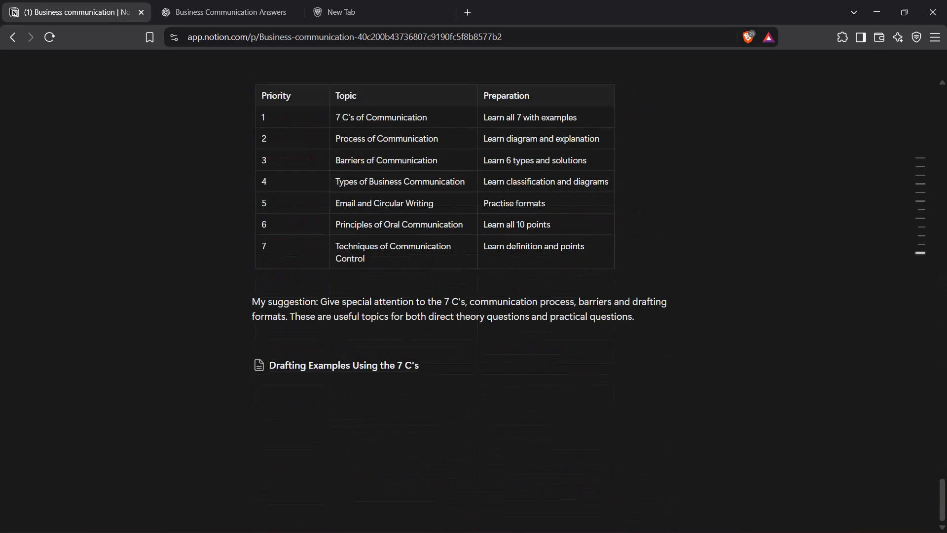
{"action": "scroll", "coordinate": [245, 228], "scroll_direction": "up", "scroll_amount": 6}
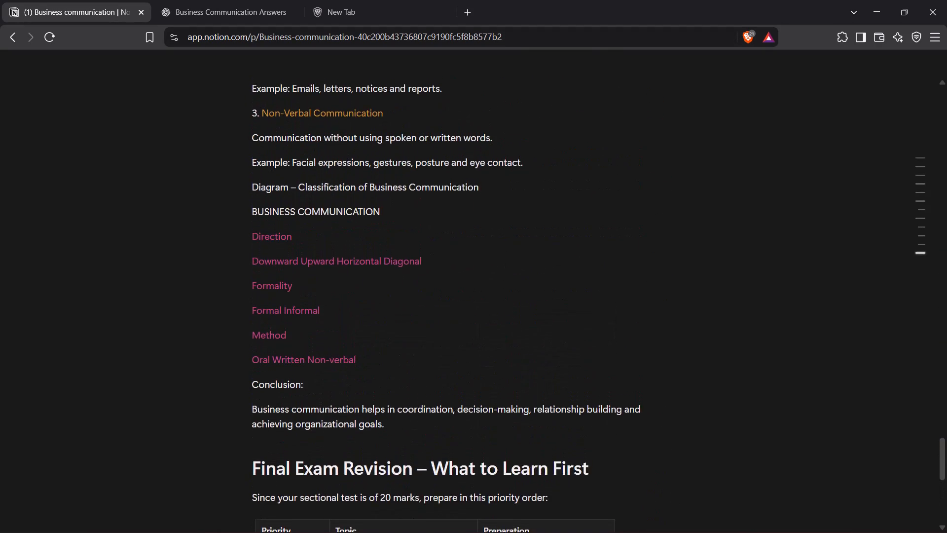
{"action": "scroll", "coordinate": [245, 228], "scroll_direction": "up", "scroll_amount": 6}
{"action": "scroll", "coordinate": [245, 228], "scroll_direction": "down", "scroll_amount": 19}
{"action": "scroll", "coordinate": [245, 228], "scroll_direction": "up", "scroll_amount": 4}
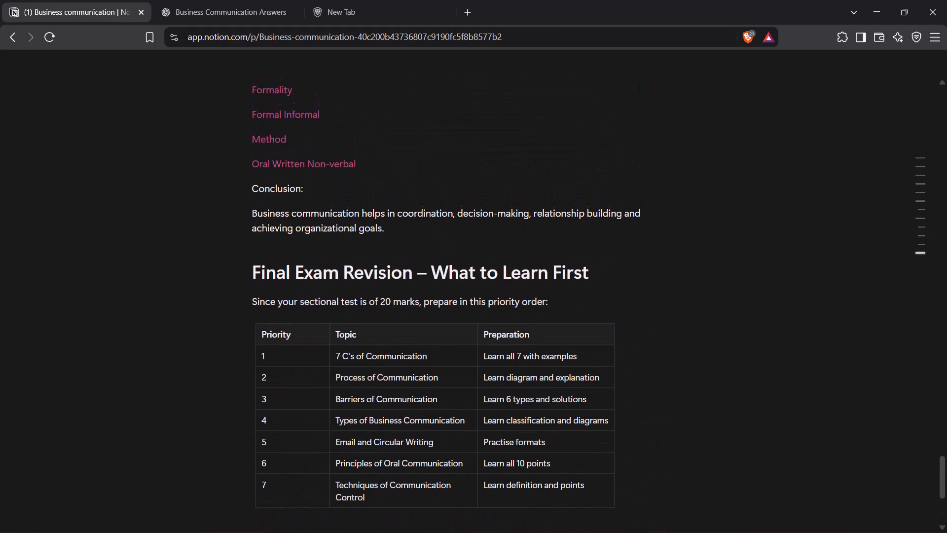
{"action": "scroll", "coordinate": [245, 228], "scroll_direction": "up", "scroll_amount": 20}
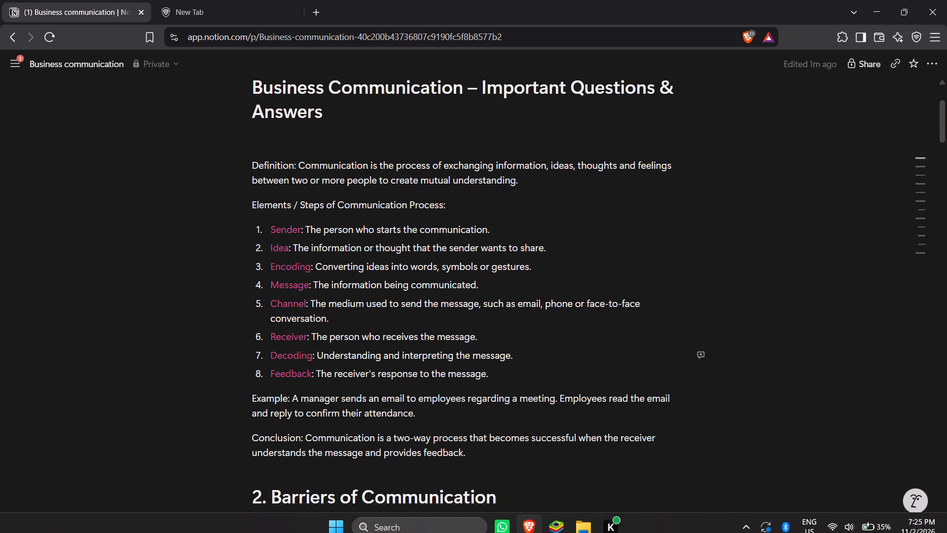
{"action": "scroll", "coordinate": [583, 352], "scroll_direction": "down", "scroll_amount": 4}
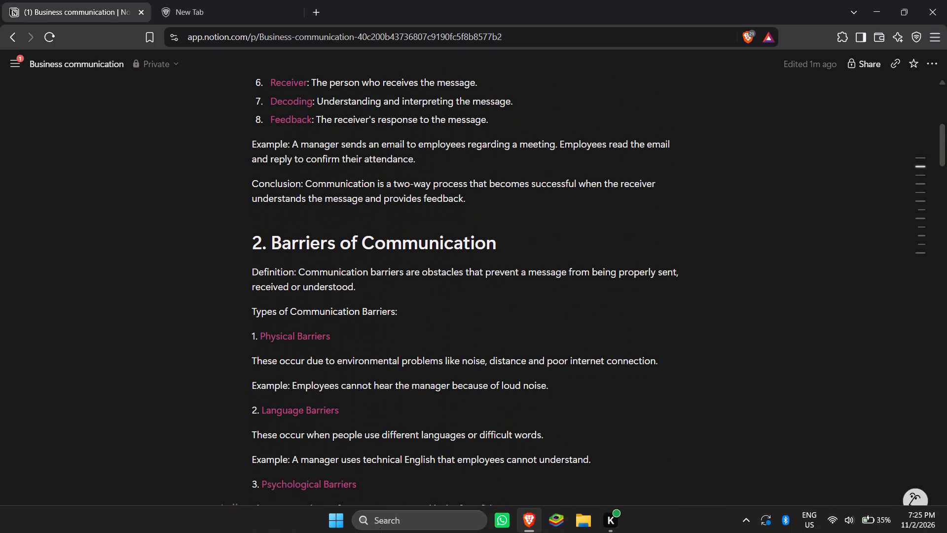
{"action": "scroll", "coordinate": [401, 336], "scroll_direction": "up", "scroll_amount": 2}
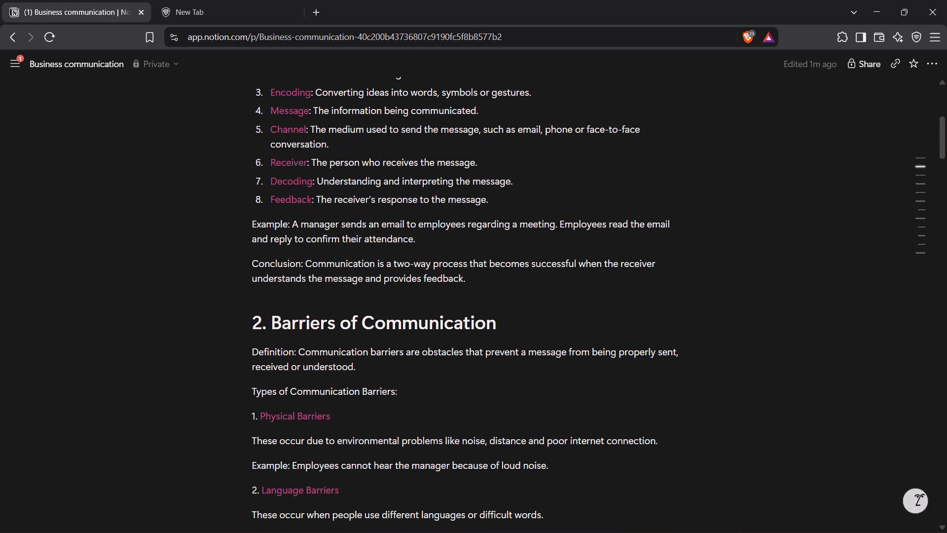
{"action": "scroll", "coordinate": [401, 336], "scroll_direction": "up", "scroll_amount": 2}
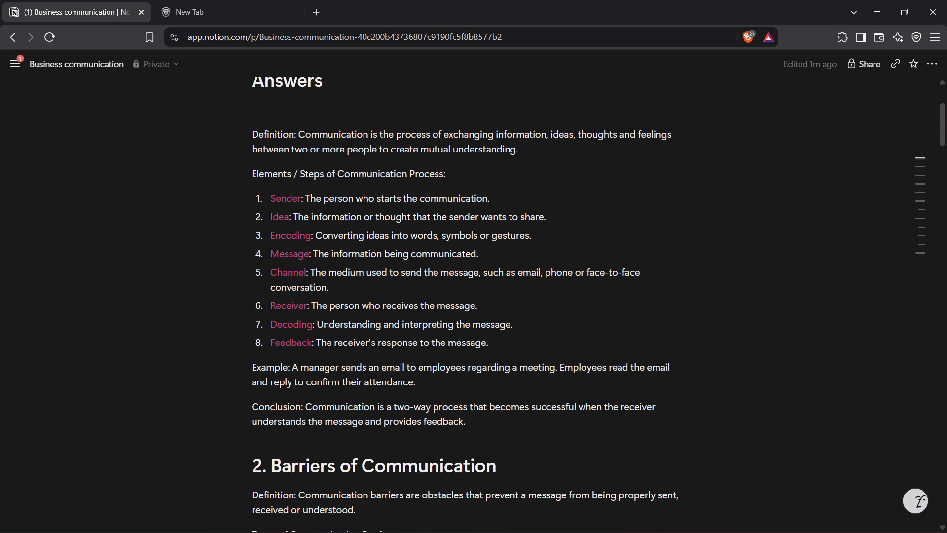
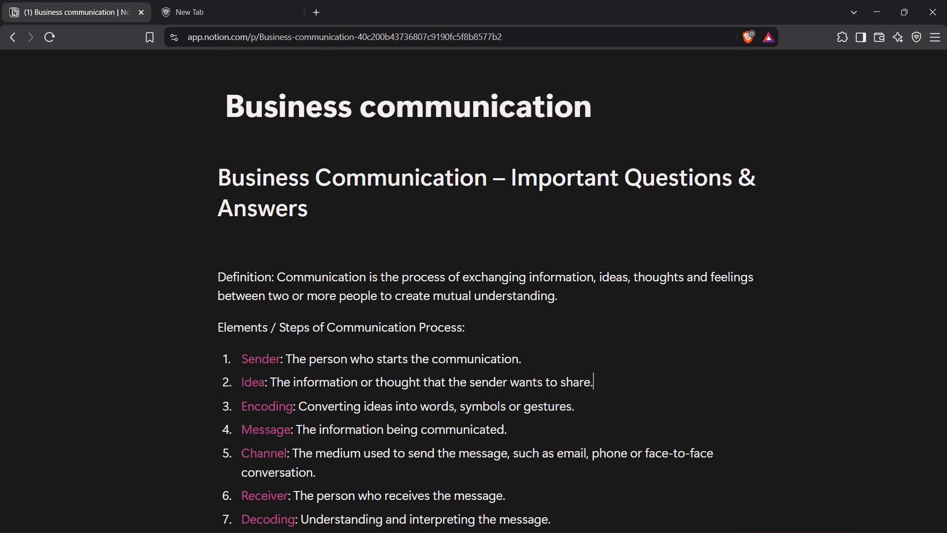
Read the communication process section of the Business communication page, from the definition through the elements list, example and conclusion.
{"action": "scroll", "coordinate": [517, 280], "scroll_direction": "down", "scroll_amount": 1}
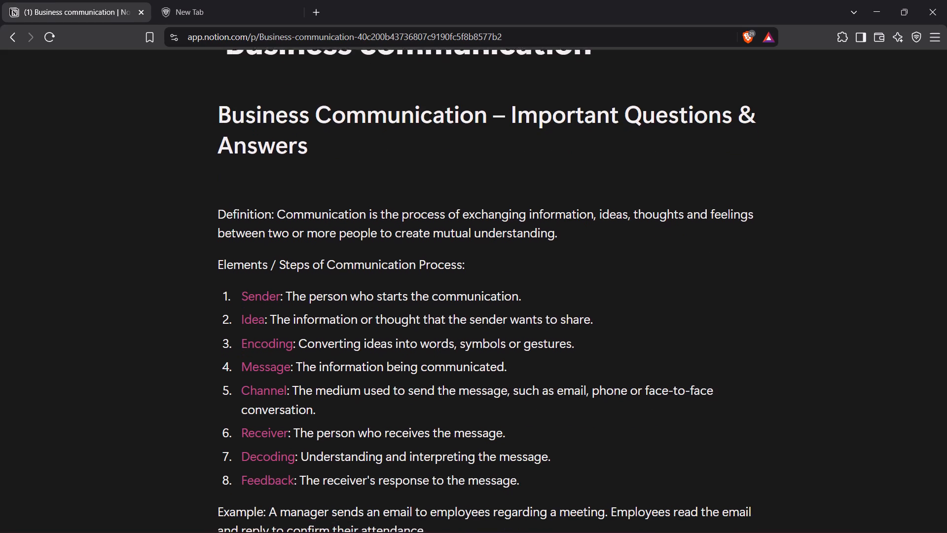
{"action": "scroll", "coordinate": [517, 280], "scroll_direction": "down", "scroll_amount": 2}
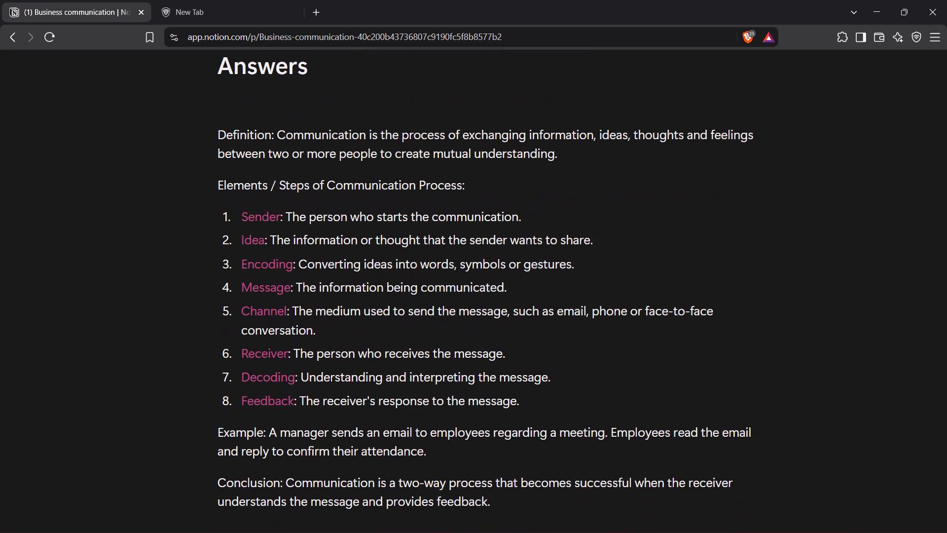
{"action": "scroll", "coordinate": [517, 280], "scroll_direction": "down", "scroll_amount": 1}
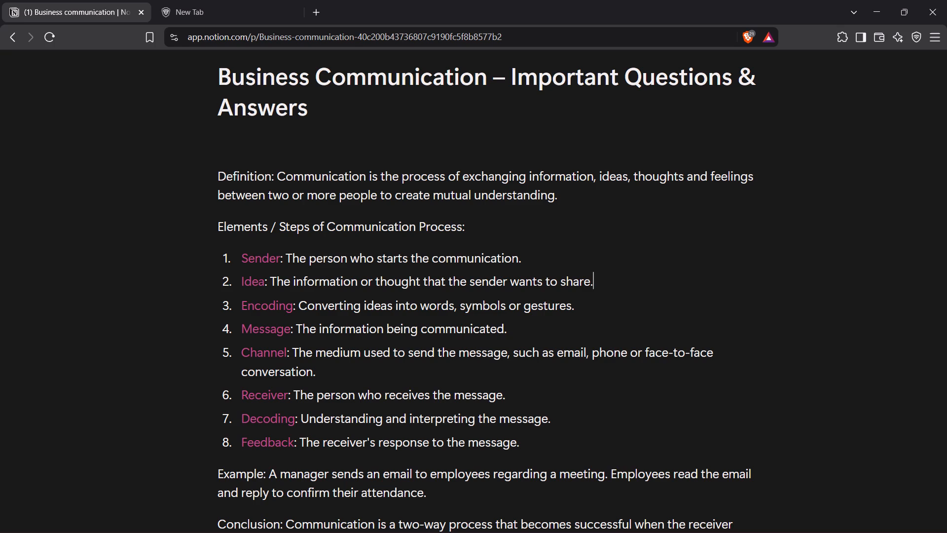
{"action": "scroll", "coordinate": [517, 280], "scroll_direction": "down", "scroll_amount": 2}
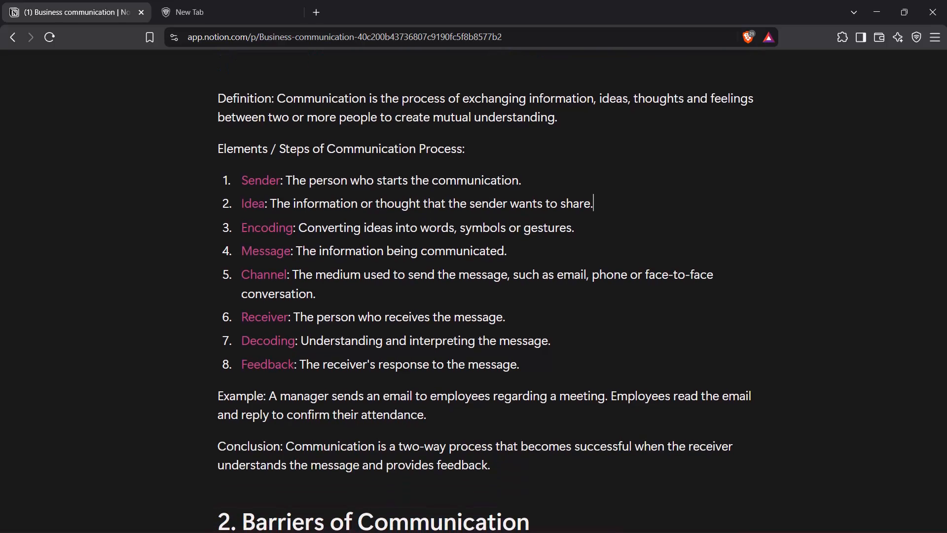
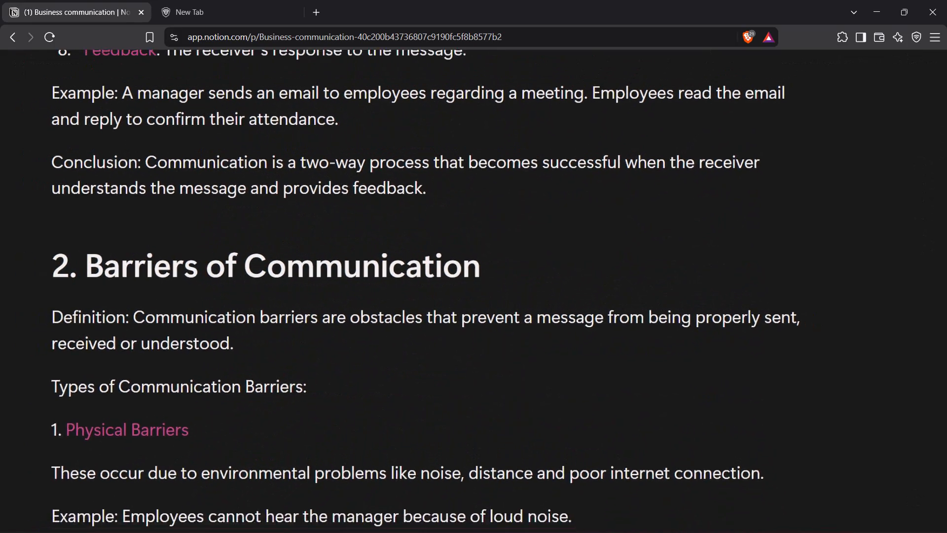
Add a new line within the communication process Conclusion paragraph, after its last sentence, reading "( sender-receiver-encoder-decoder-".
{"action": "scroll", "coordinate": [517, 280], "scroll_direction": "up", "scroll_amount": 4}
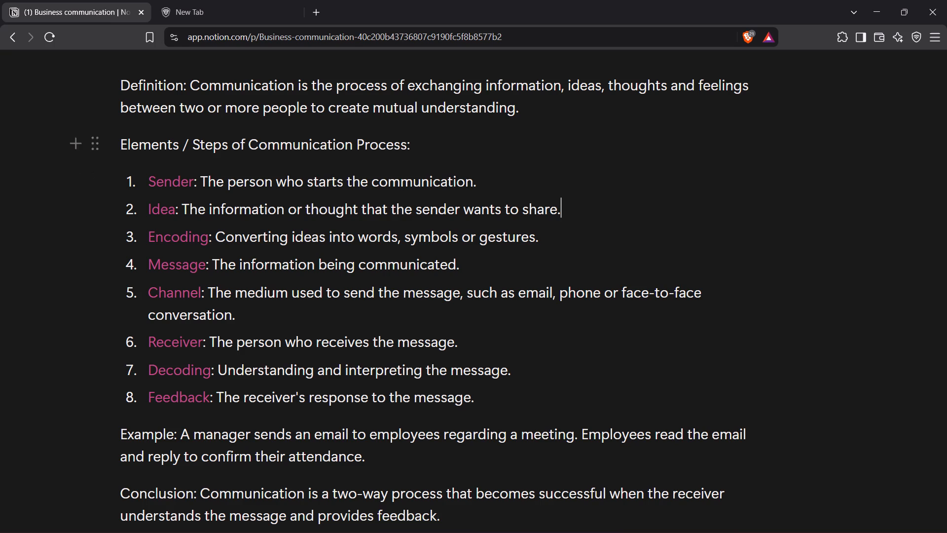
{"action": "scroll", "coordinate": [488, 312], "scroll_direction": "down", "scroll_amount": 2}
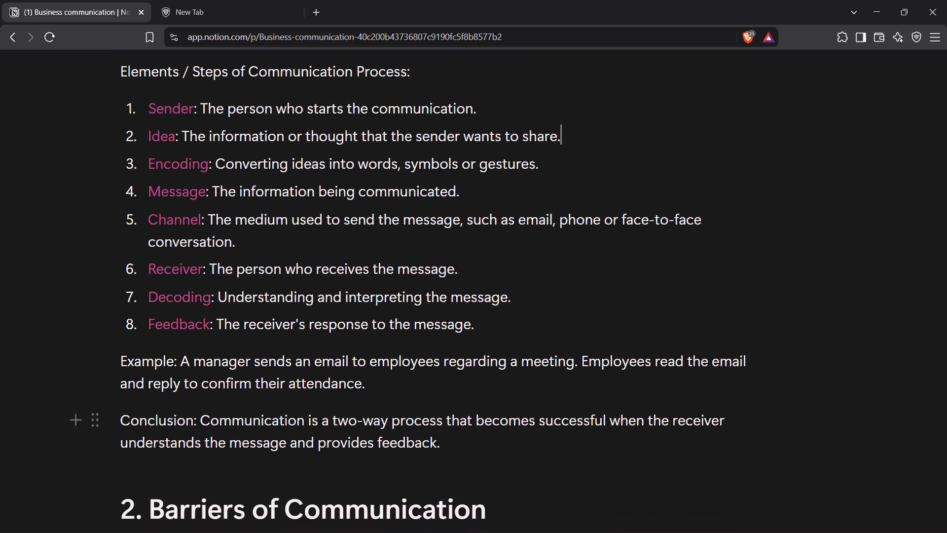
{"action": "left_click", "coordinate": [473, 453]}
{"action": "key", "text": "shift+Return"}
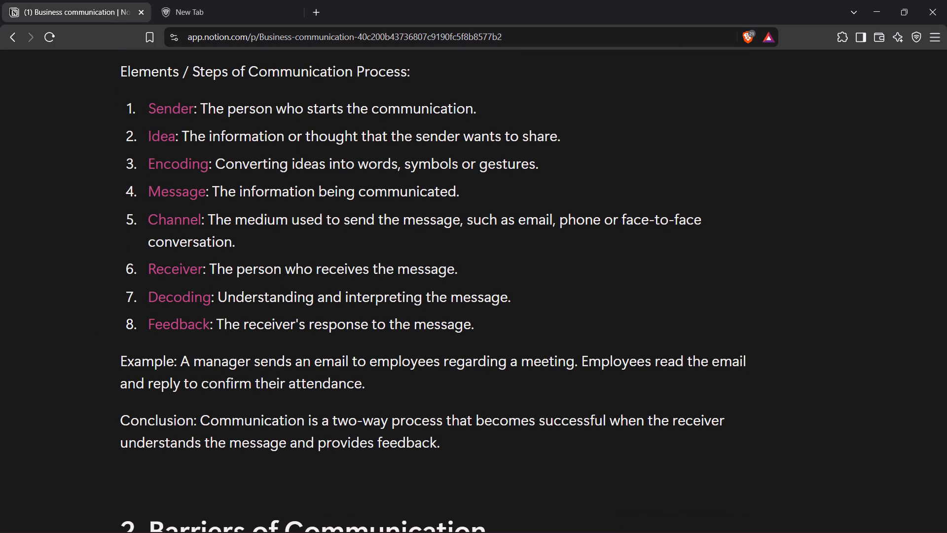
{"action": "key", "text": "shift+parenleft"}
{"action": "key", "text": "space"}
{"action": "type", "text": "sender"}
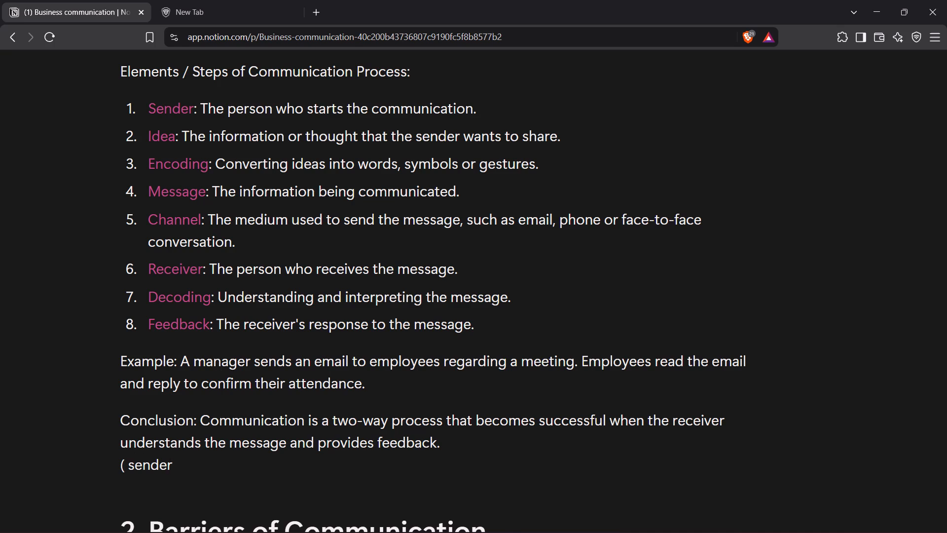
{"action": "type", "text": "-receiver-"}
{"action": "type", "text": "encoder-decoder-"}
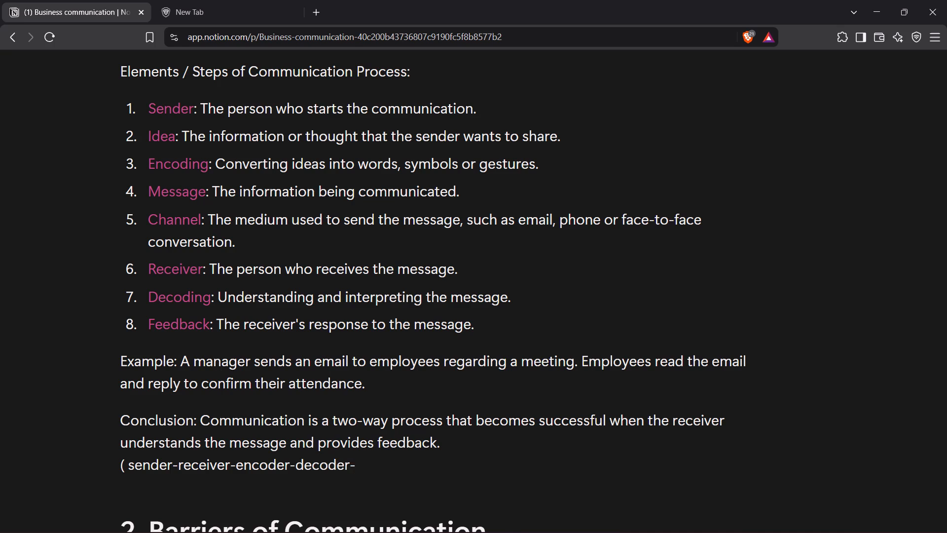
Reword the last two terms of the new line under the Conclusion as "encoding-decoding", without the trailing hyphen.
{"action": "key", "text": "BackSpace"}
{"action": "key", "text": "BackSpace"}
{"action": "key", "text": "BackSpace"}
{"action": "type", "text": "ing"}
{"action": "key", "text": "Left"}
{"action": "key", "text": "Left"}
{"action": "key", "text": "Left"}
{"action": "key", "text": "Left"}
{"action": "key", "text": "Left"}
{"action": "key", "text": "Left"}
{"action": "key", "text": "Left"}
{"action": "key", "text": "Left"}
{"action": "key", "text": "Left"}
{"action": "key", "text": "BackSpace"}
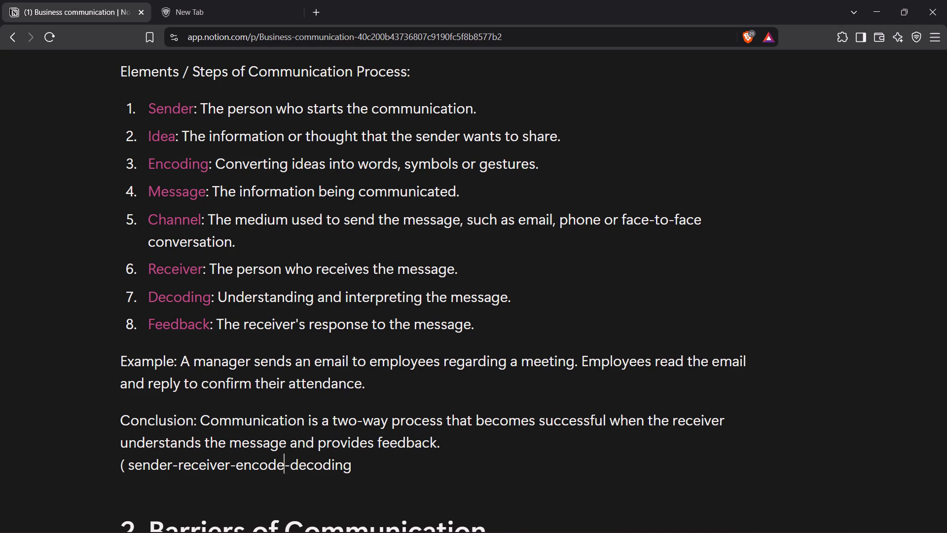
{"action": "key", "text": "BackSpace"}
{"action": "type", "text": "ing"}
Complete the bracketed line under the Conclusion by appending "-message-idea-channel-feedback)" after "decoding".
{"action": "key", "text": "Right"}
{"action": "key", "text": "Right"}
{"action": "key", "text": "Right"}
{"action": "key", "text": "Right"}
{"action": "key", "text": "Right"}
{"action": "key", "text": "Right"}
{"action": "key", "text": "Right"}
{"action": "key", "text": "Right"}
{"action": "key", "text": "Right"}
{"action": "key", "text": "Right"}
{"action": "key", "text": "Right"}
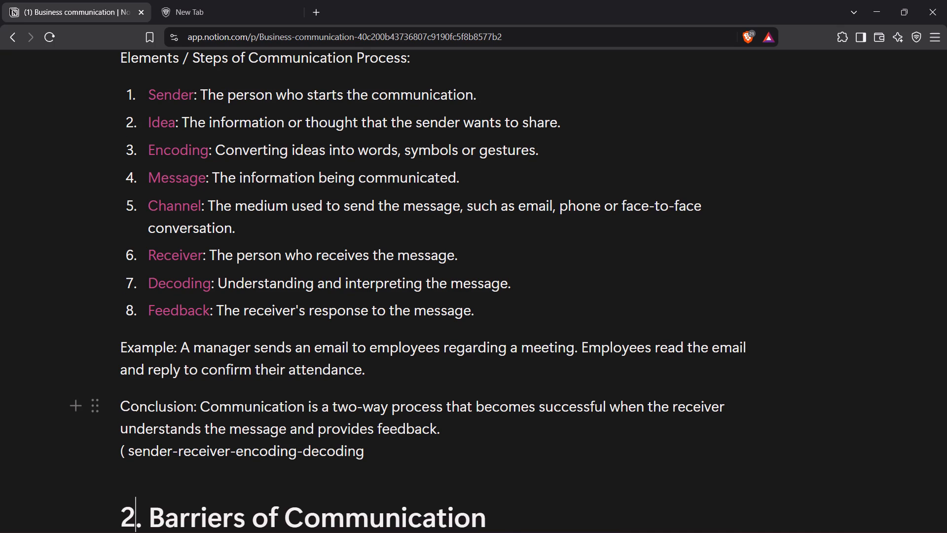
{"action": "left_click", "coordinate": [407, 447]}
{"action": "key", "text": "minus"}
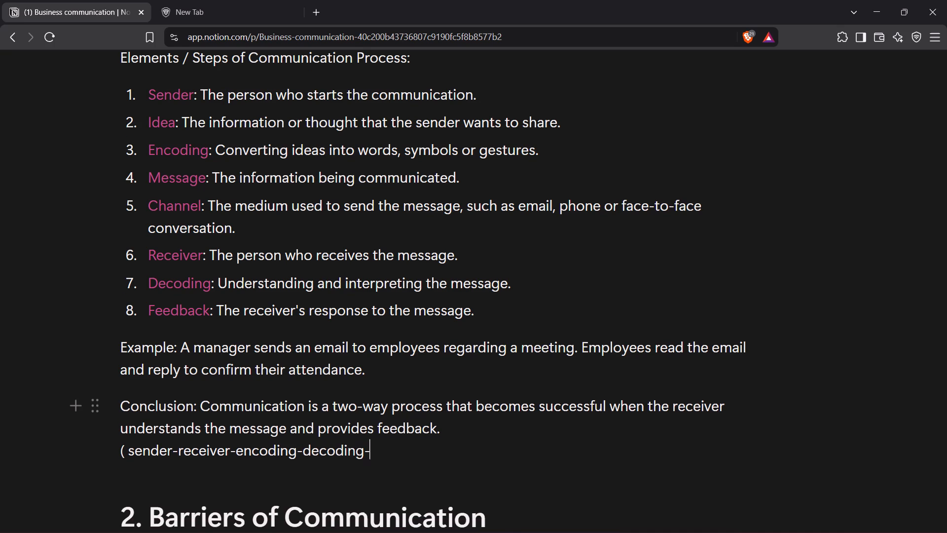
{"action": "type", "text": "message"}
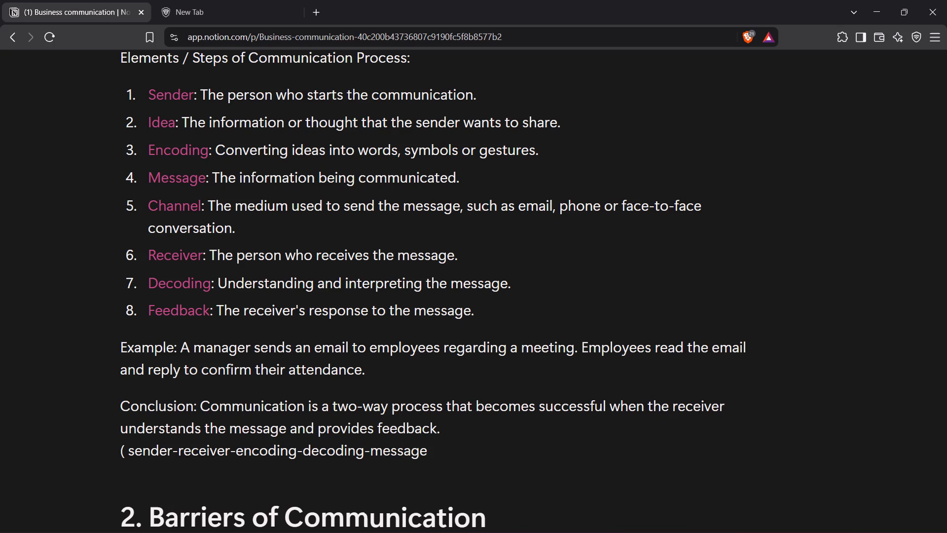
{"action": "key", "text": "minus"}
{"action": "type", "text": "idea"}
{"action": "type", "text": "-channel"}
{"action": "key", "text": "minus"}
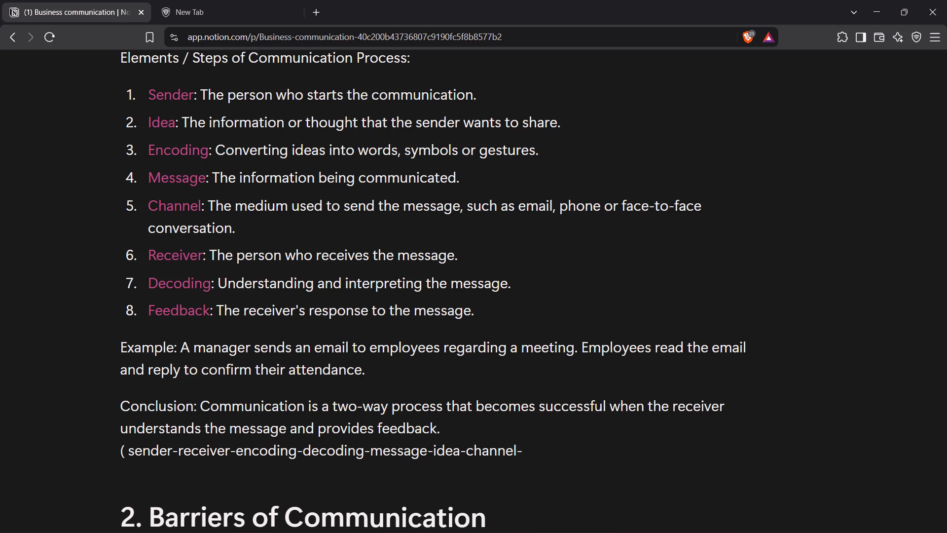
{"action": "type", "text": "feed"}
{"action": "type", "text": "back"}
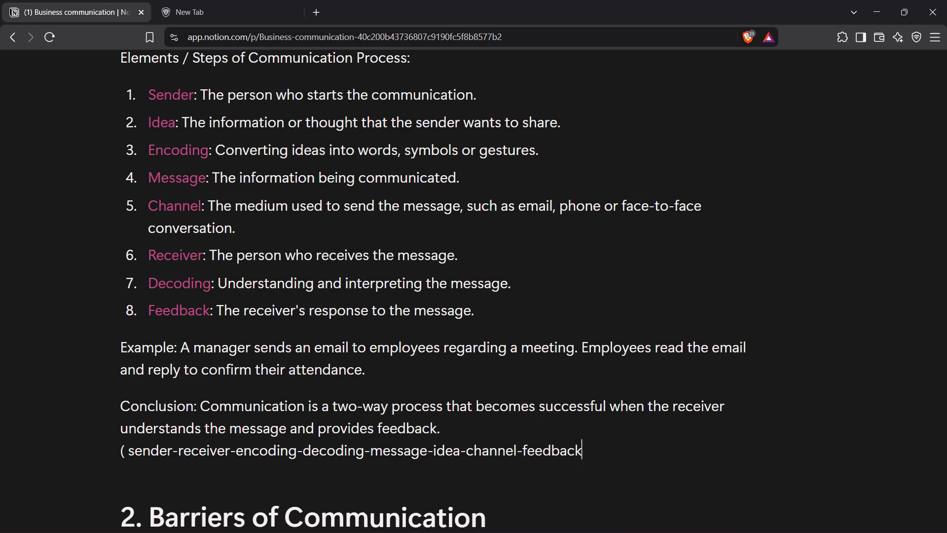
{"action": "key", "text": "shift+parenright"}
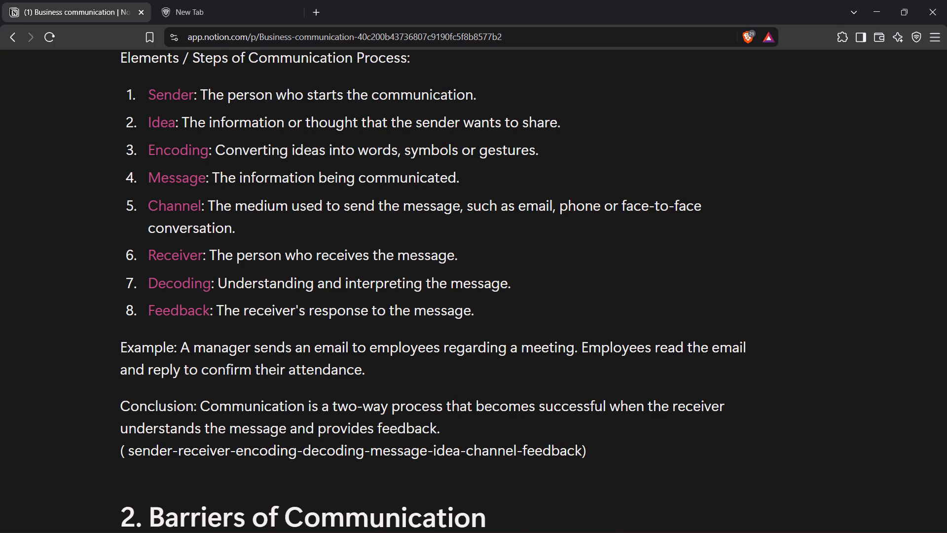